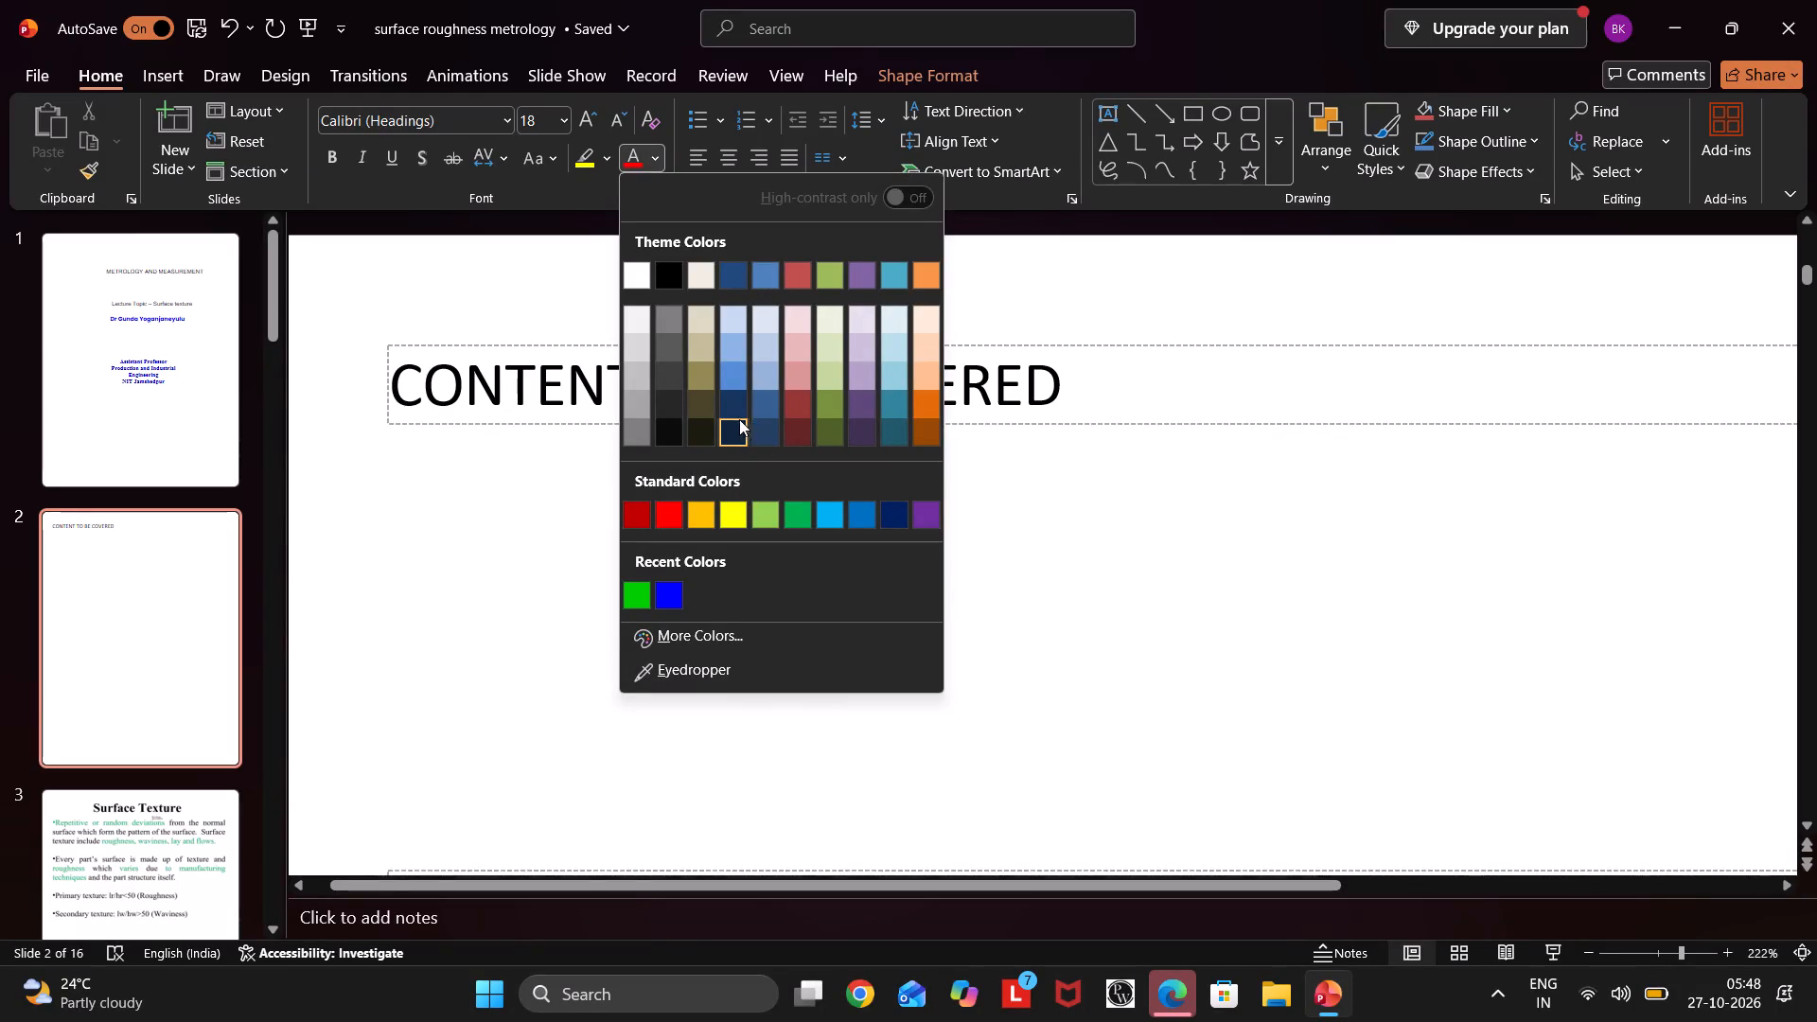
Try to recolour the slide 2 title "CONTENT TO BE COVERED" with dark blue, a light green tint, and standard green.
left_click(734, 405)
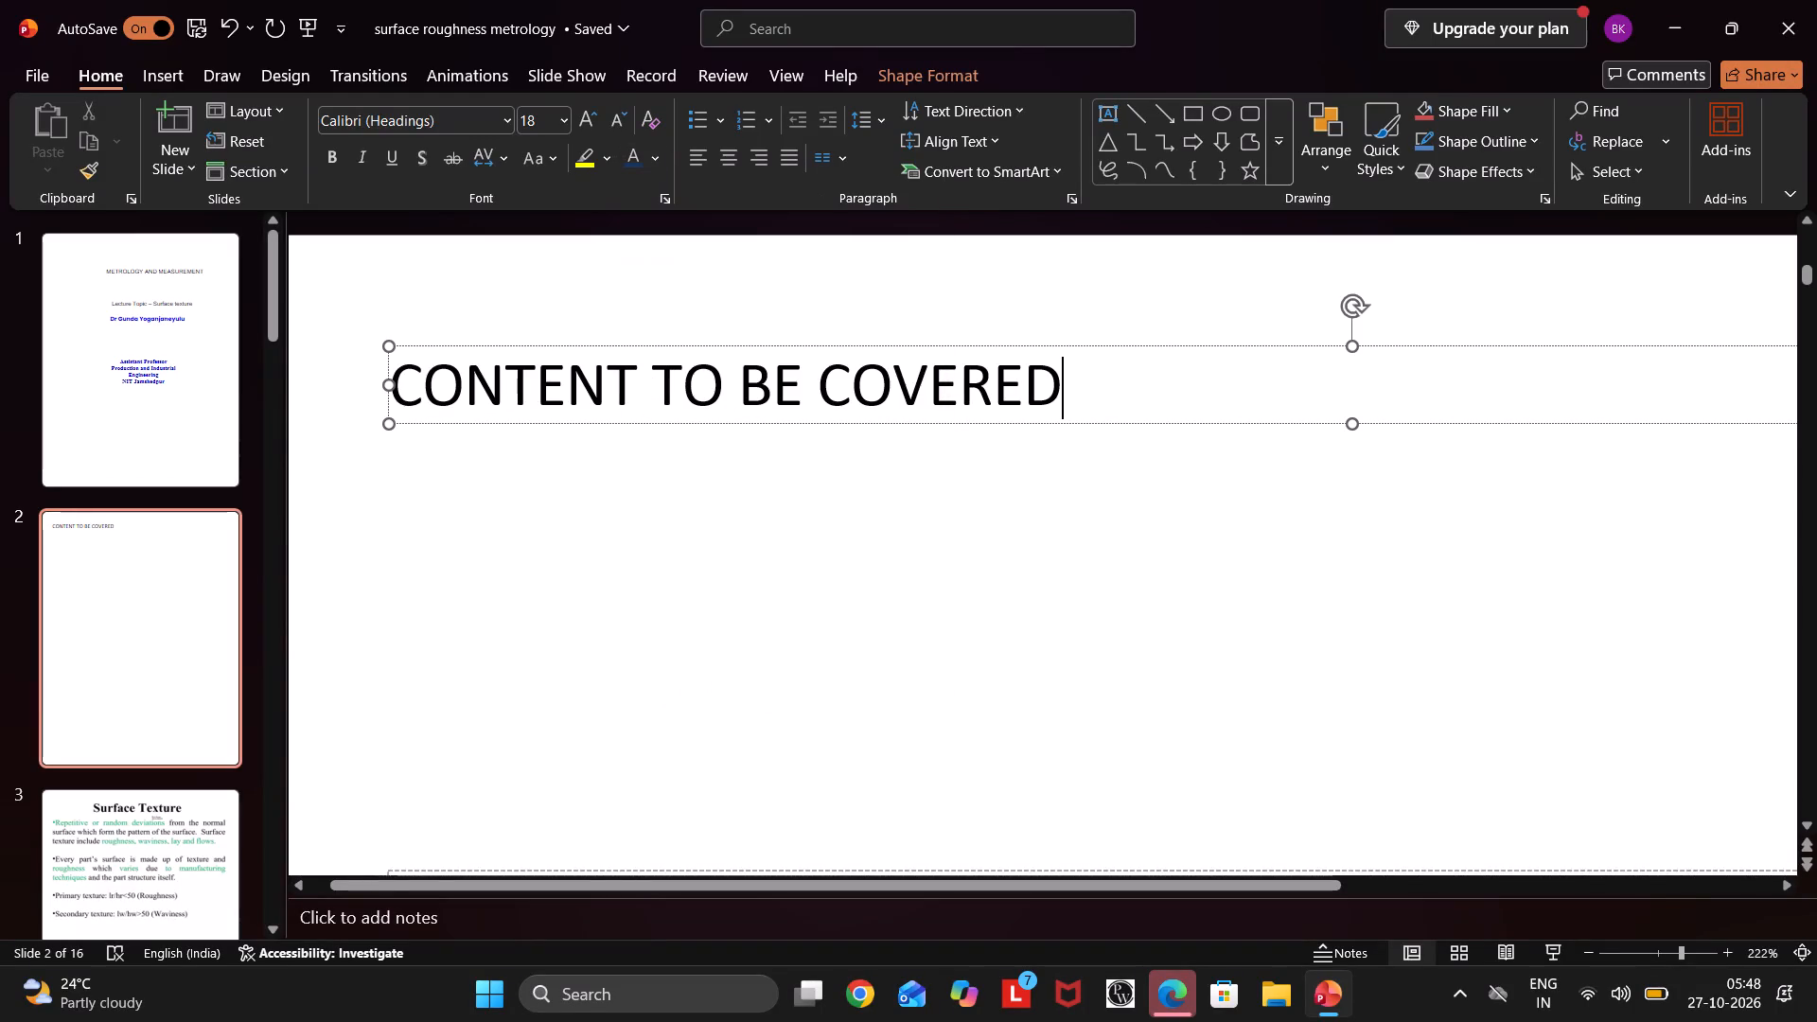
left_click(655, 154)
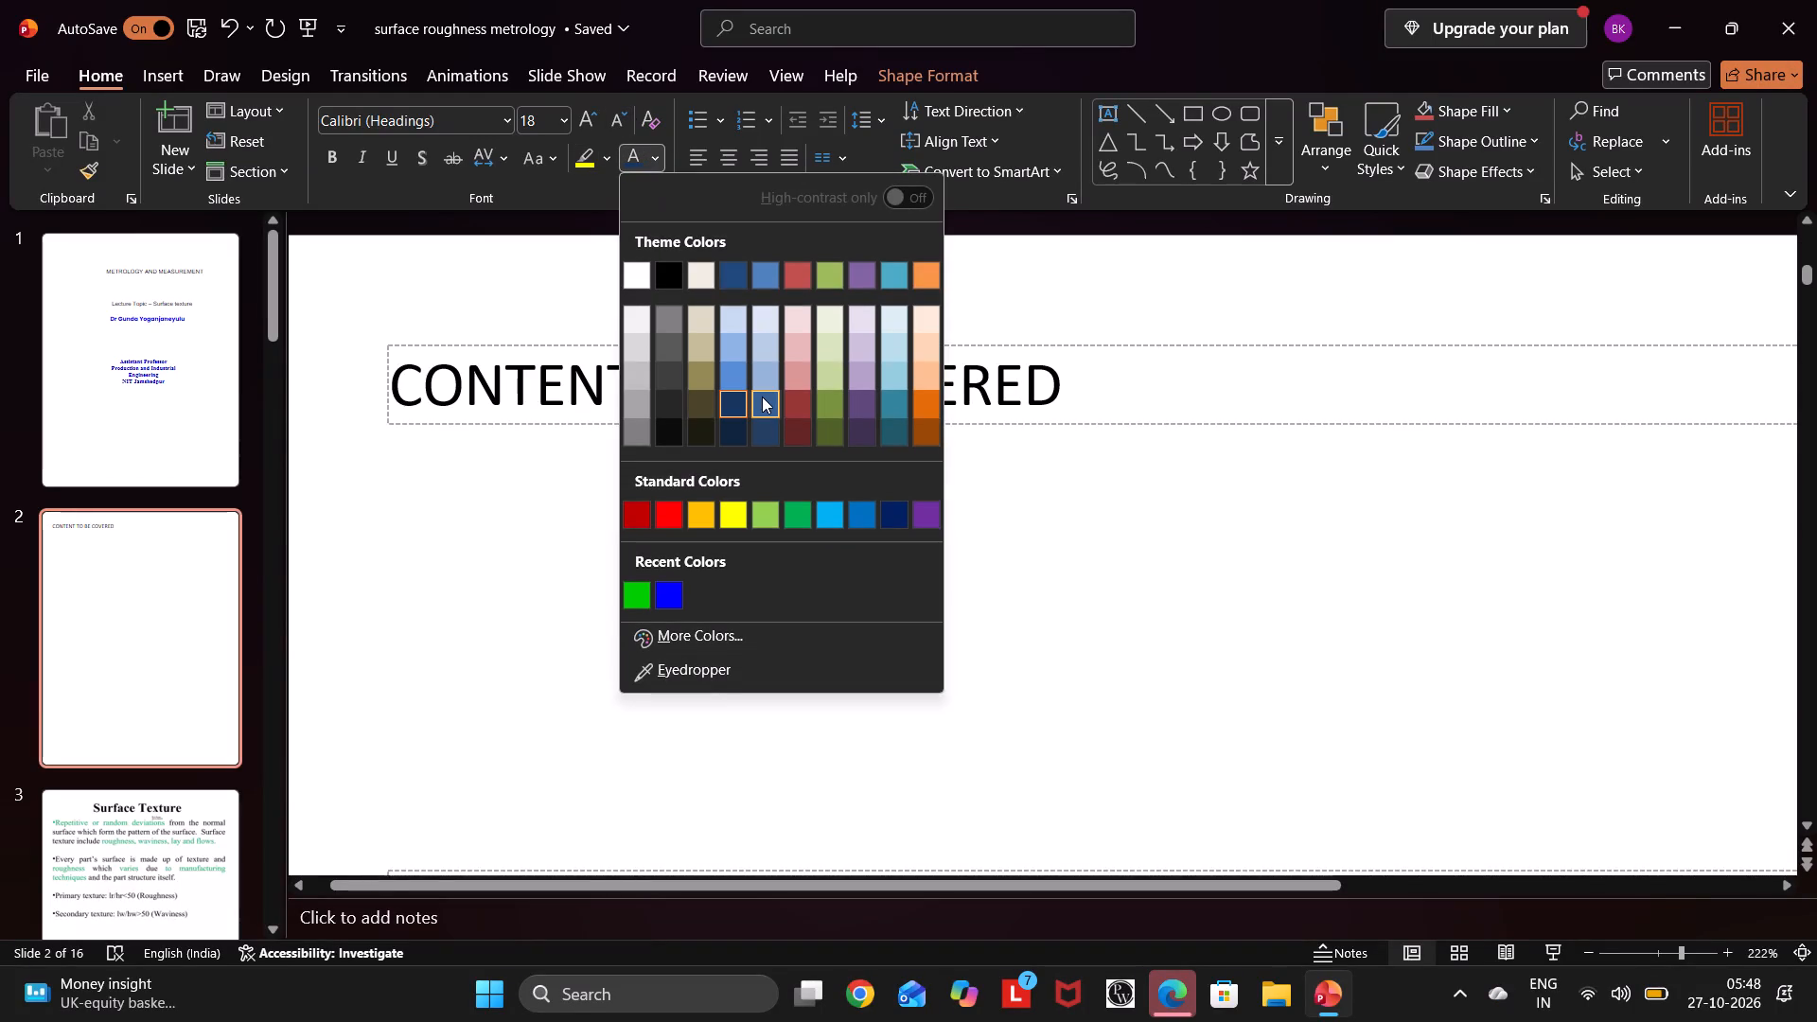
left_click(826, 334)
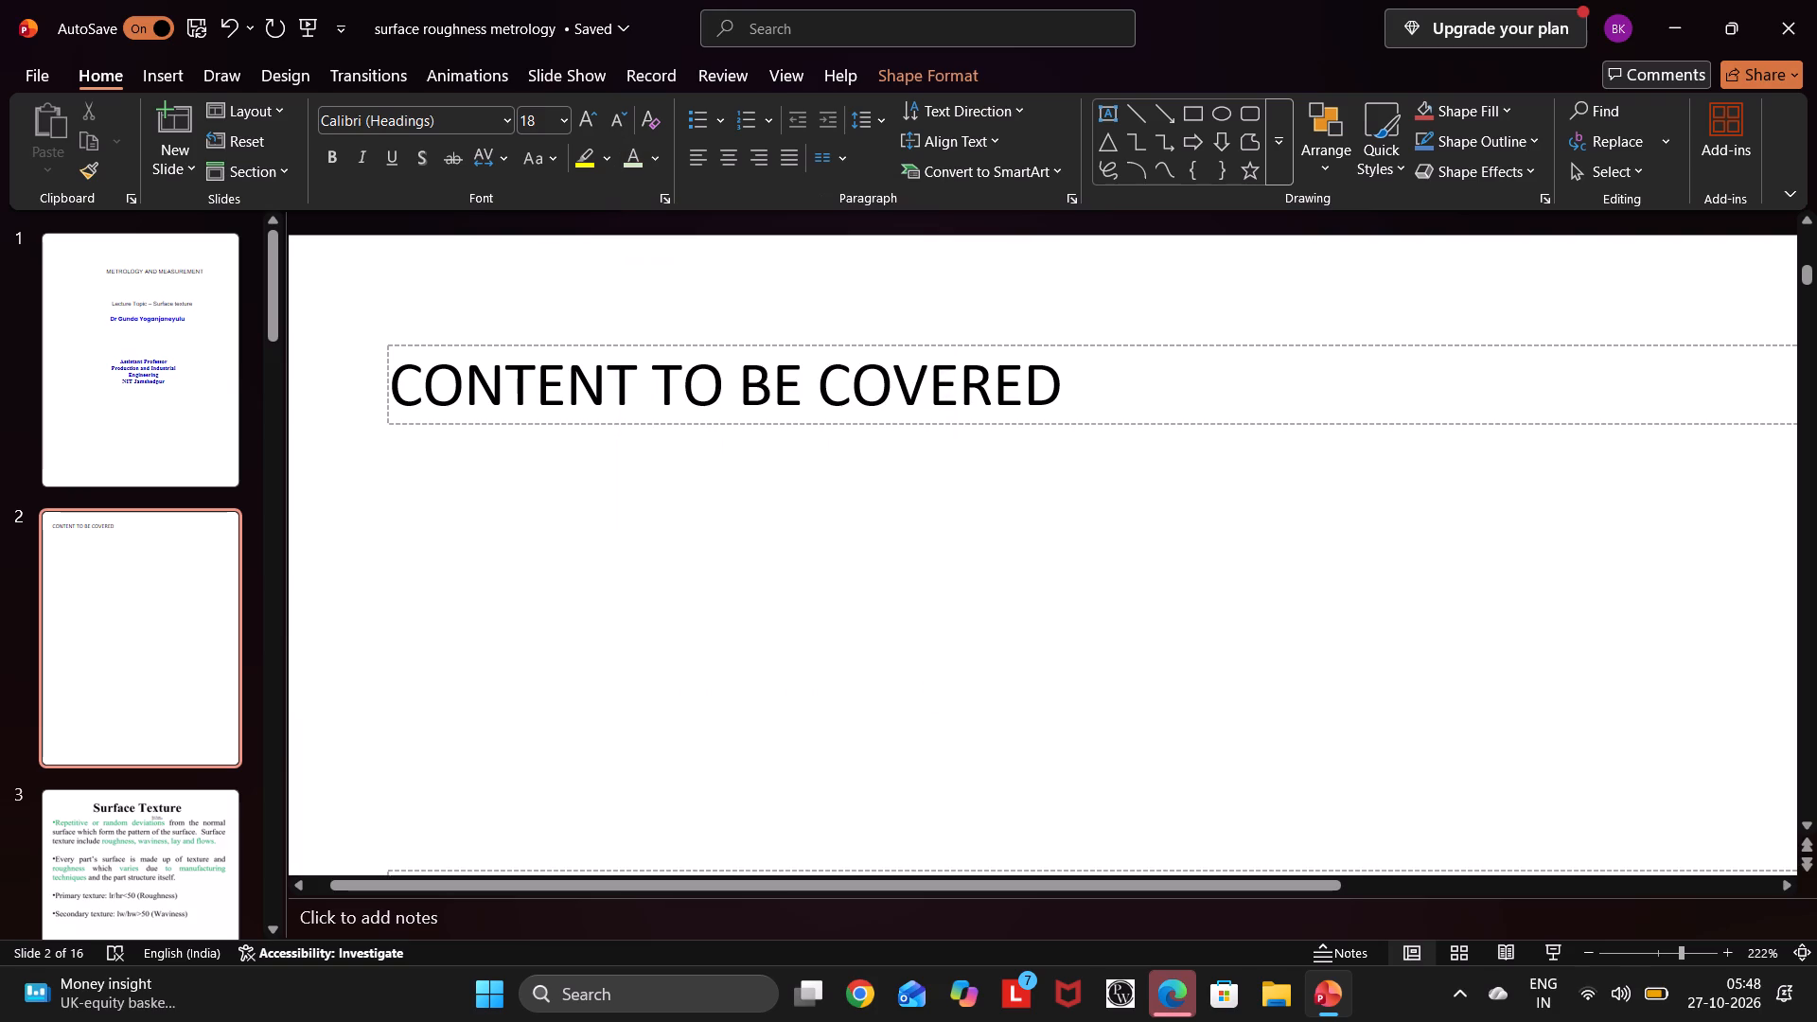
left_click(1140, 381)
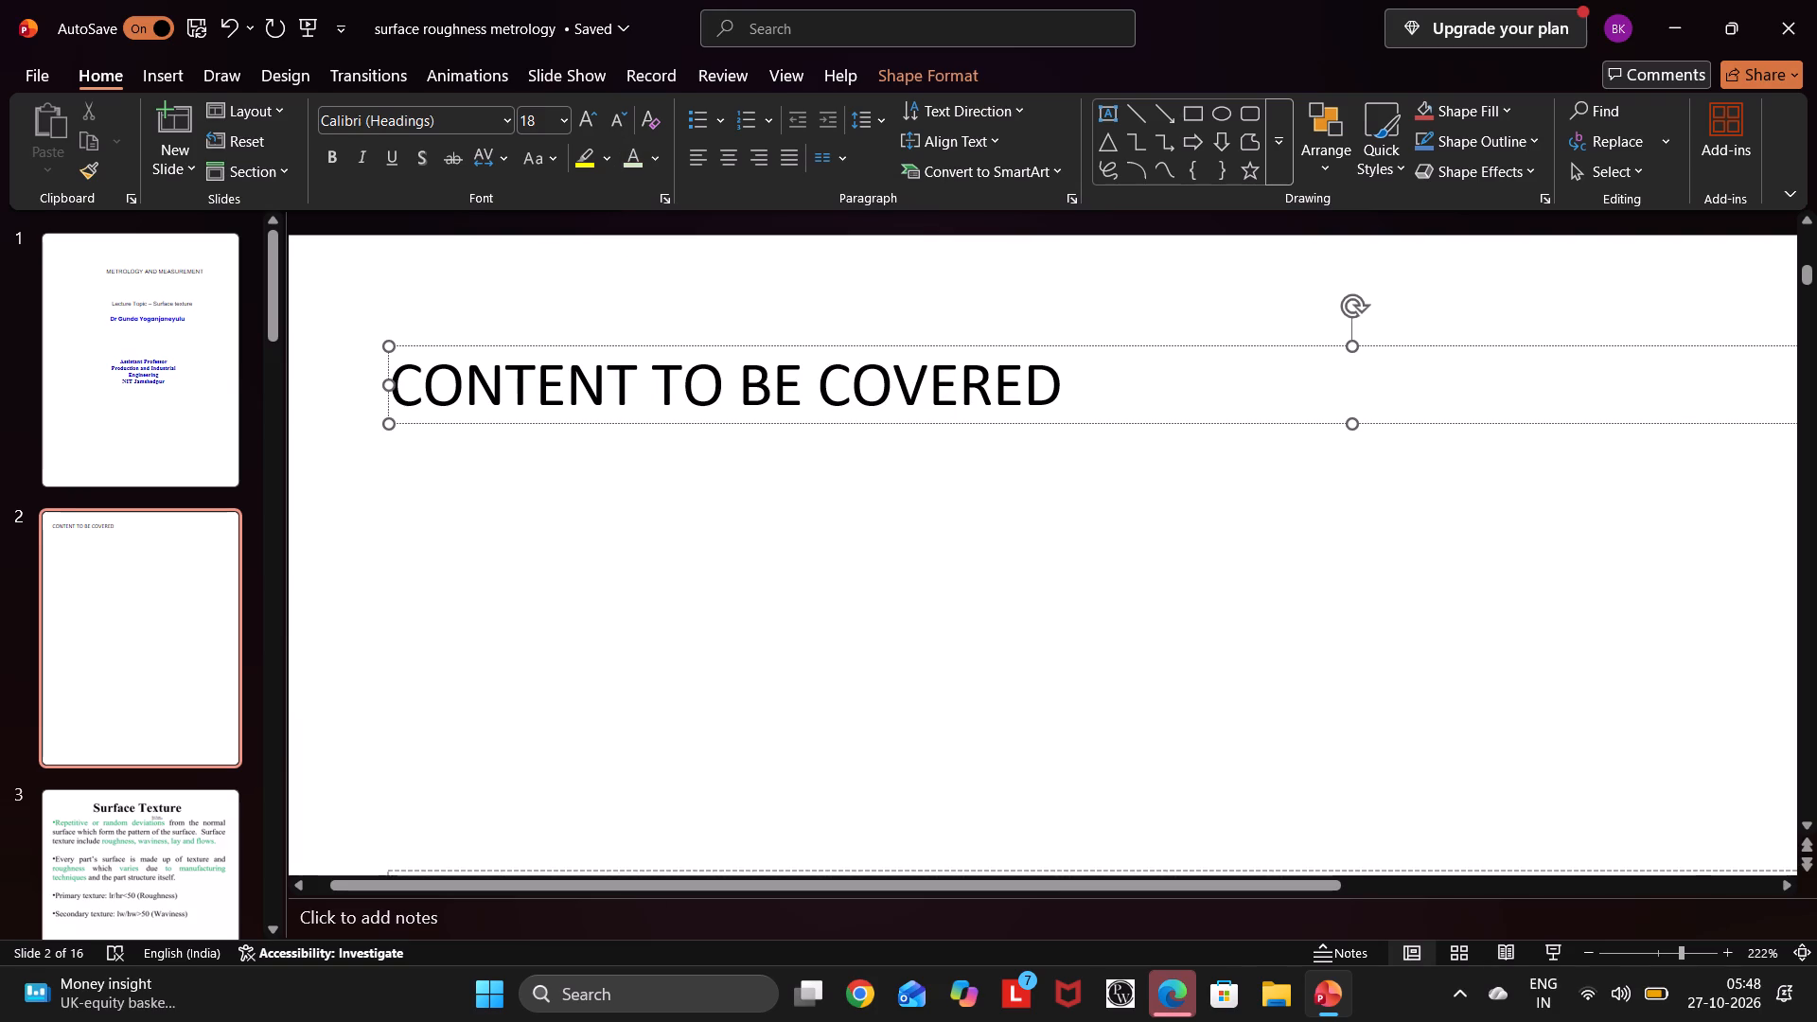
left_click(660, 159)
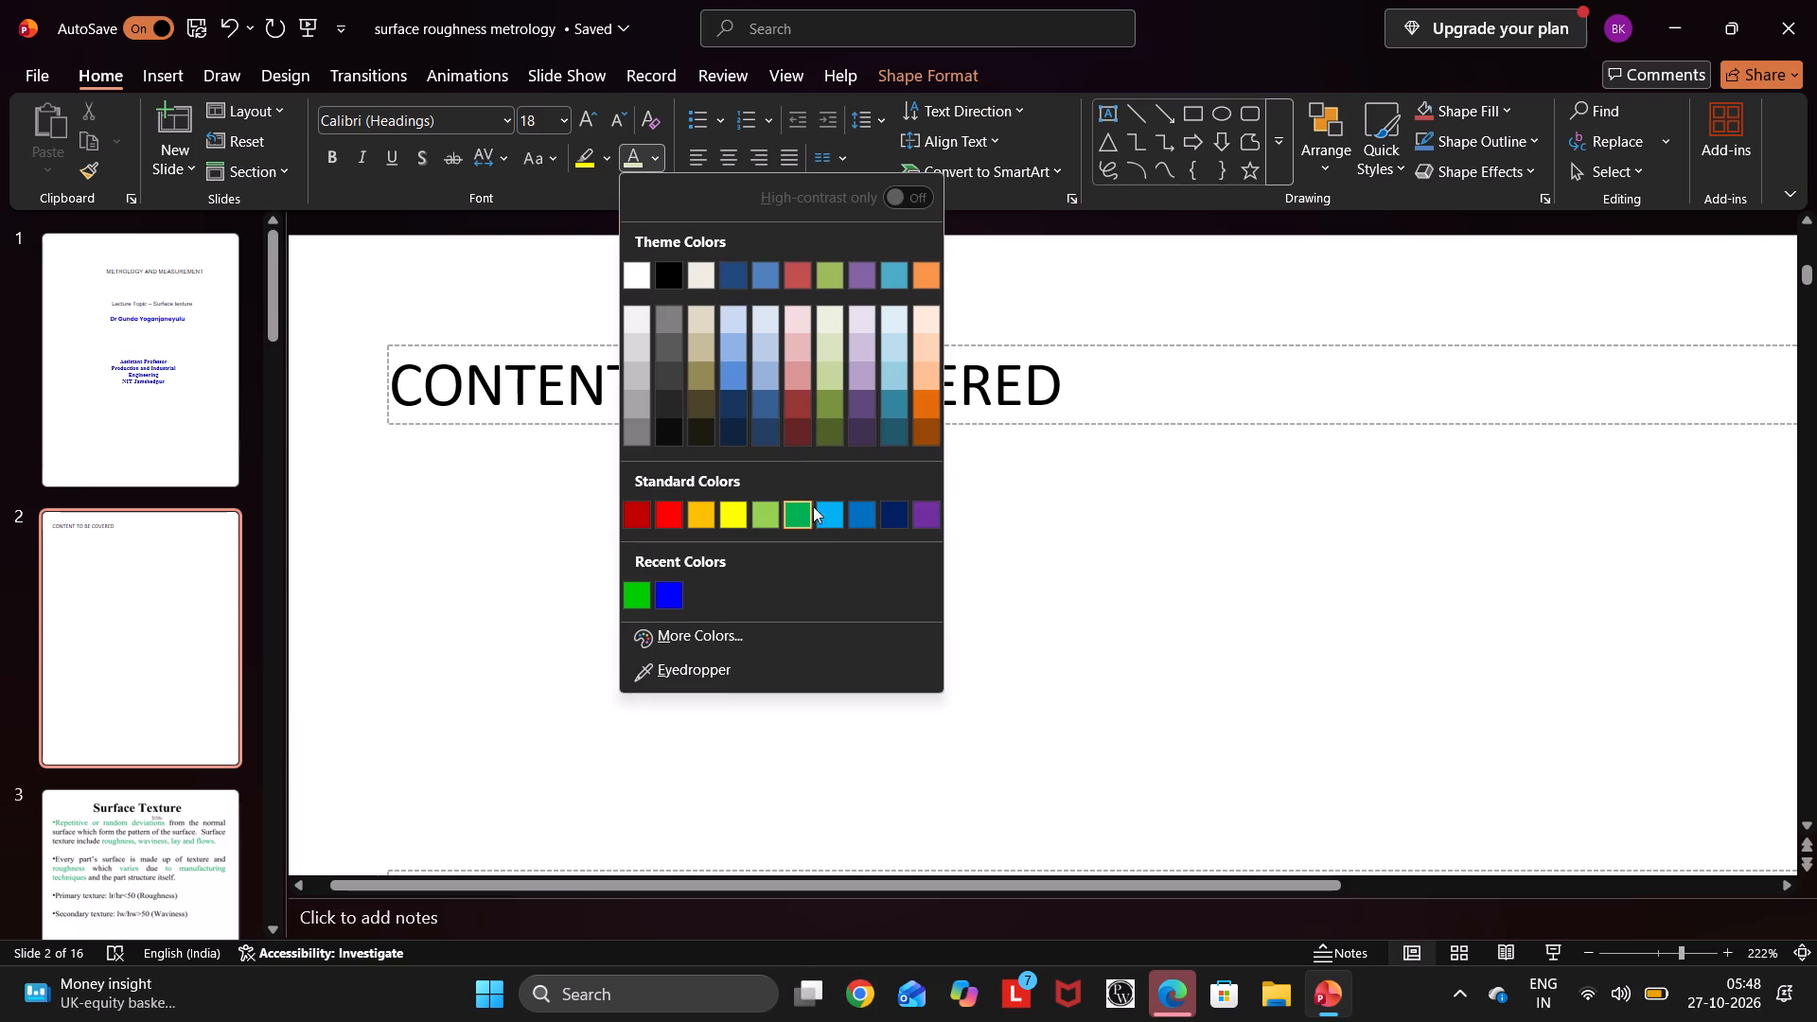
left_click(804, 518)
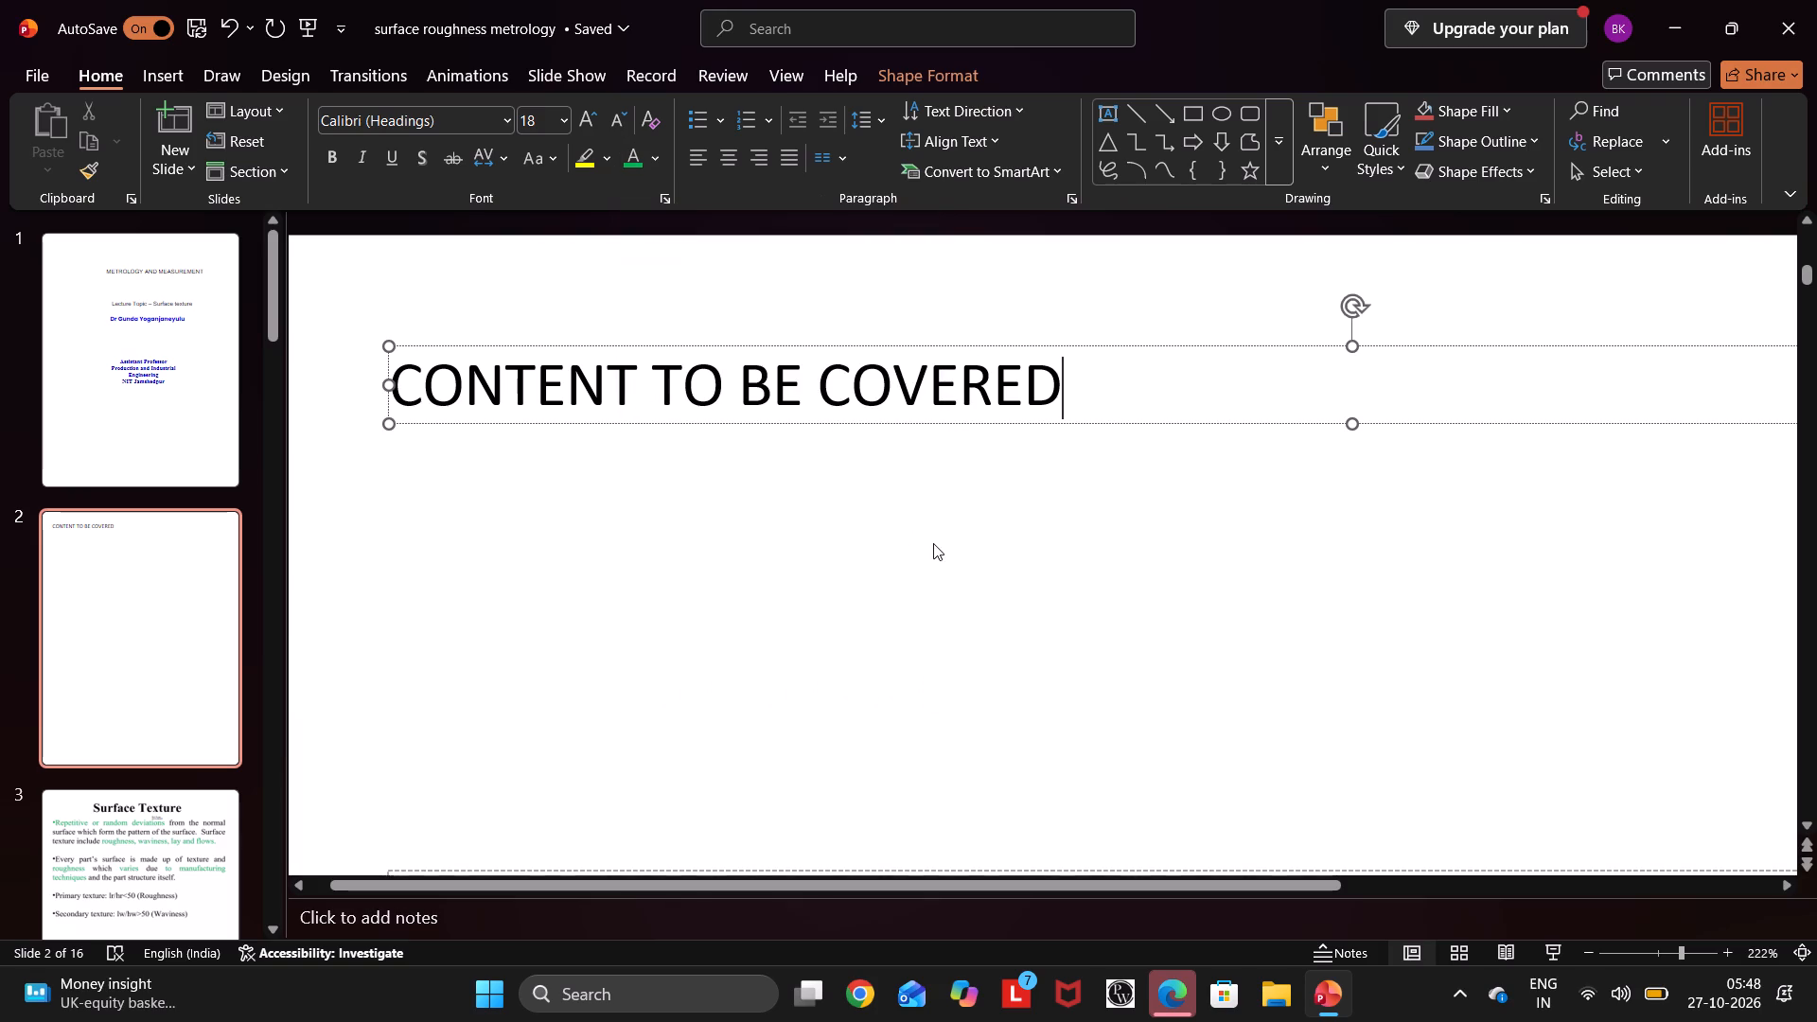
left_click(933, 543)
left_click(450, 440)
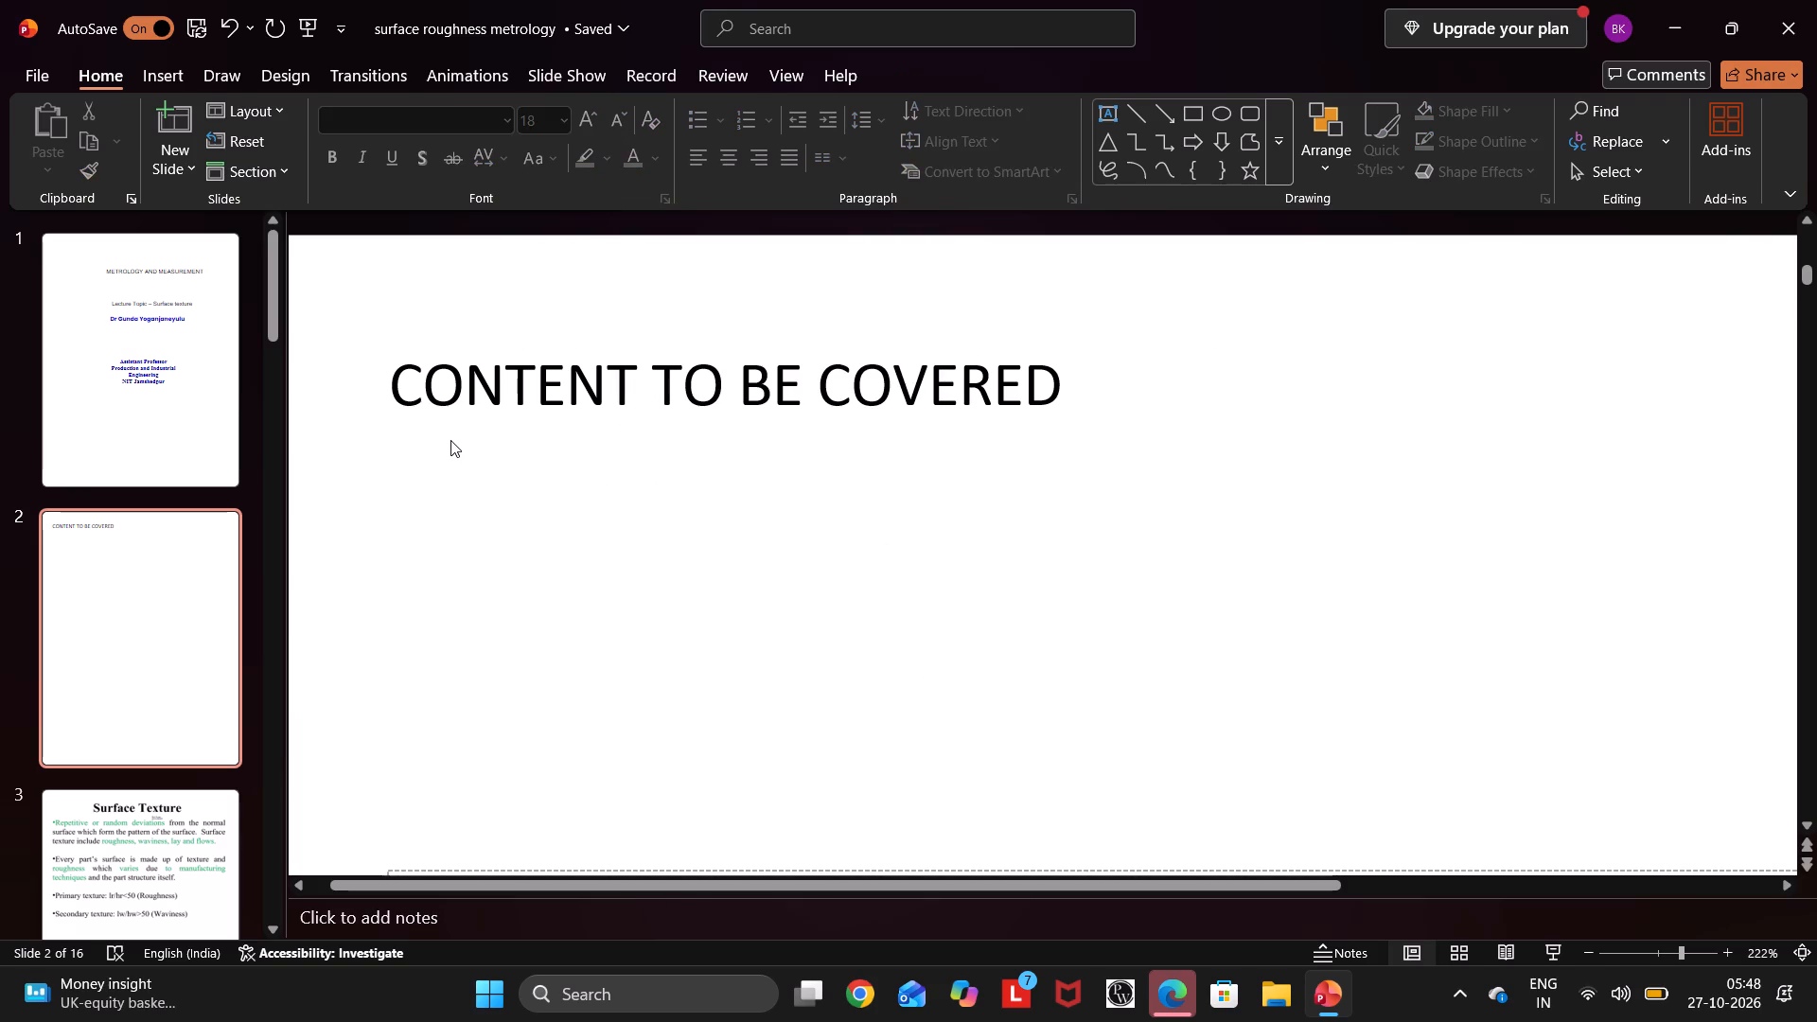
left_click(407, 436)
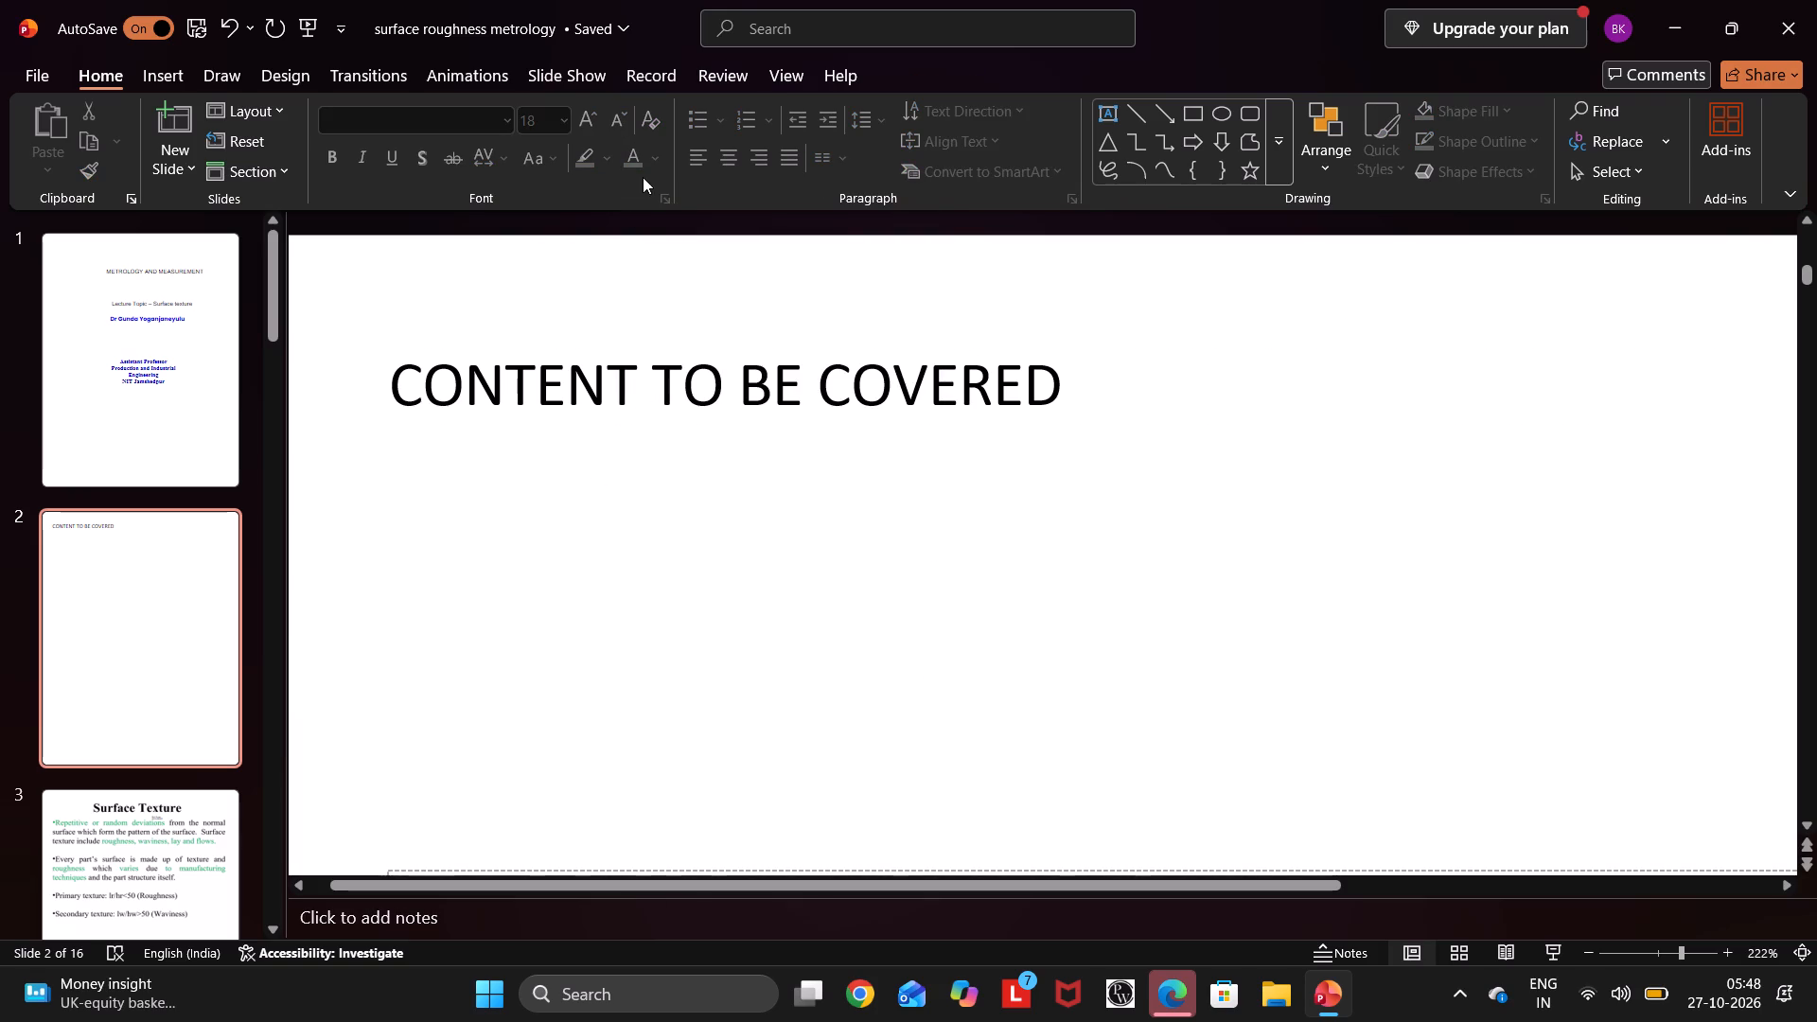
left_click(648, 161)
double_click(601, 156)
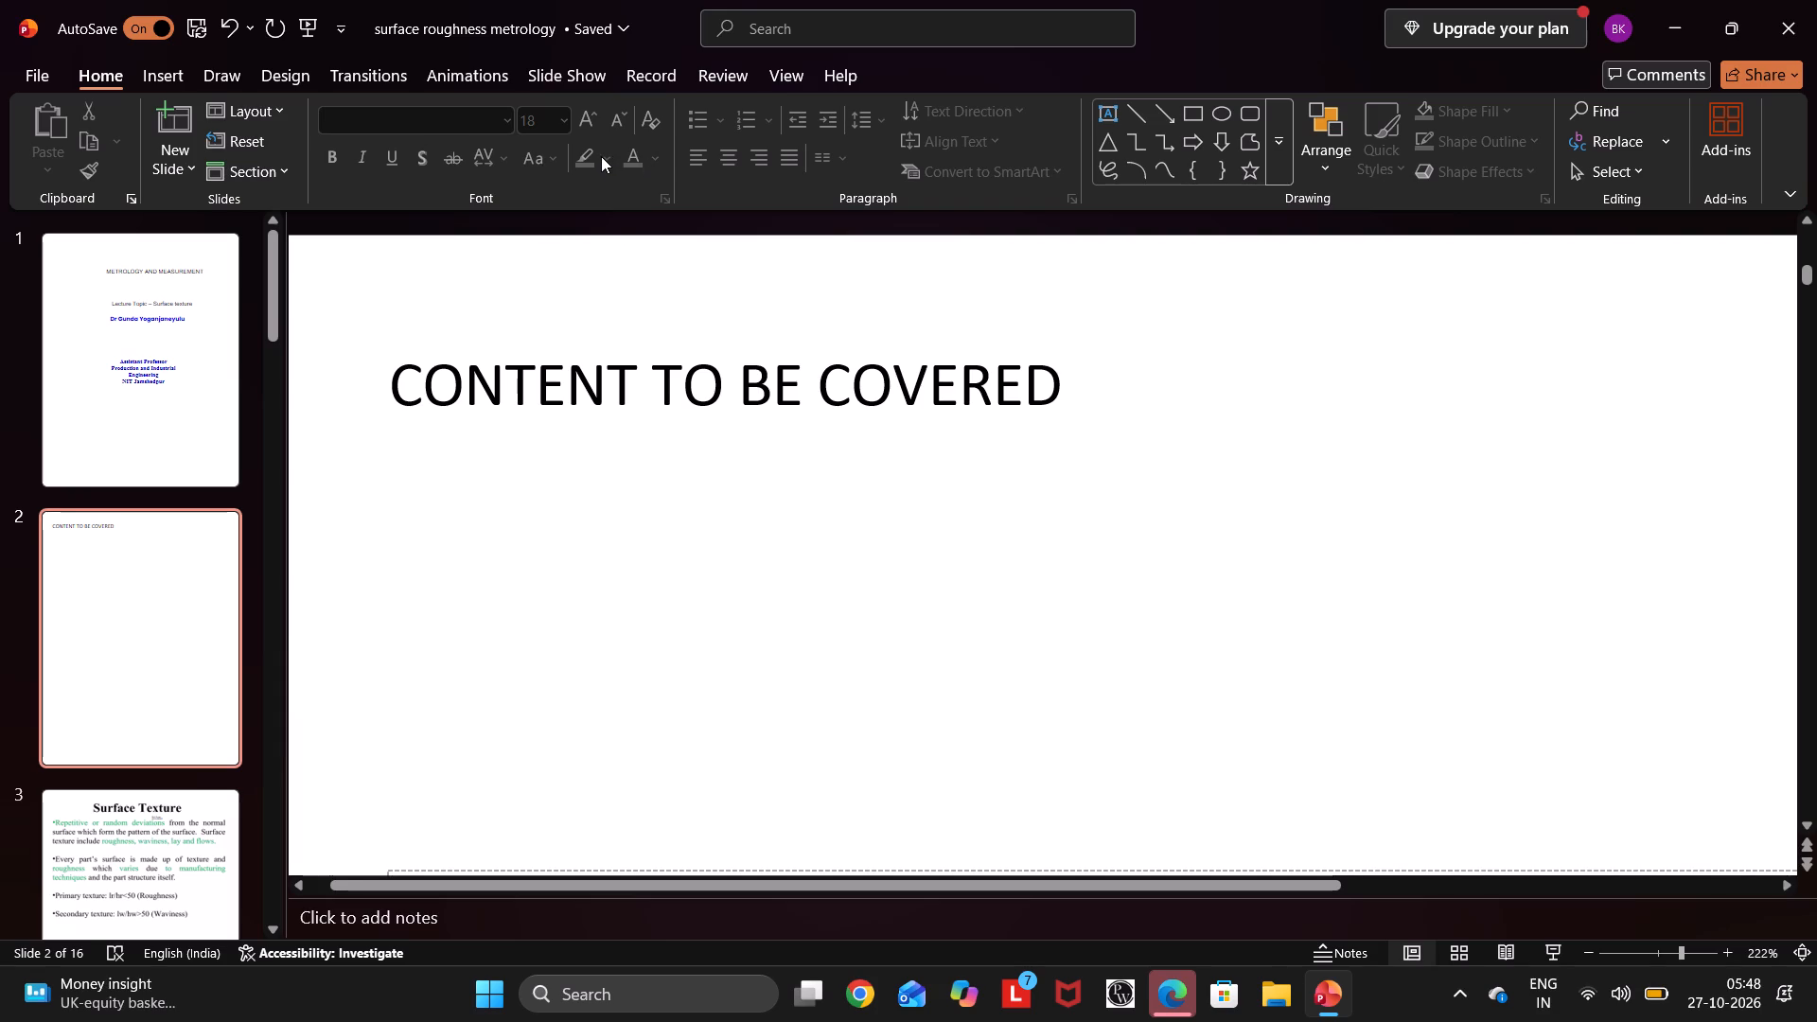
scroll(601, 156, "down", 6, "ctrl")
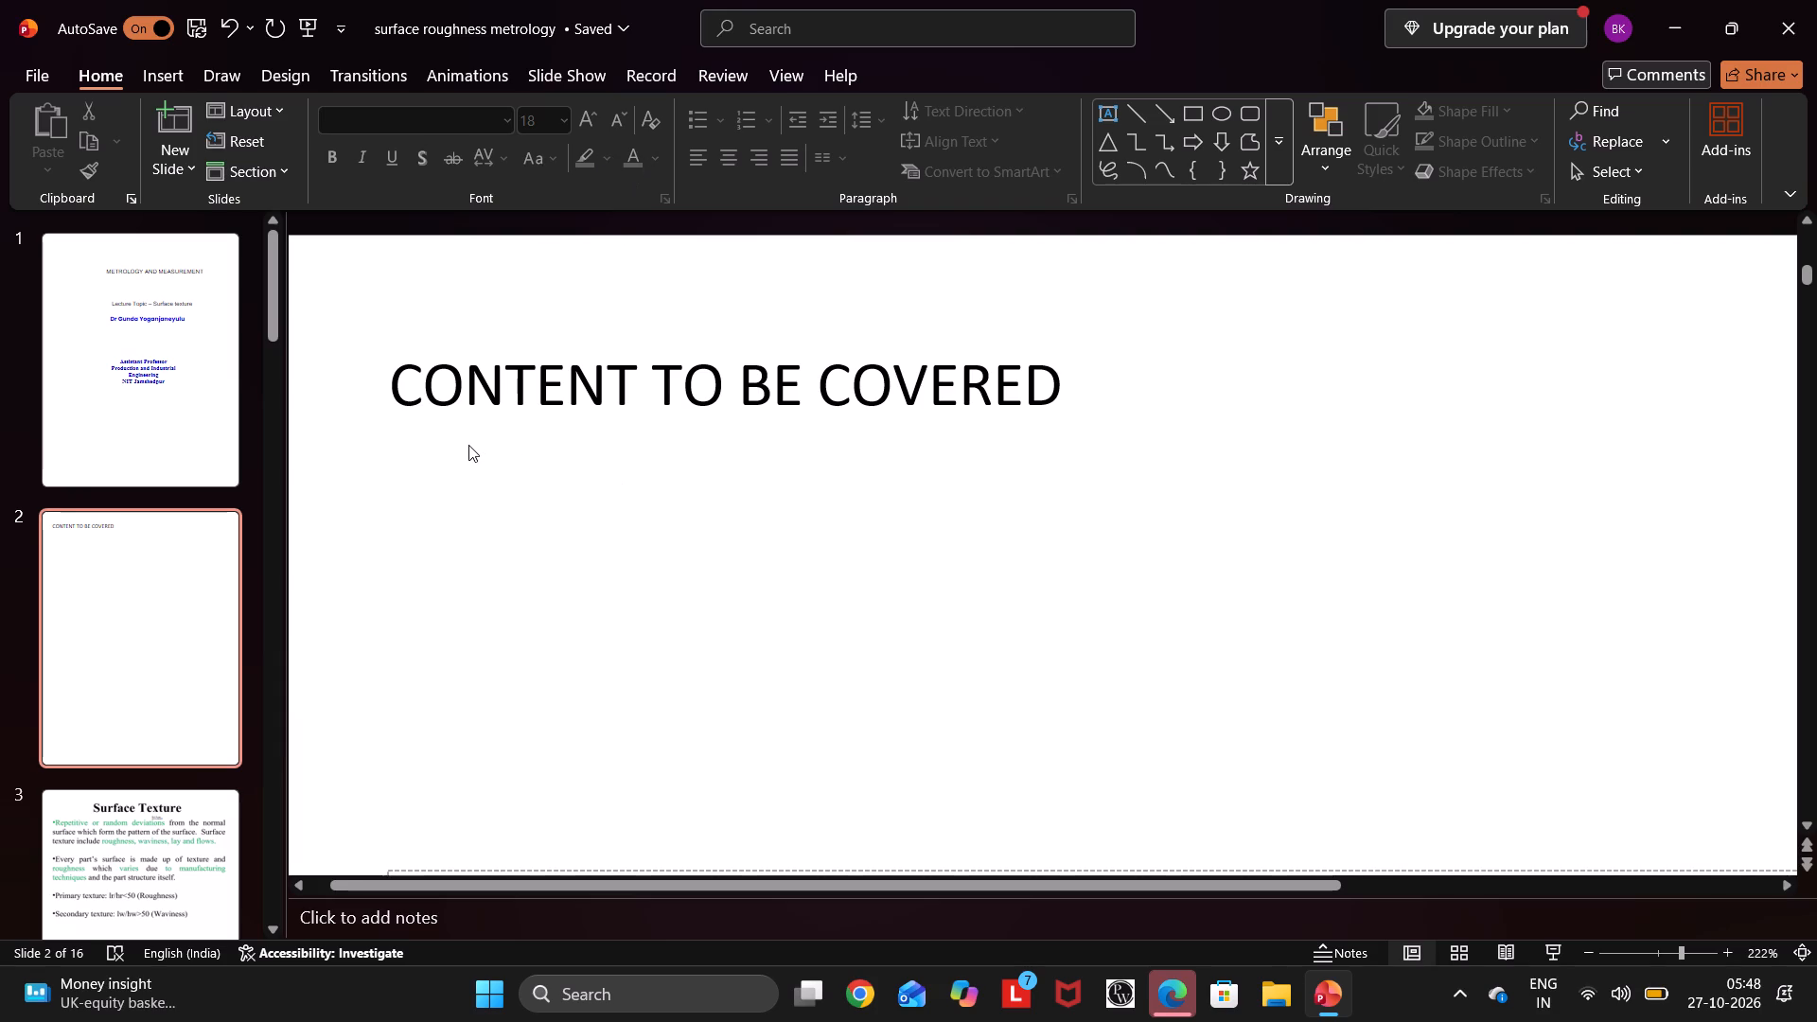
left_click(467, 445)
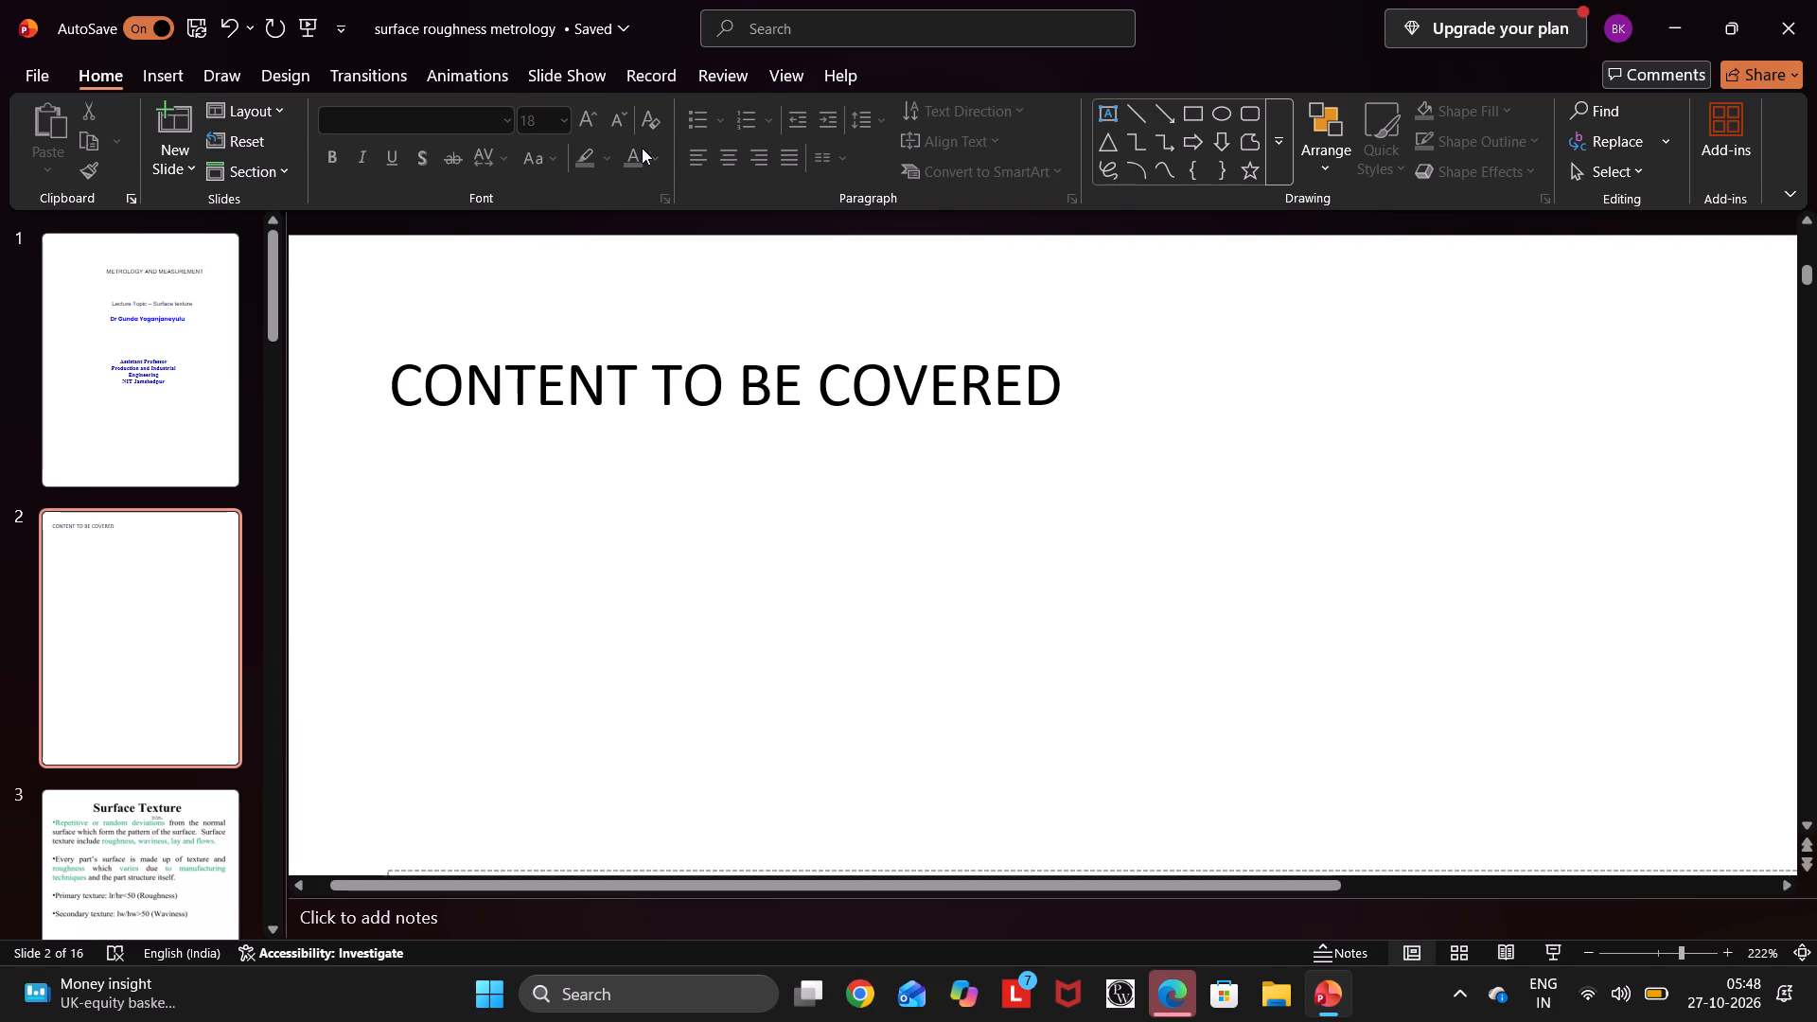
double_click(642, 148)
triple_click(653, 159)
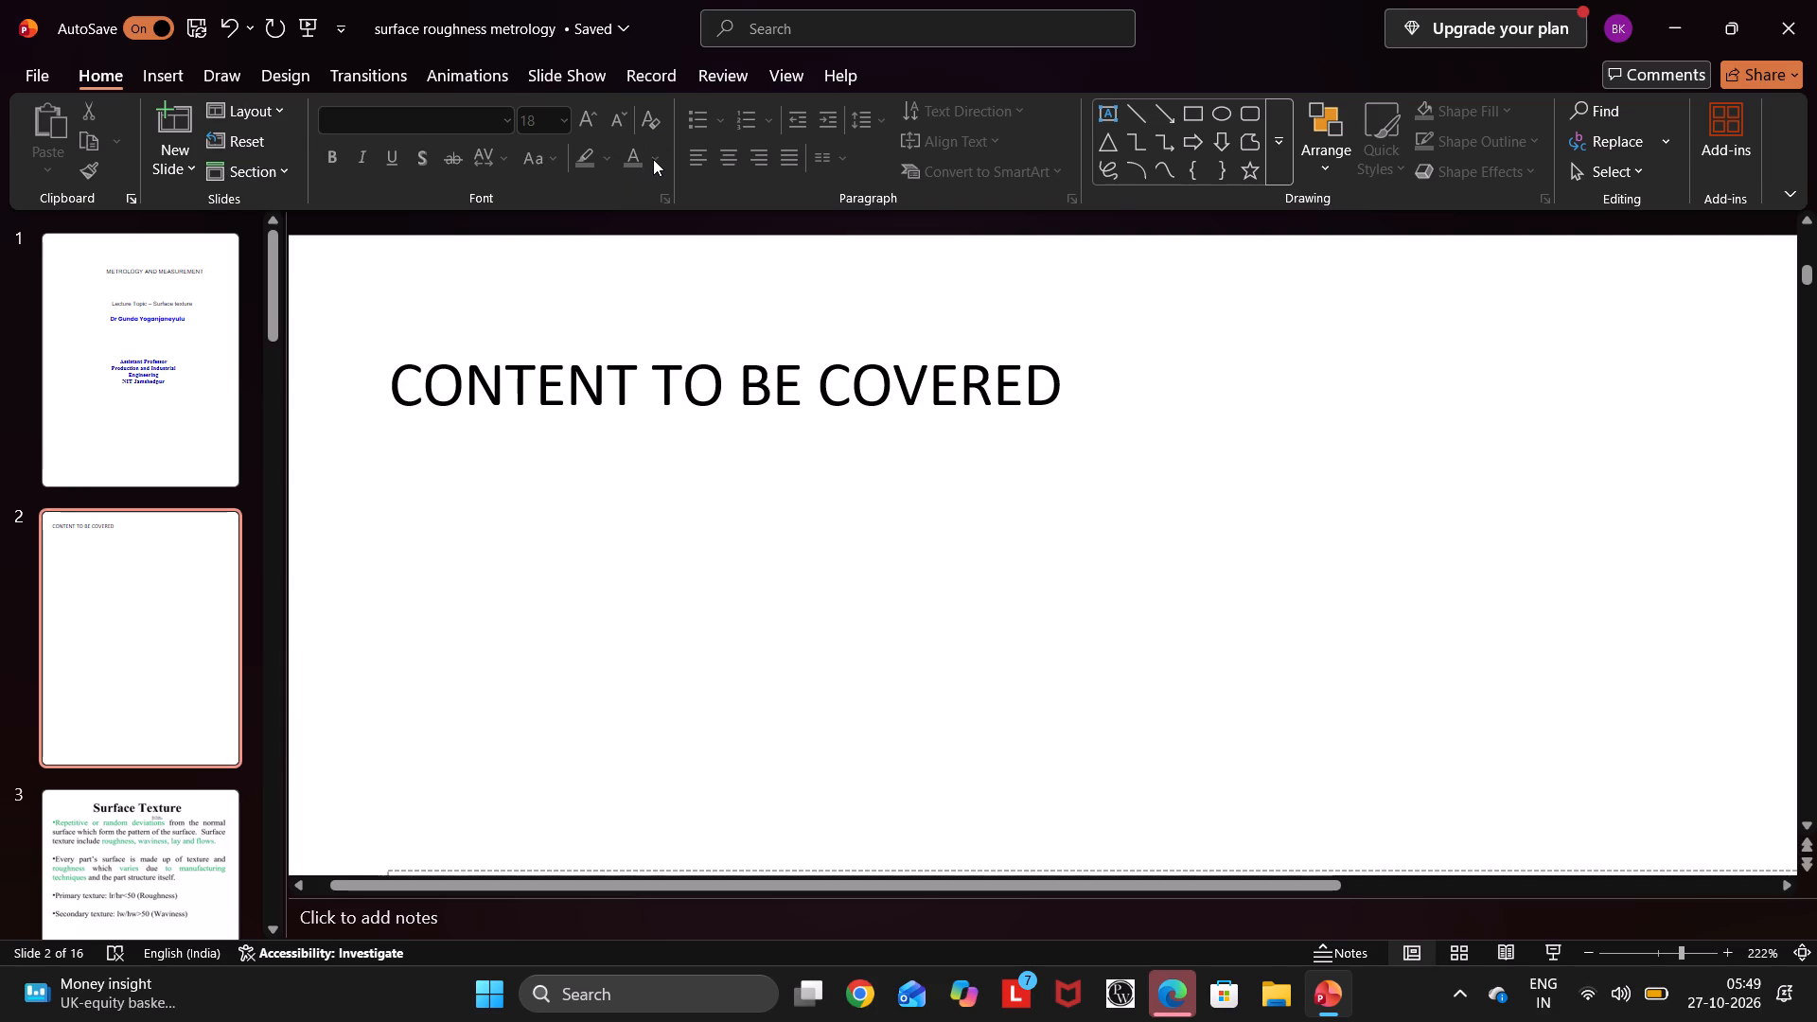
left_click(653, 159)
Select the "CONTENT TO BE COVERED" title text box on slide 2 and bring up its context options.
double_click(577, 428)
right_click(577, 428)
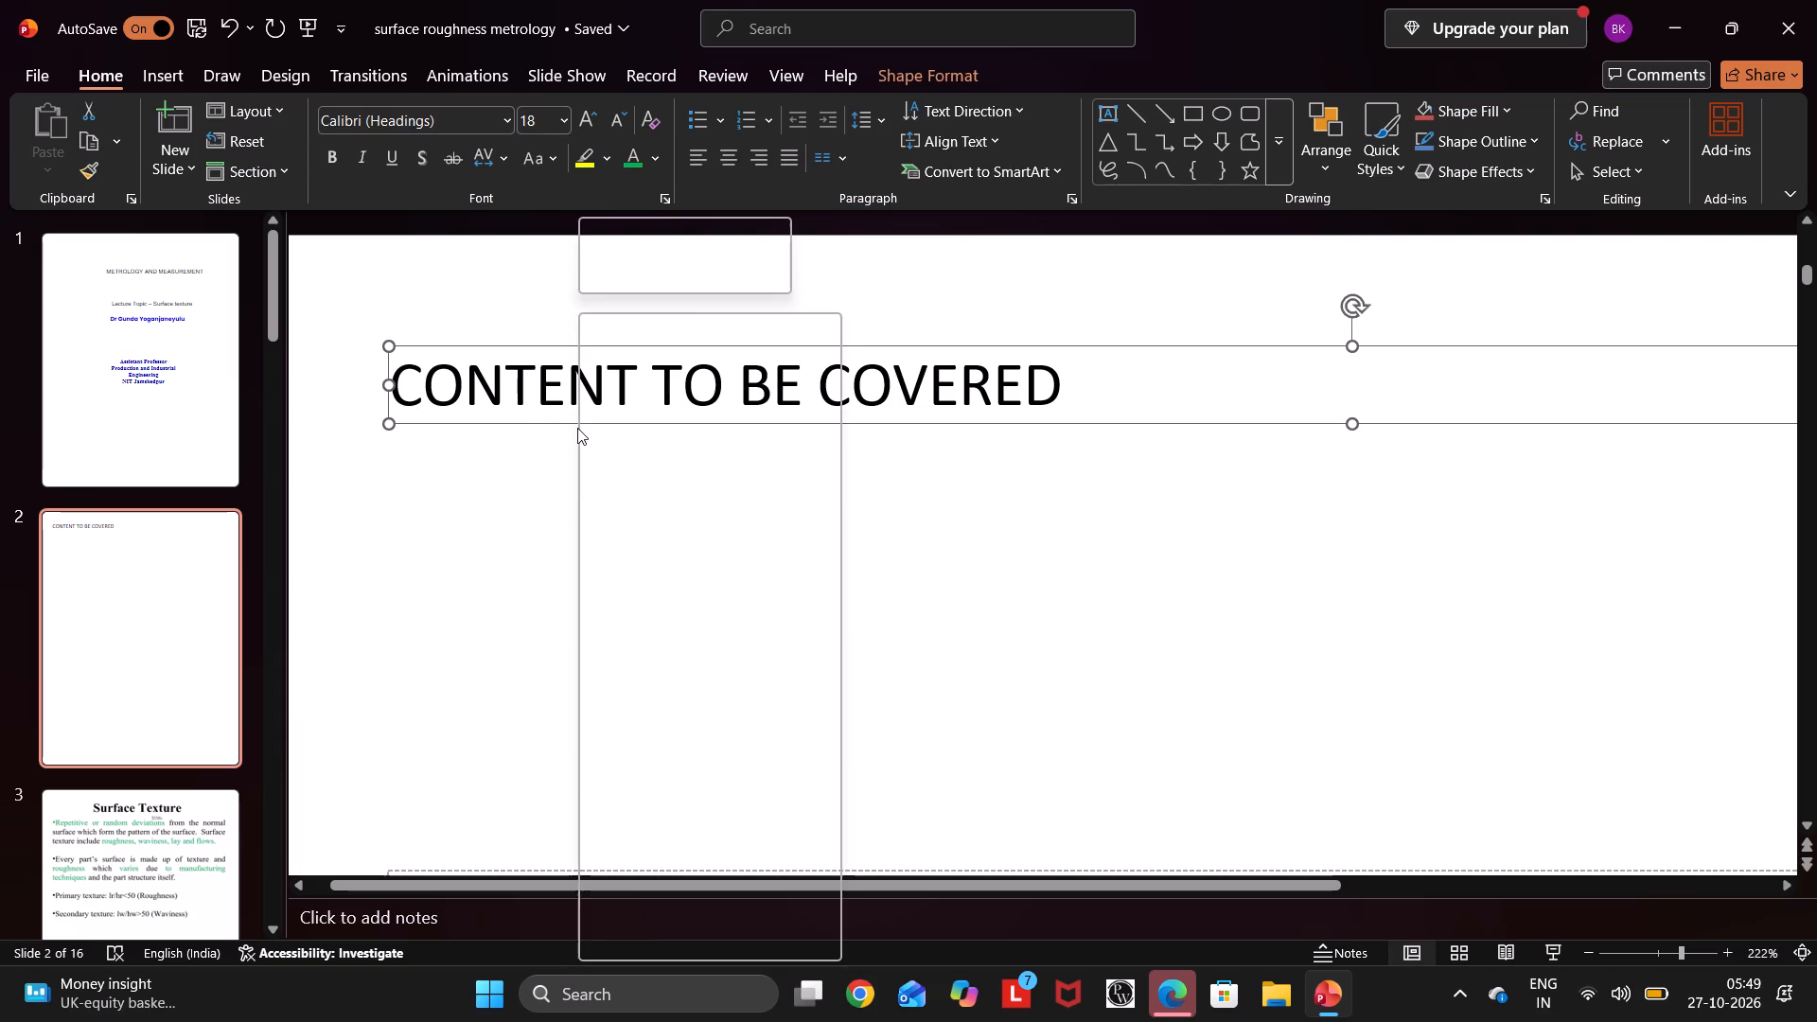
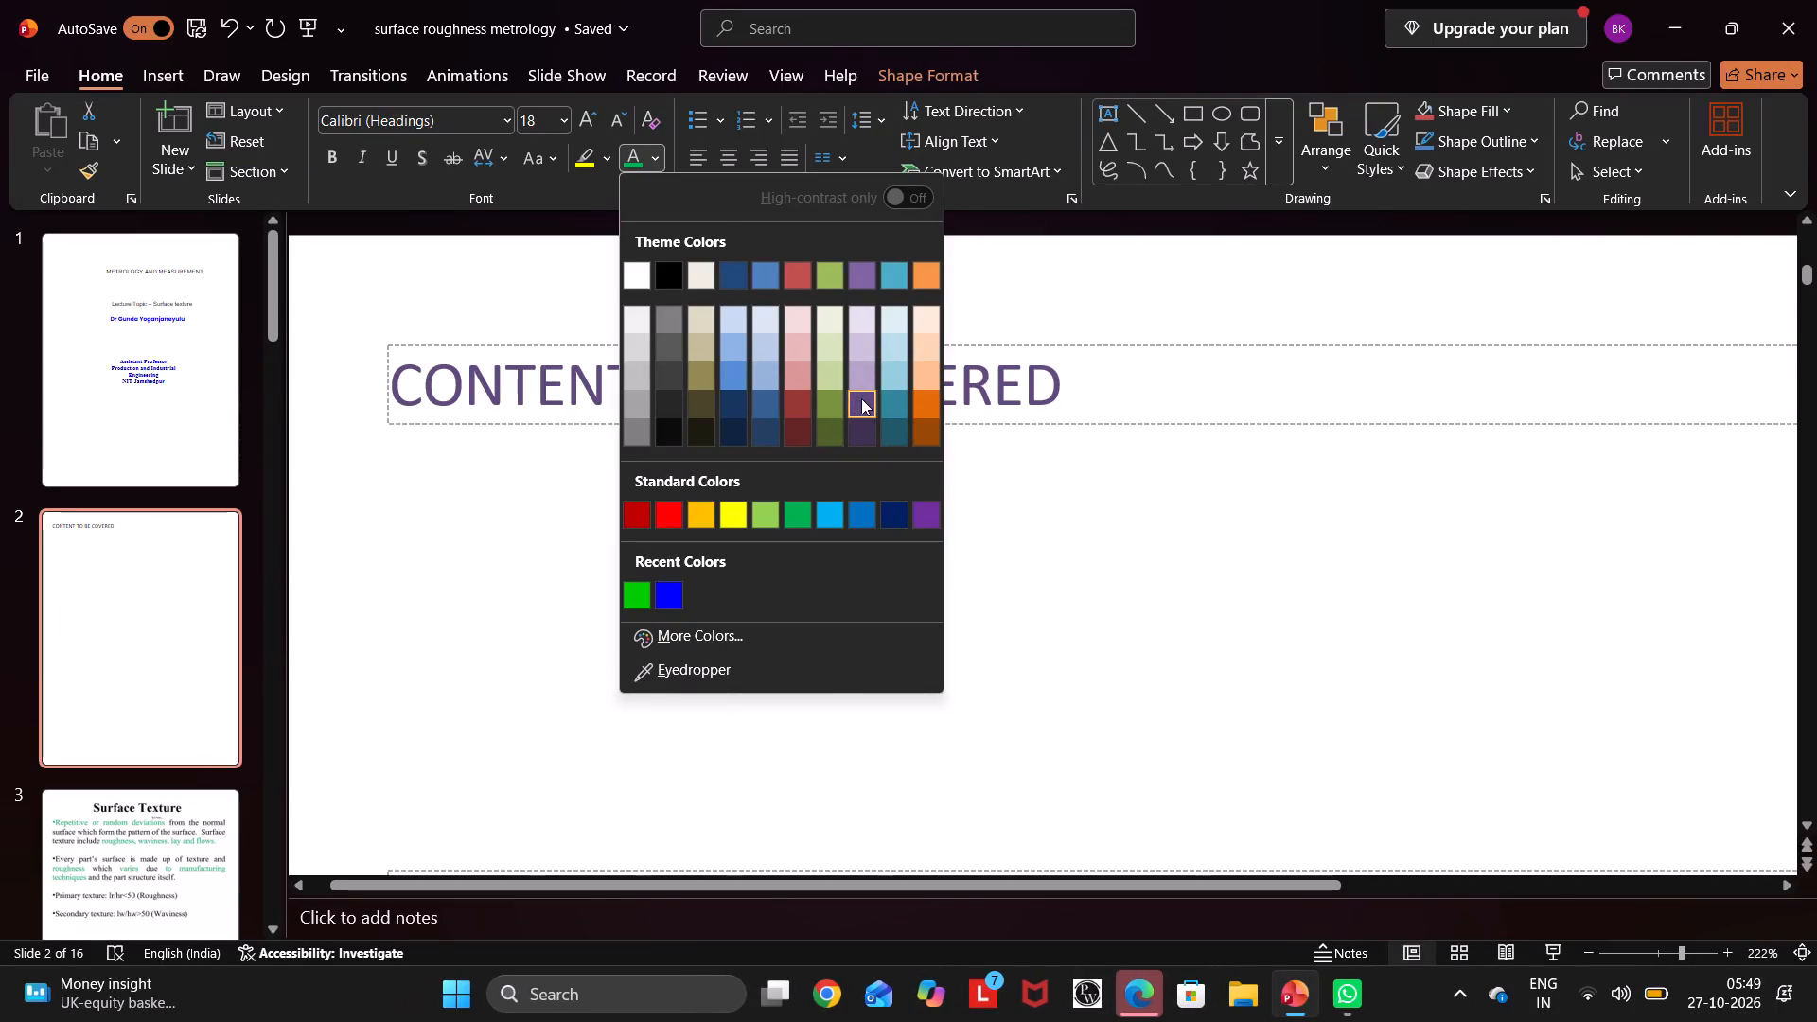
Recolour the slide 2 title "CONTENT TO BE COVERED" with the darkest Orange, Accent 6 theme shade and deselect the text box.
left_click(915, 430)
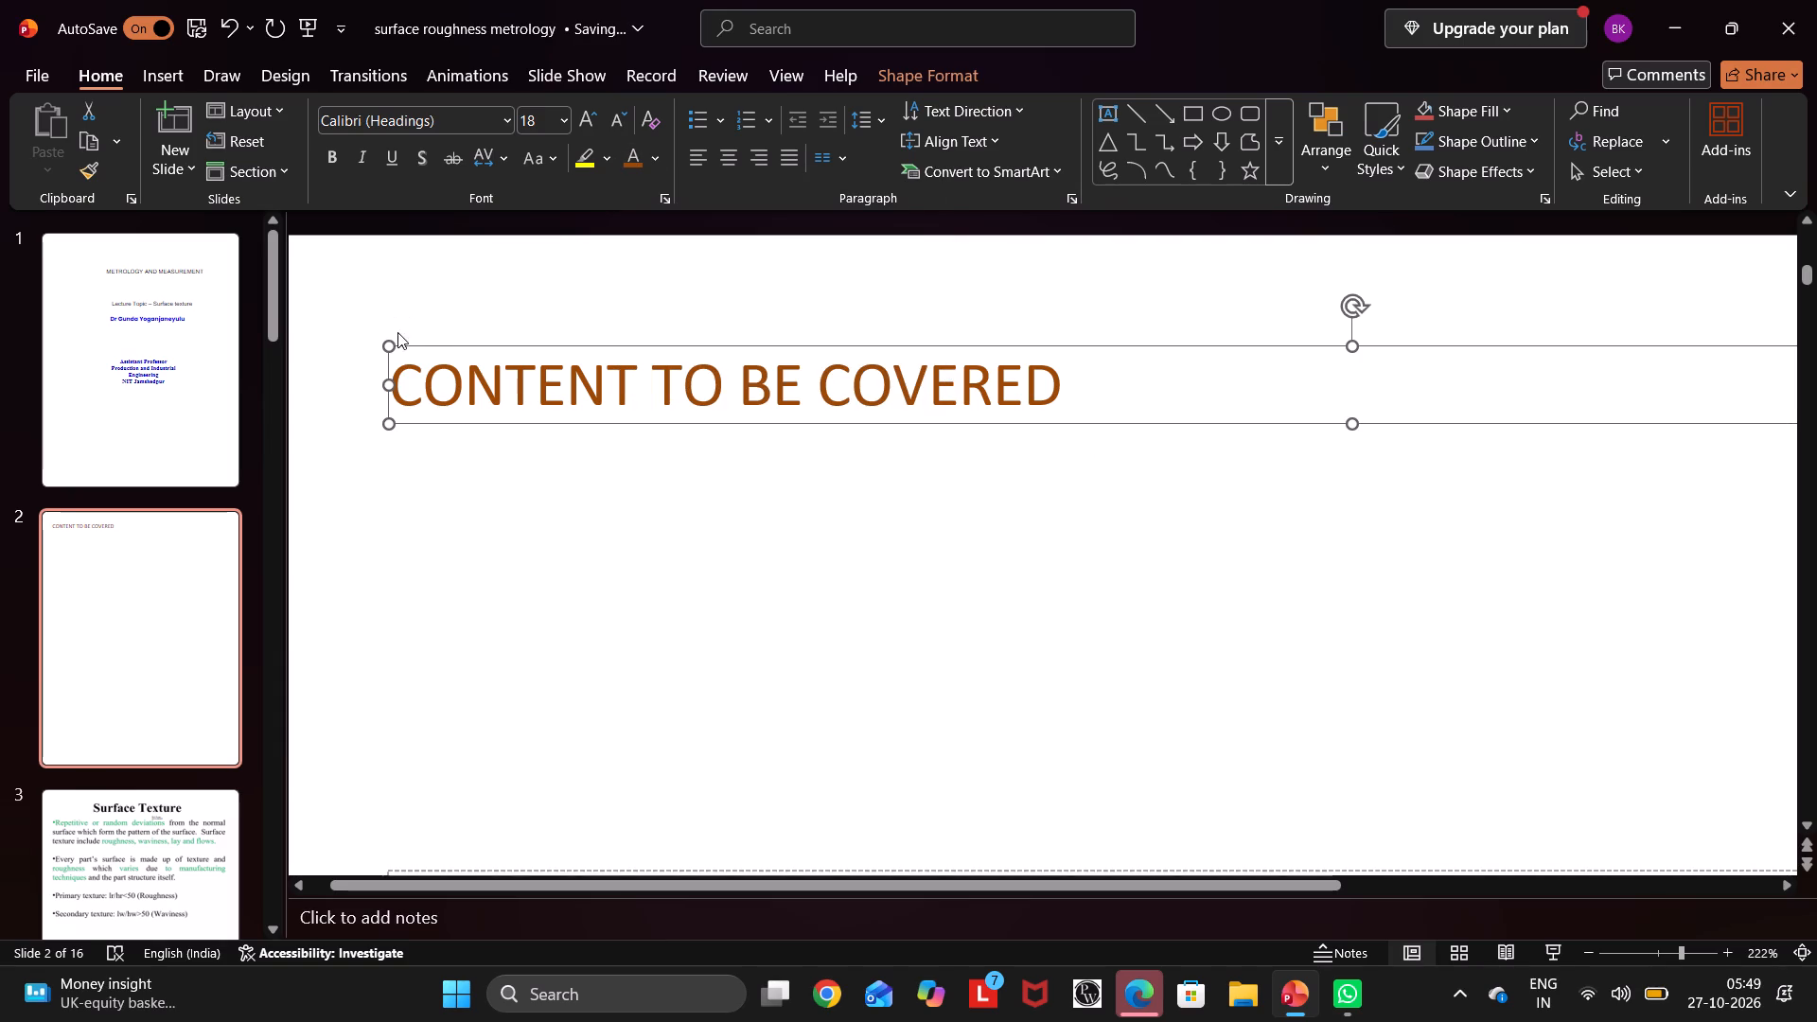
left_click(372, 462)
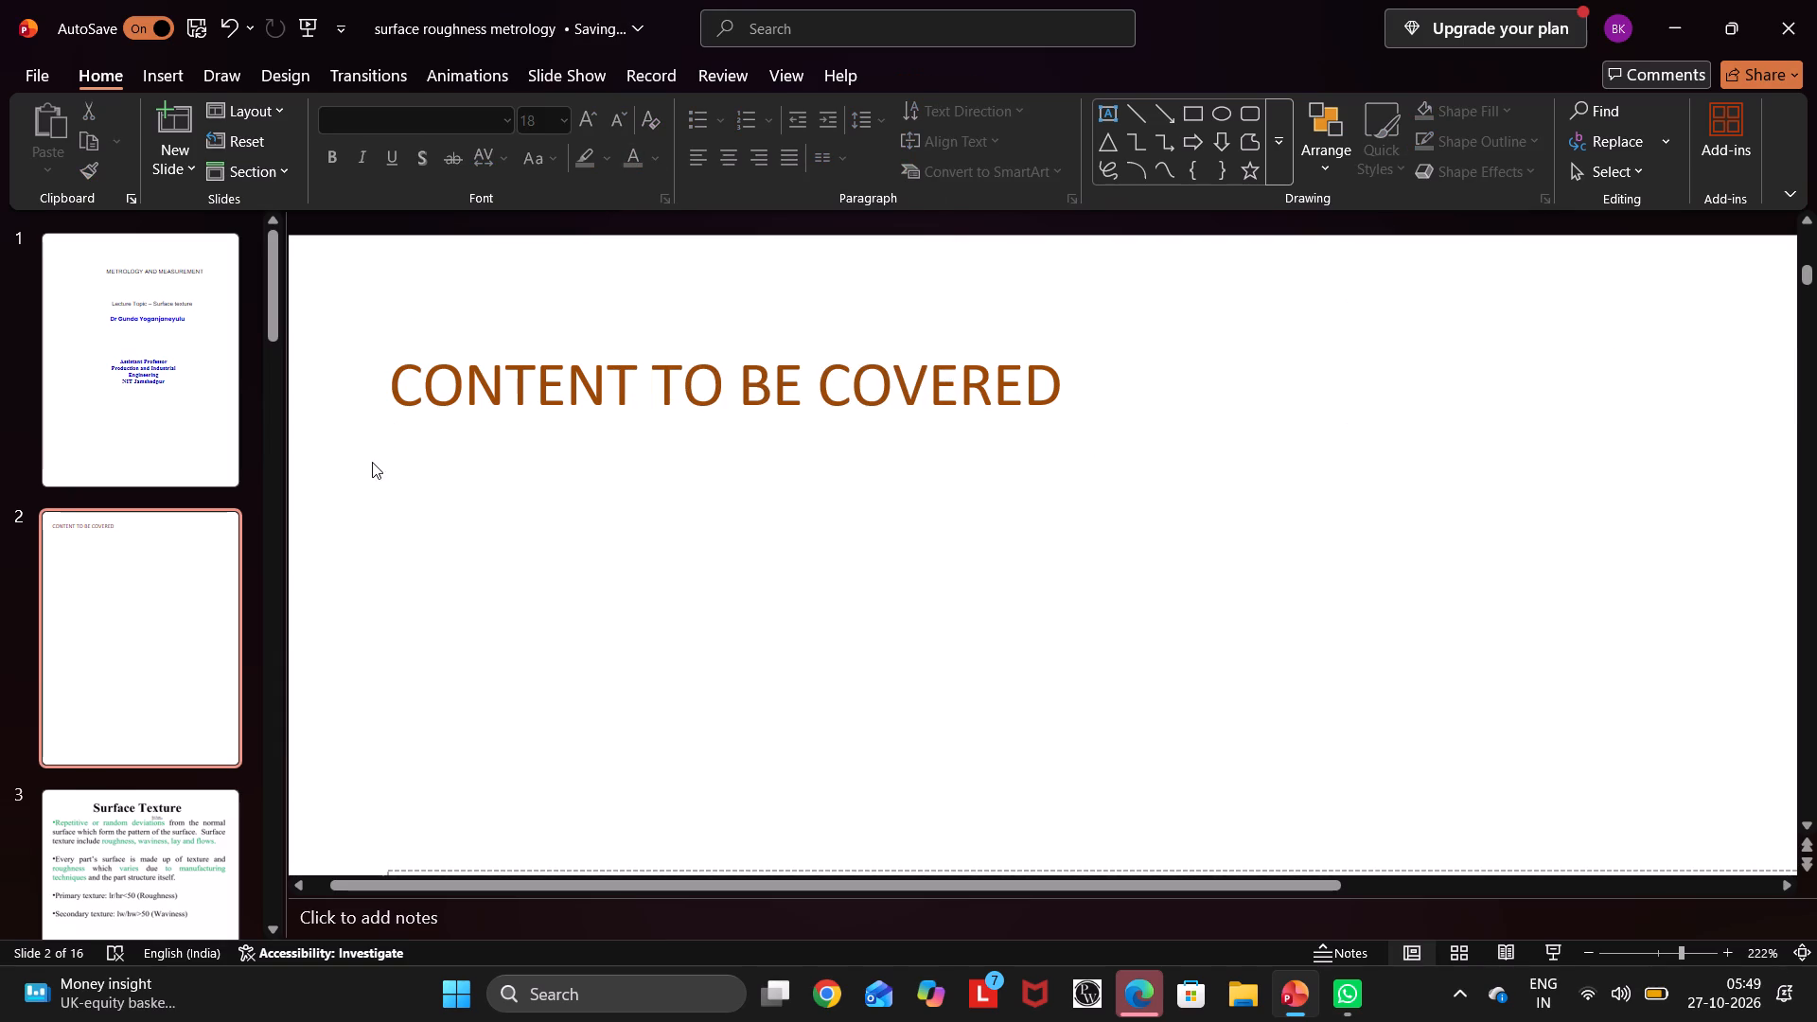
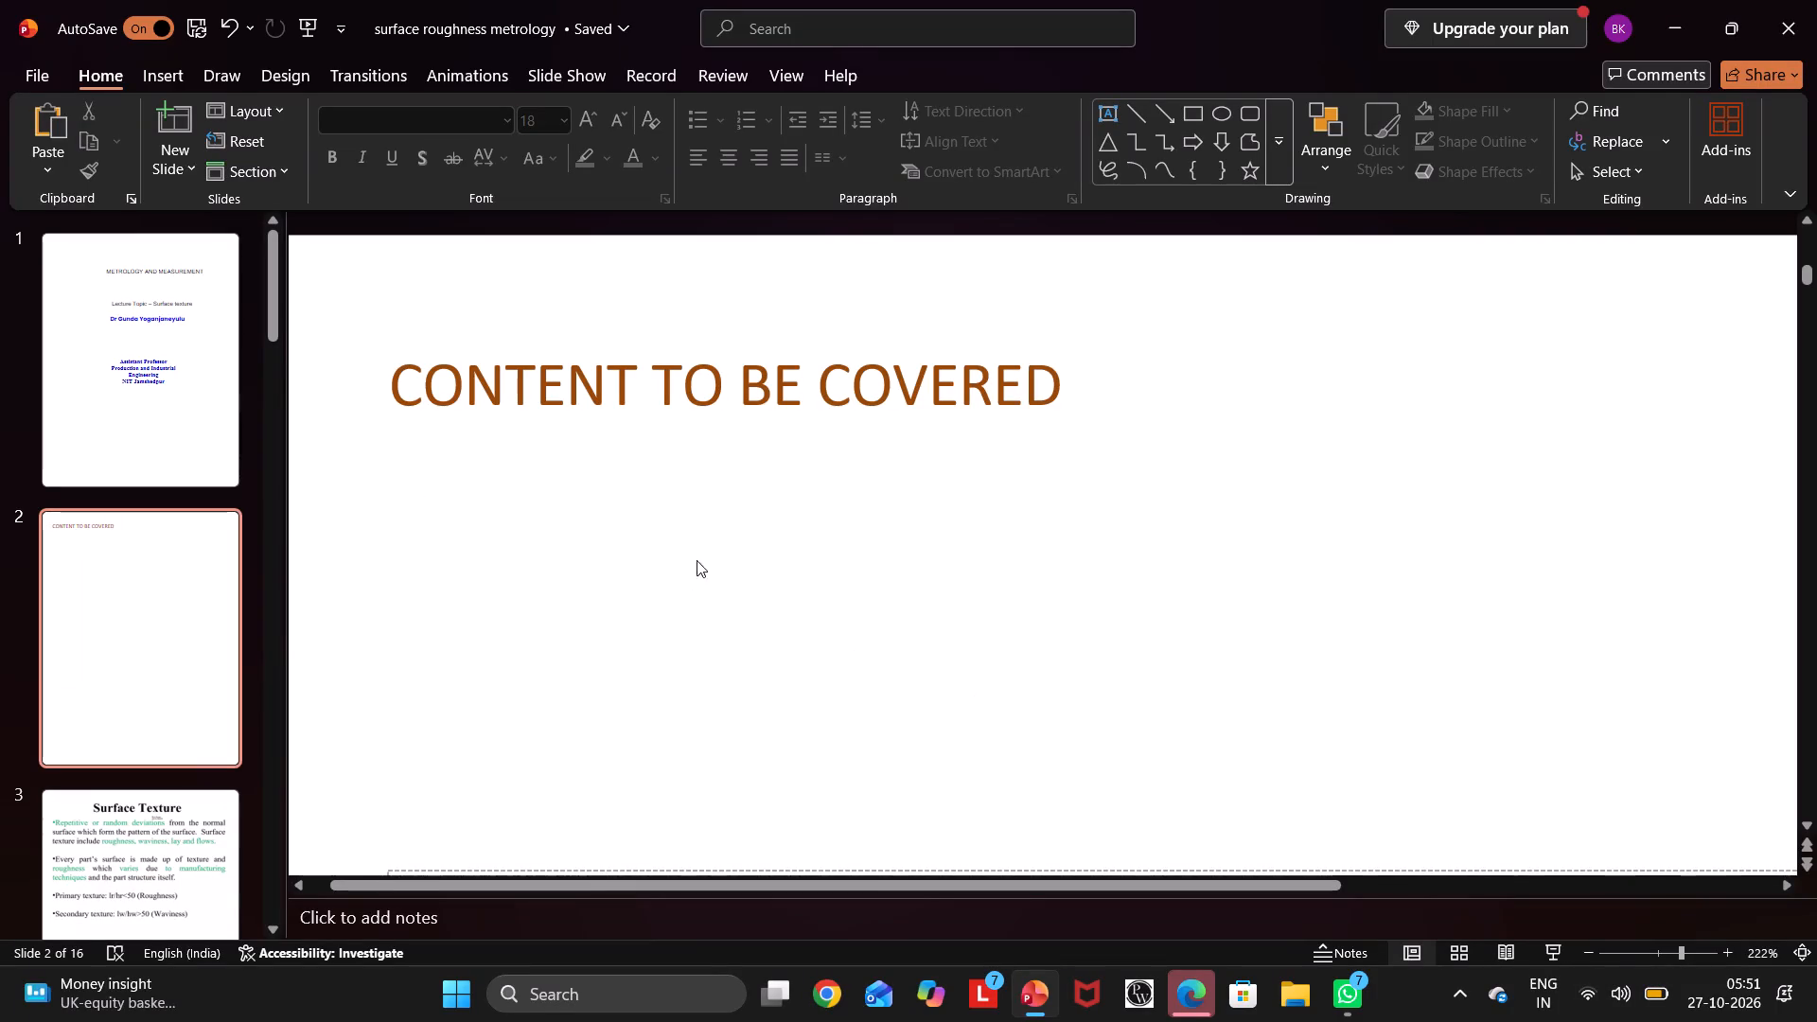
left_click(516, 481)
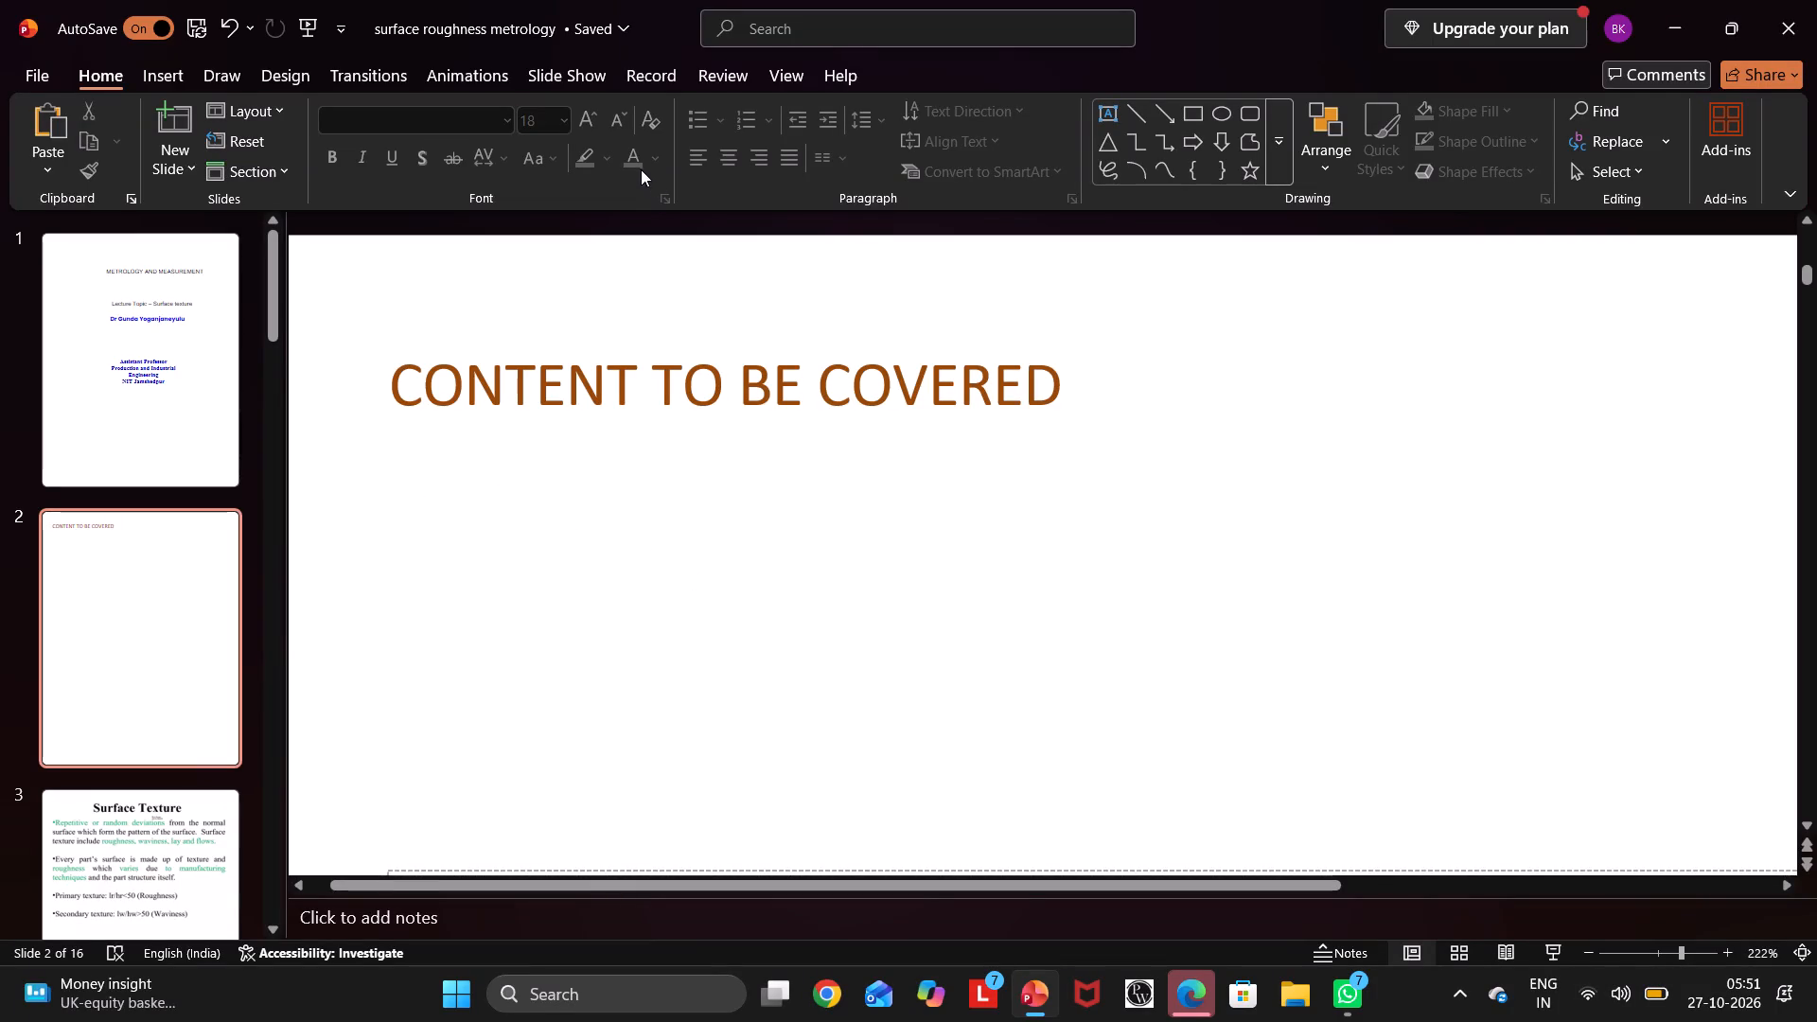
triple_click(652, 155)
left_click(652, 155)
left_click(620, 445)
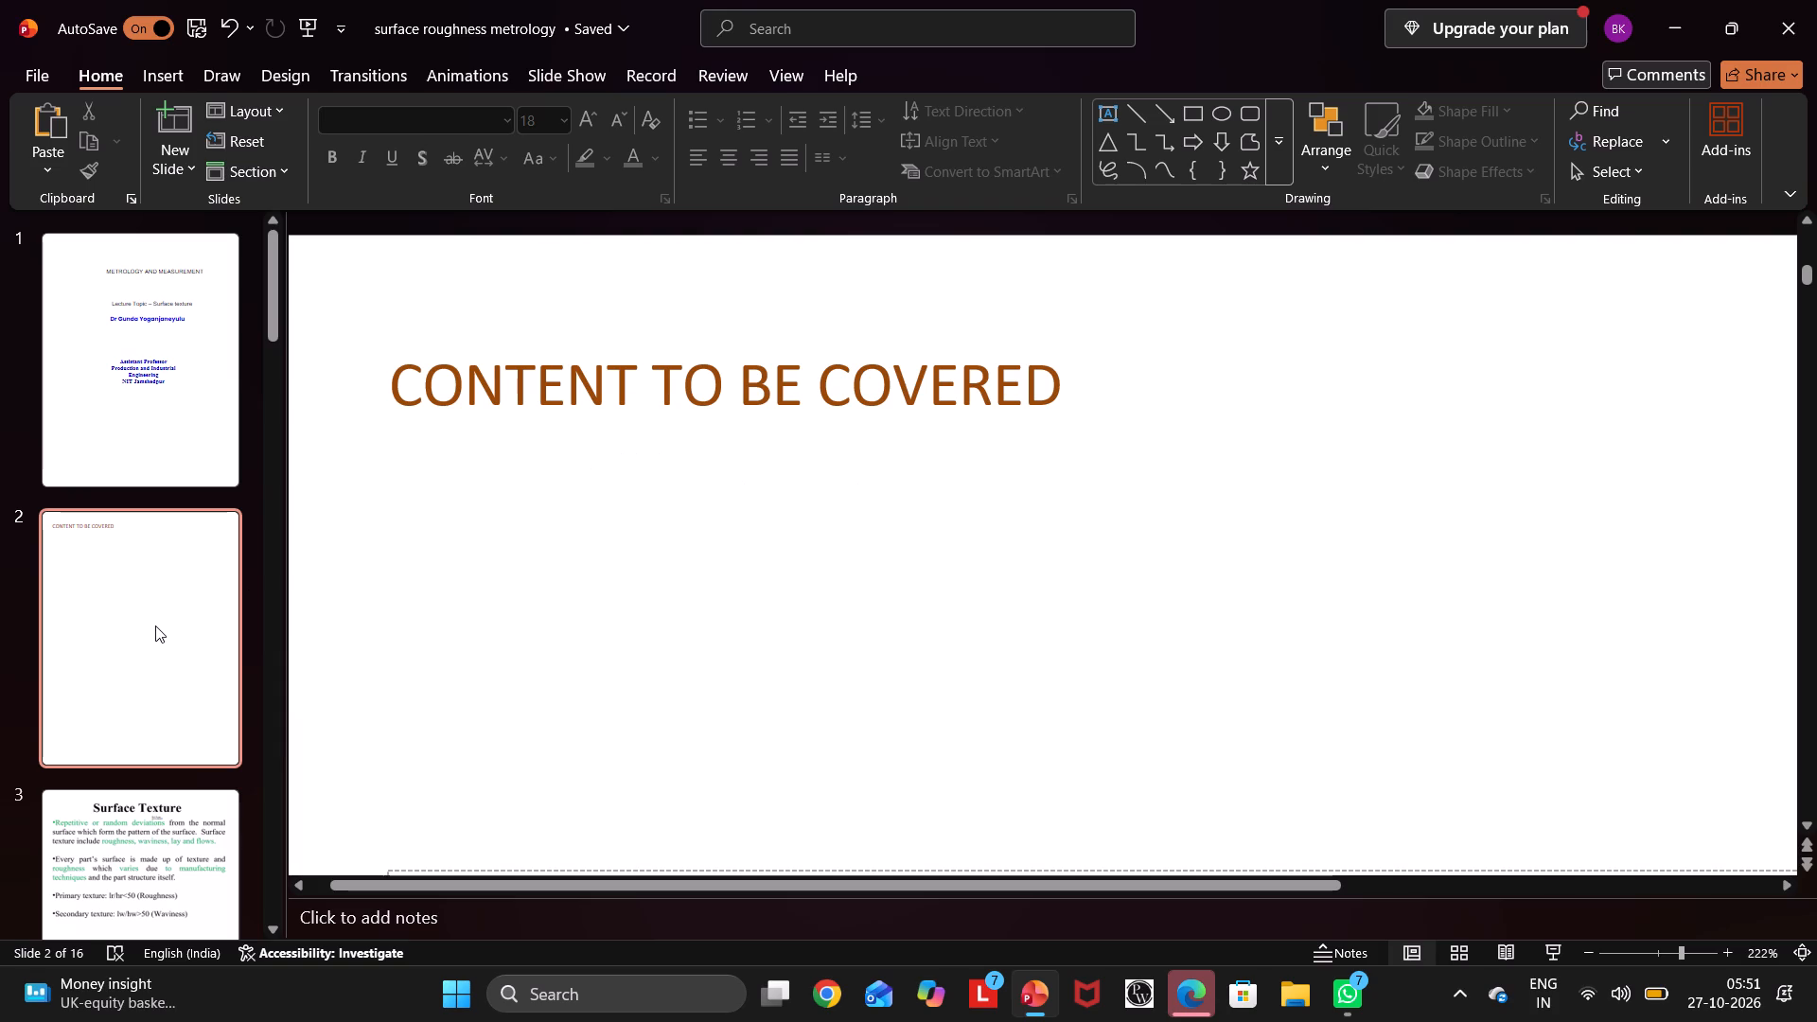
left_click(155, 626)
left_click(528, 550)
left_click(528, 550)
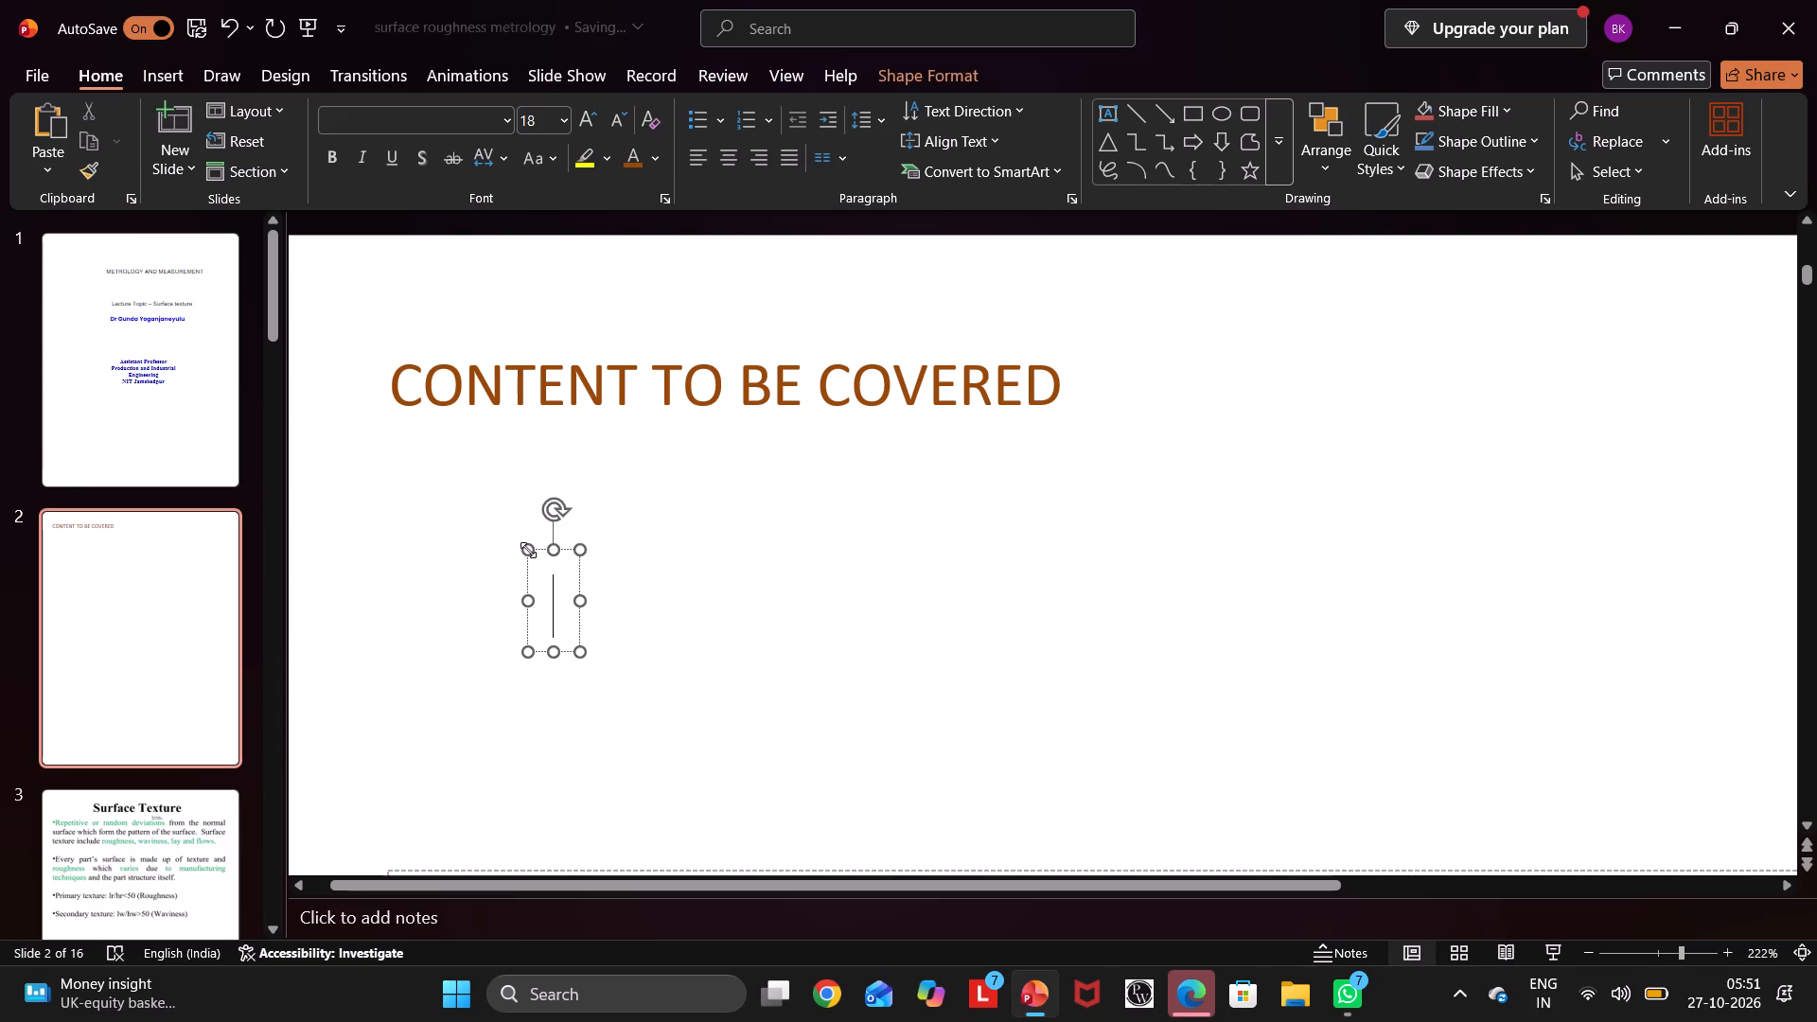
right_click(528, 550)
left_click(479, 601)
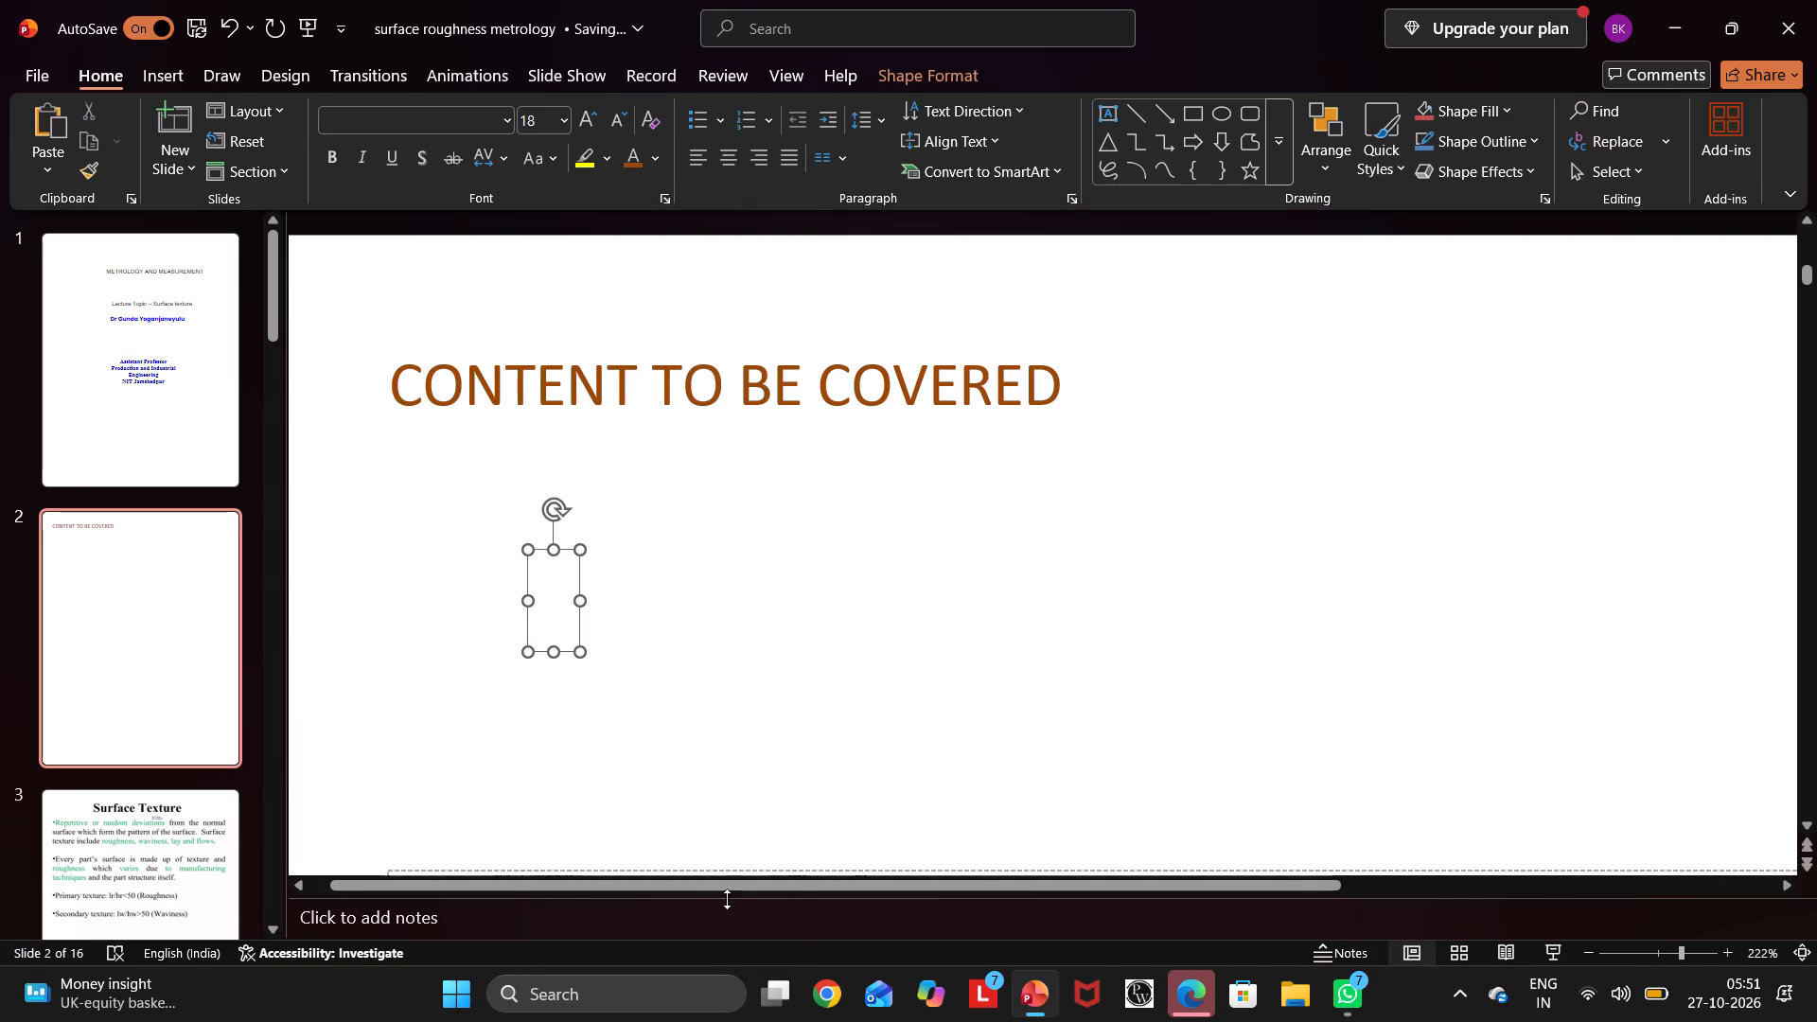
Move the body text placeholder on slide 2 up to just below the title, slightly left of its original position.
scroll(728, 763, "down", 1)
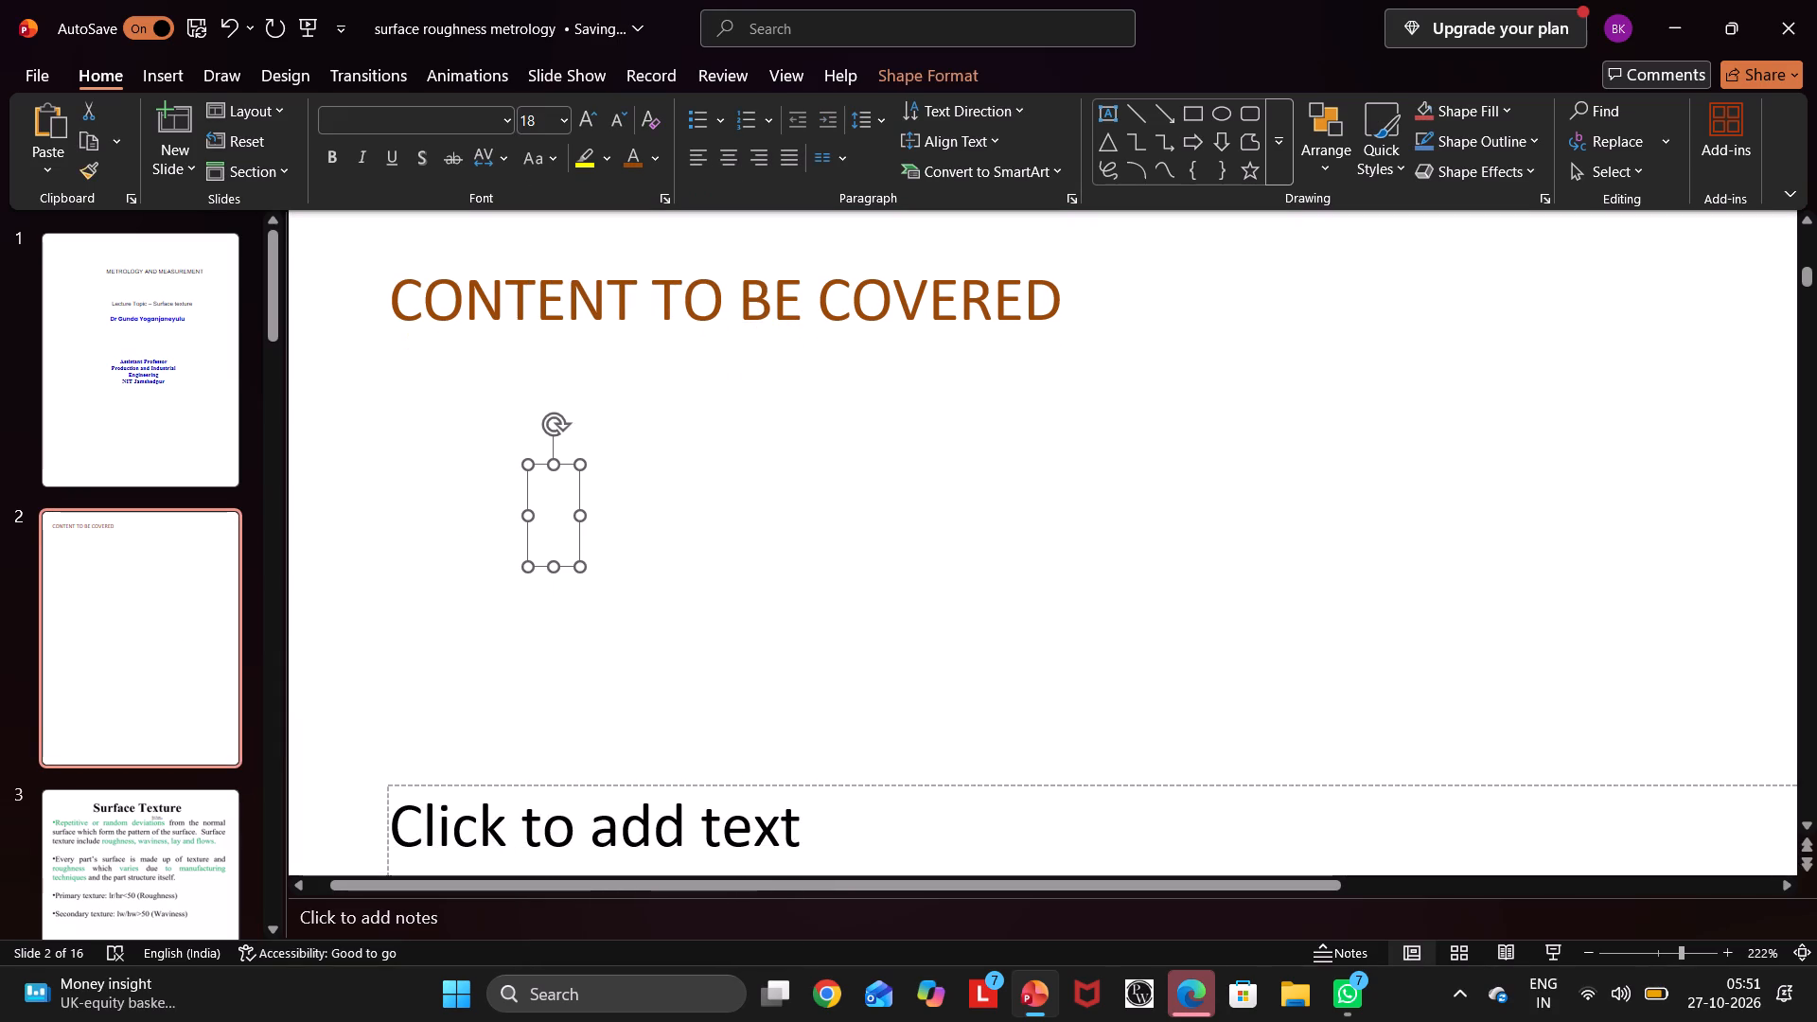
left_click_drag(633, 784, 628, 749)
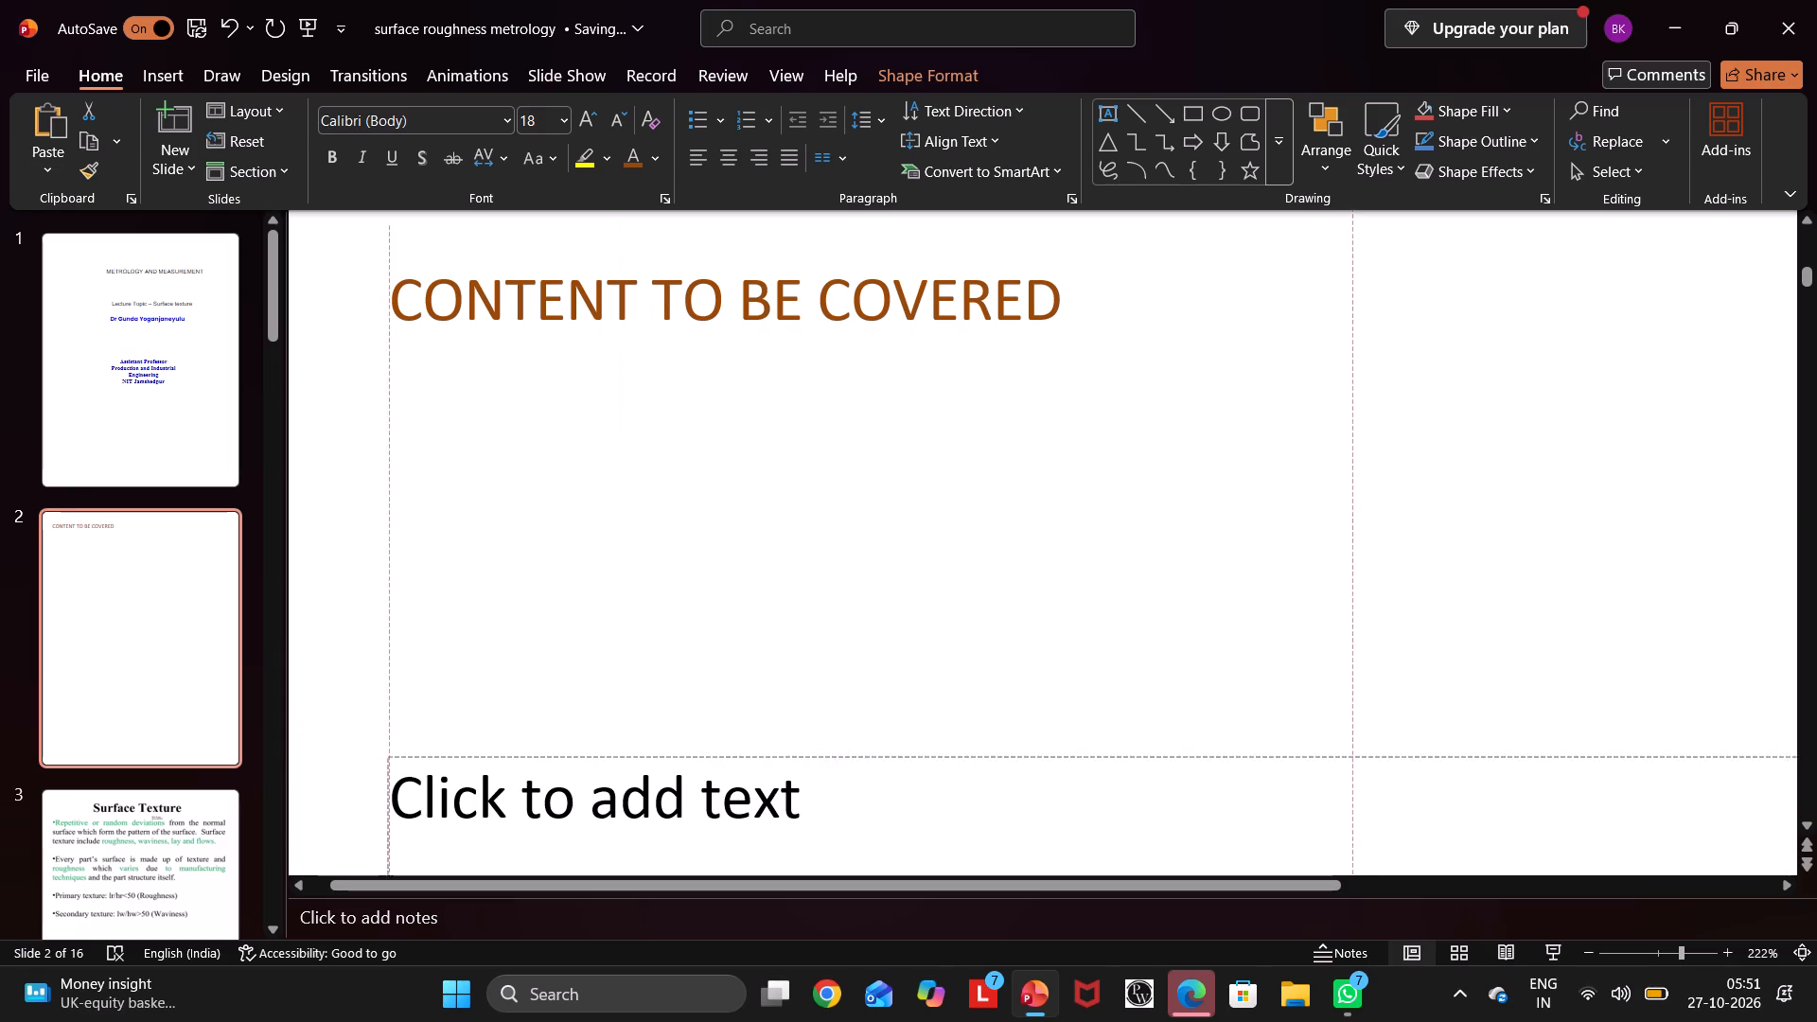
left_click_drag(628, 749, 597, 580)
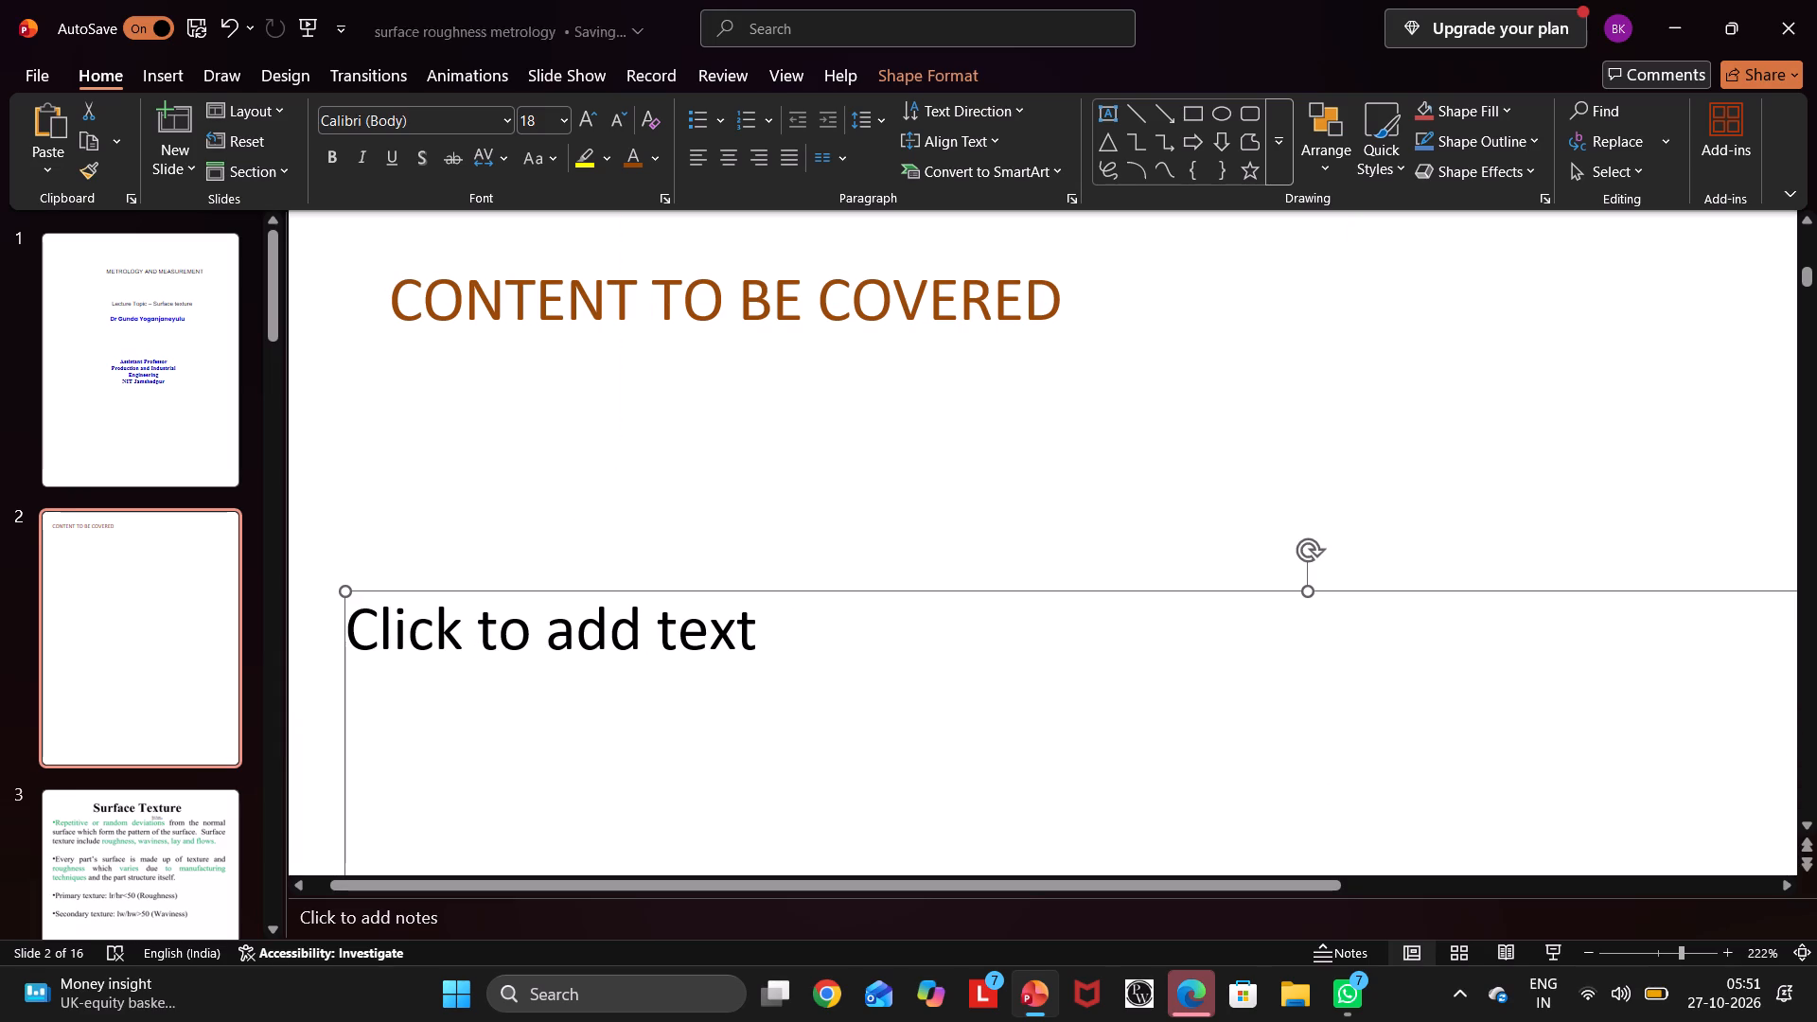
left_click_drag(592, 593, 579, 493)
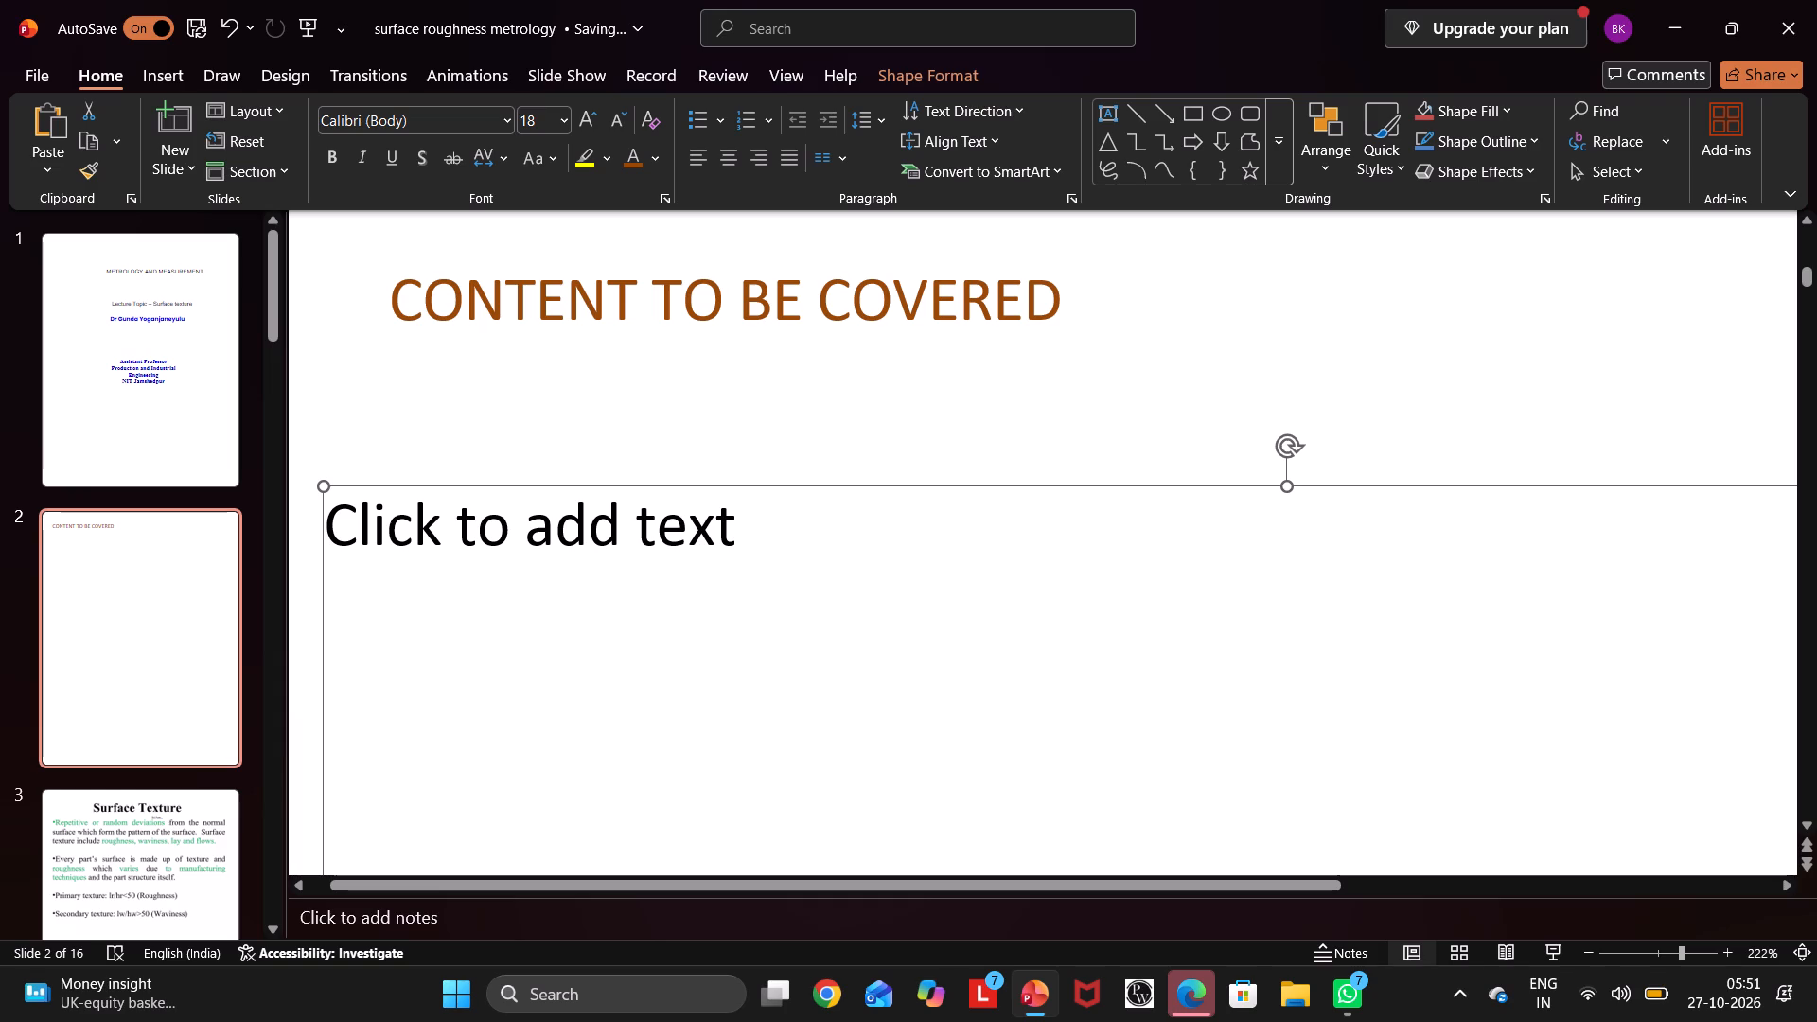
left_click_drag(589, 486, 605, 423)
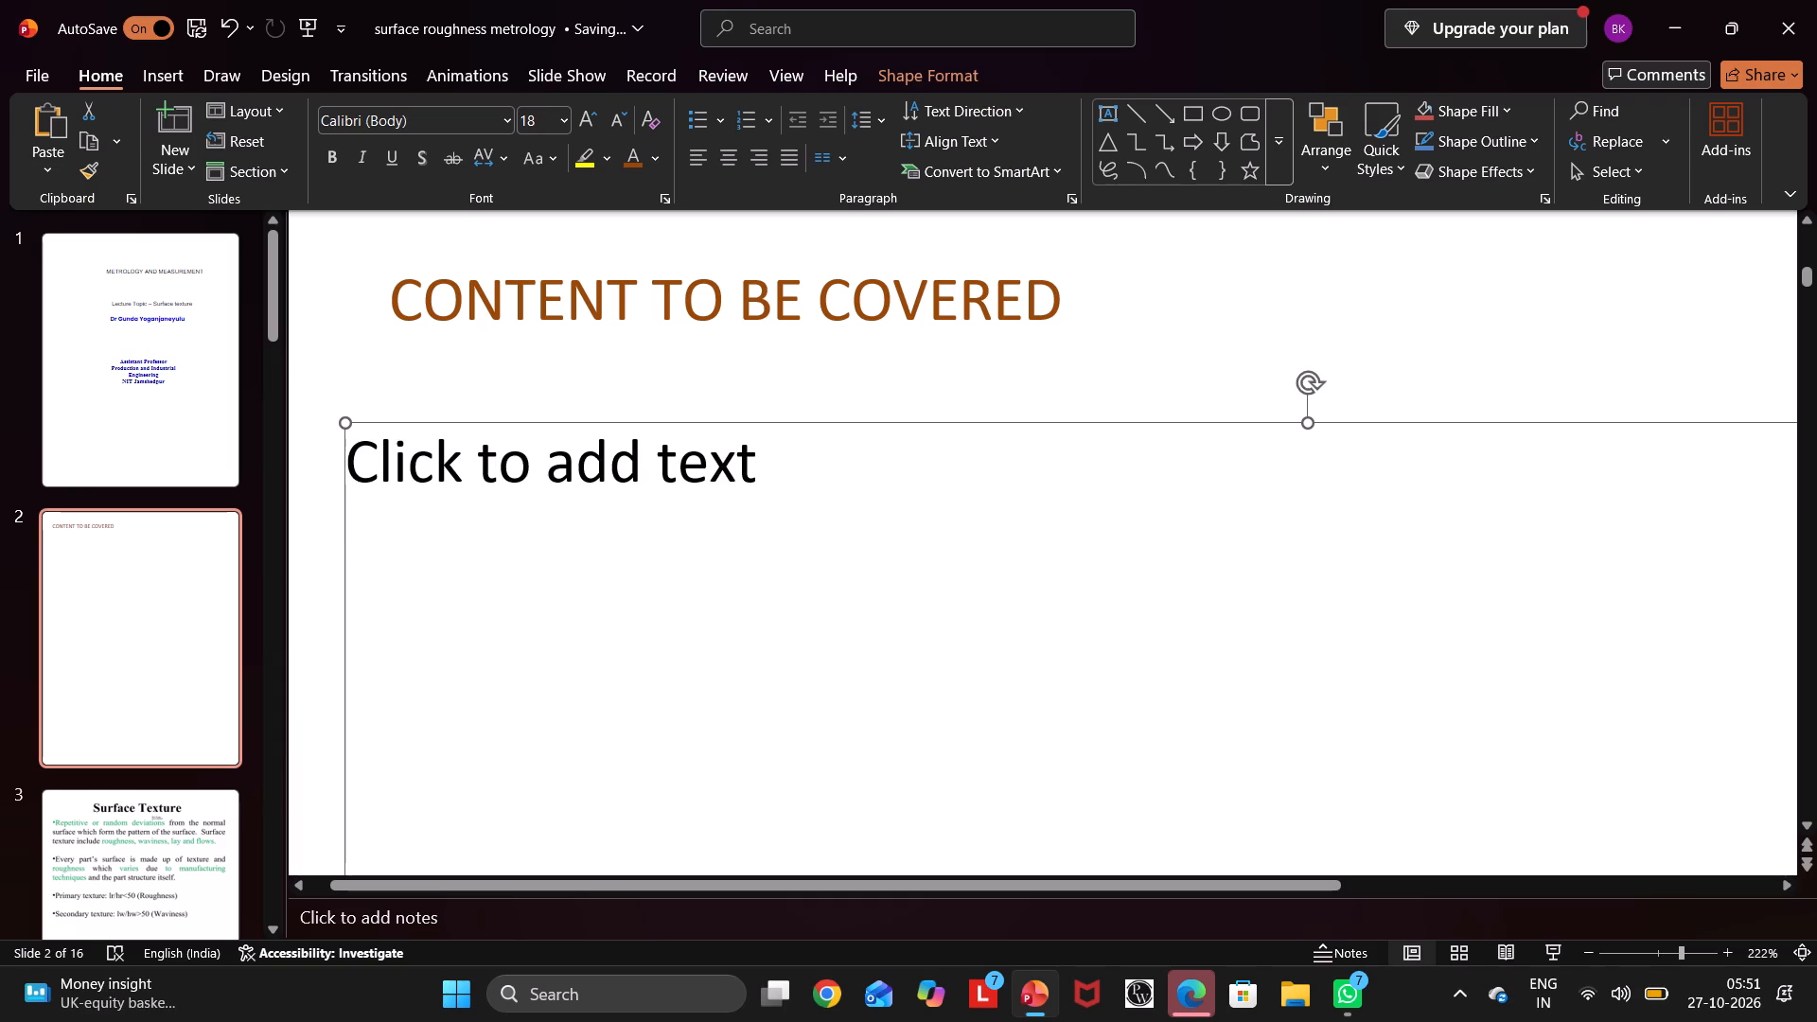
Shift the "CONTENT TO BE COVERED" title to the right along the same line.
left_click(854, 325)
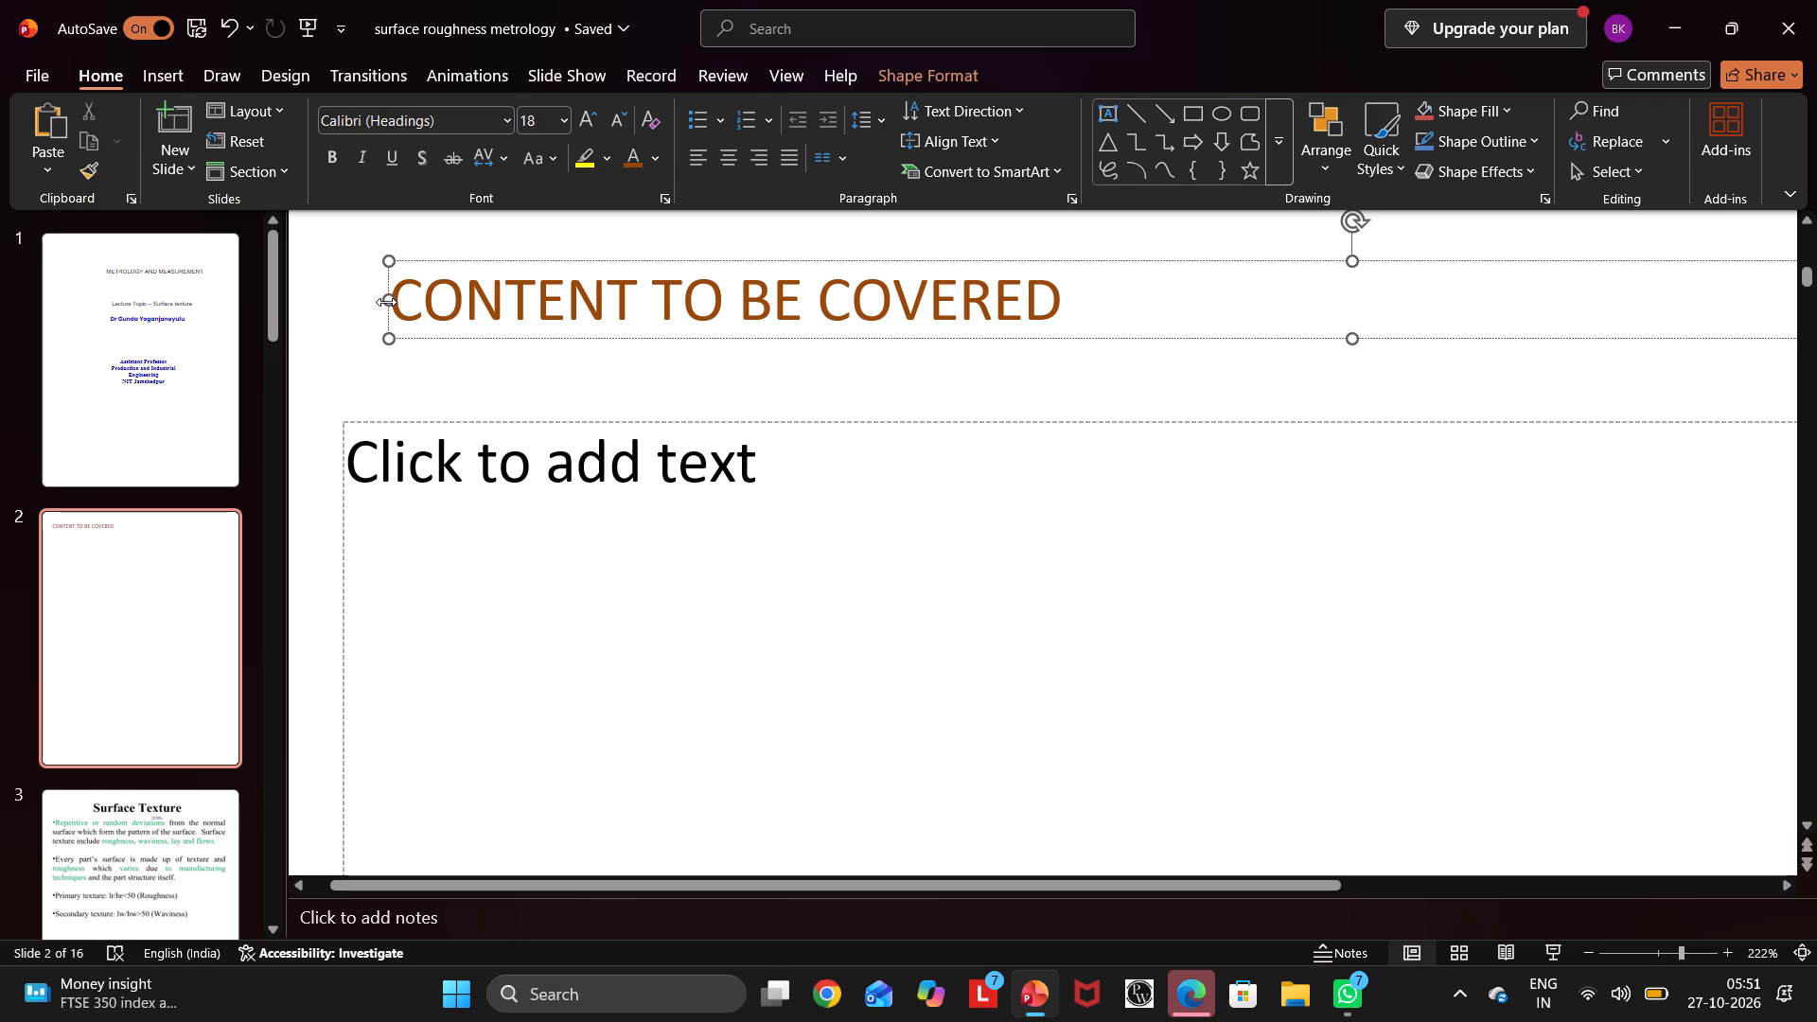
left_click_drag(386, 302, 404, 308)
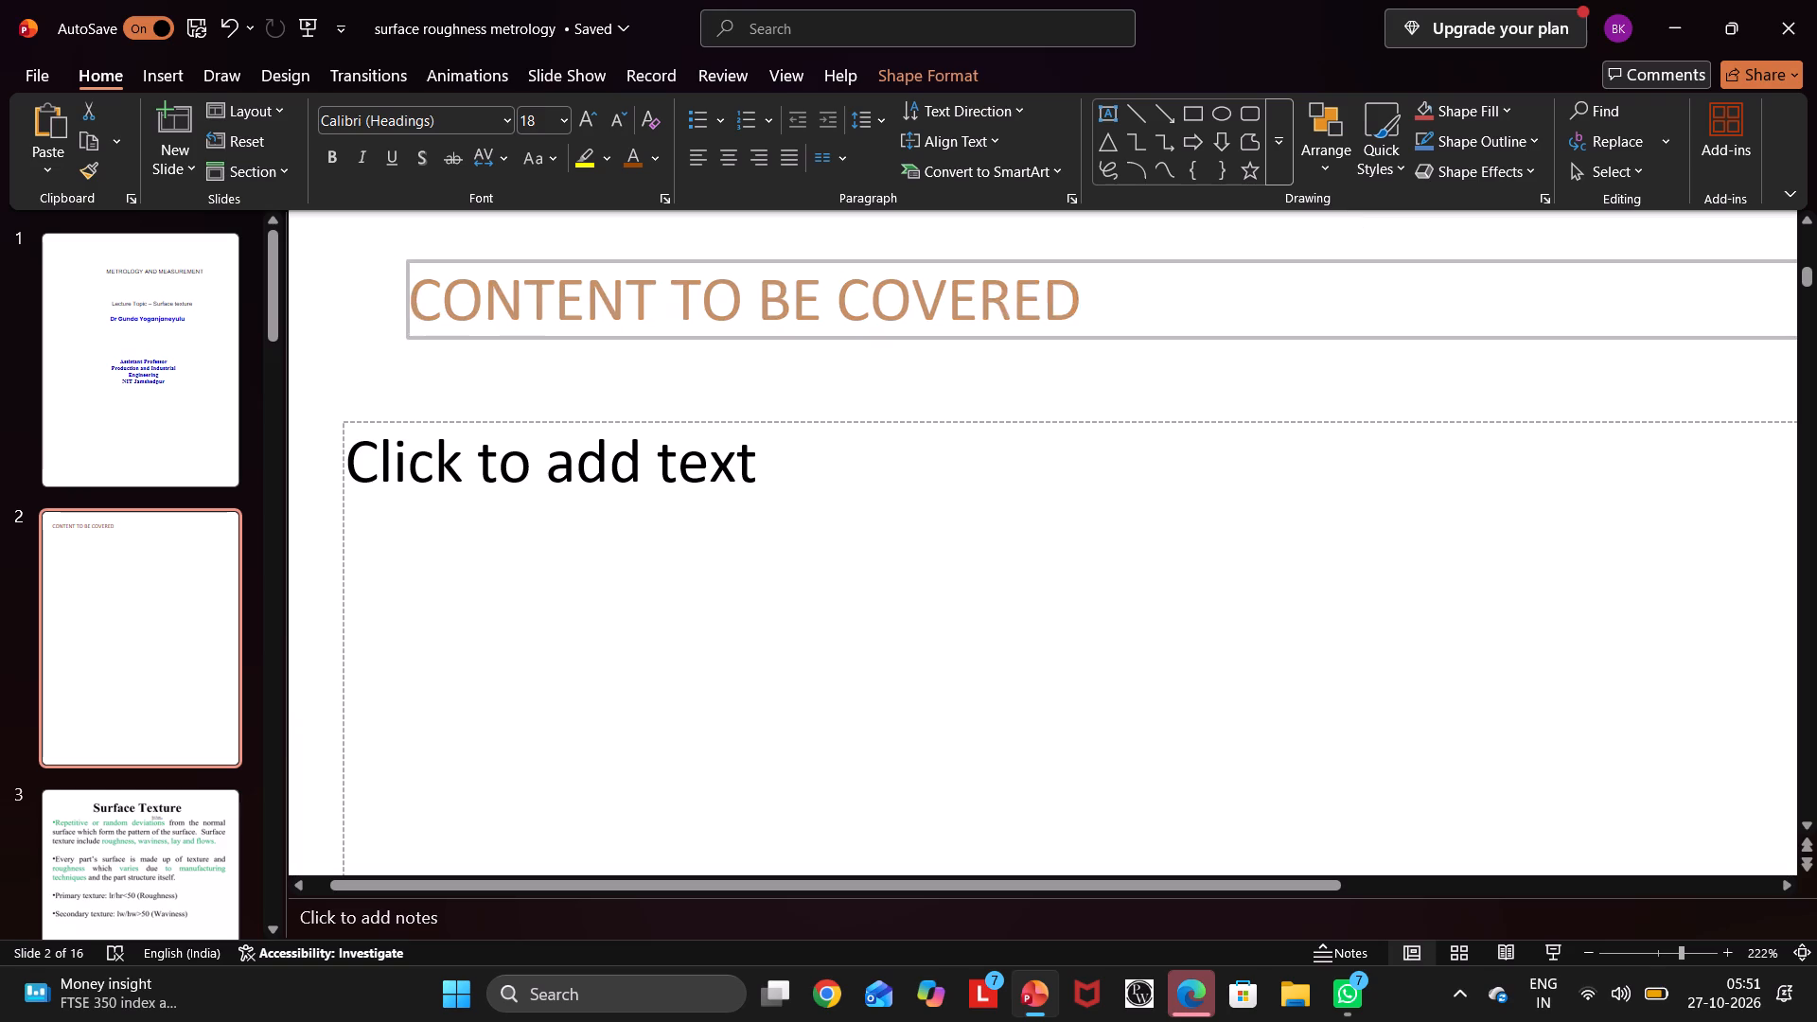
left_click_drag(404, 308, 666, 325)
Paste the copied topic text on surface roughness measurement, components of surface texture and need for surface roughness-measurement into the body placeholder.
left_click(380, 537)
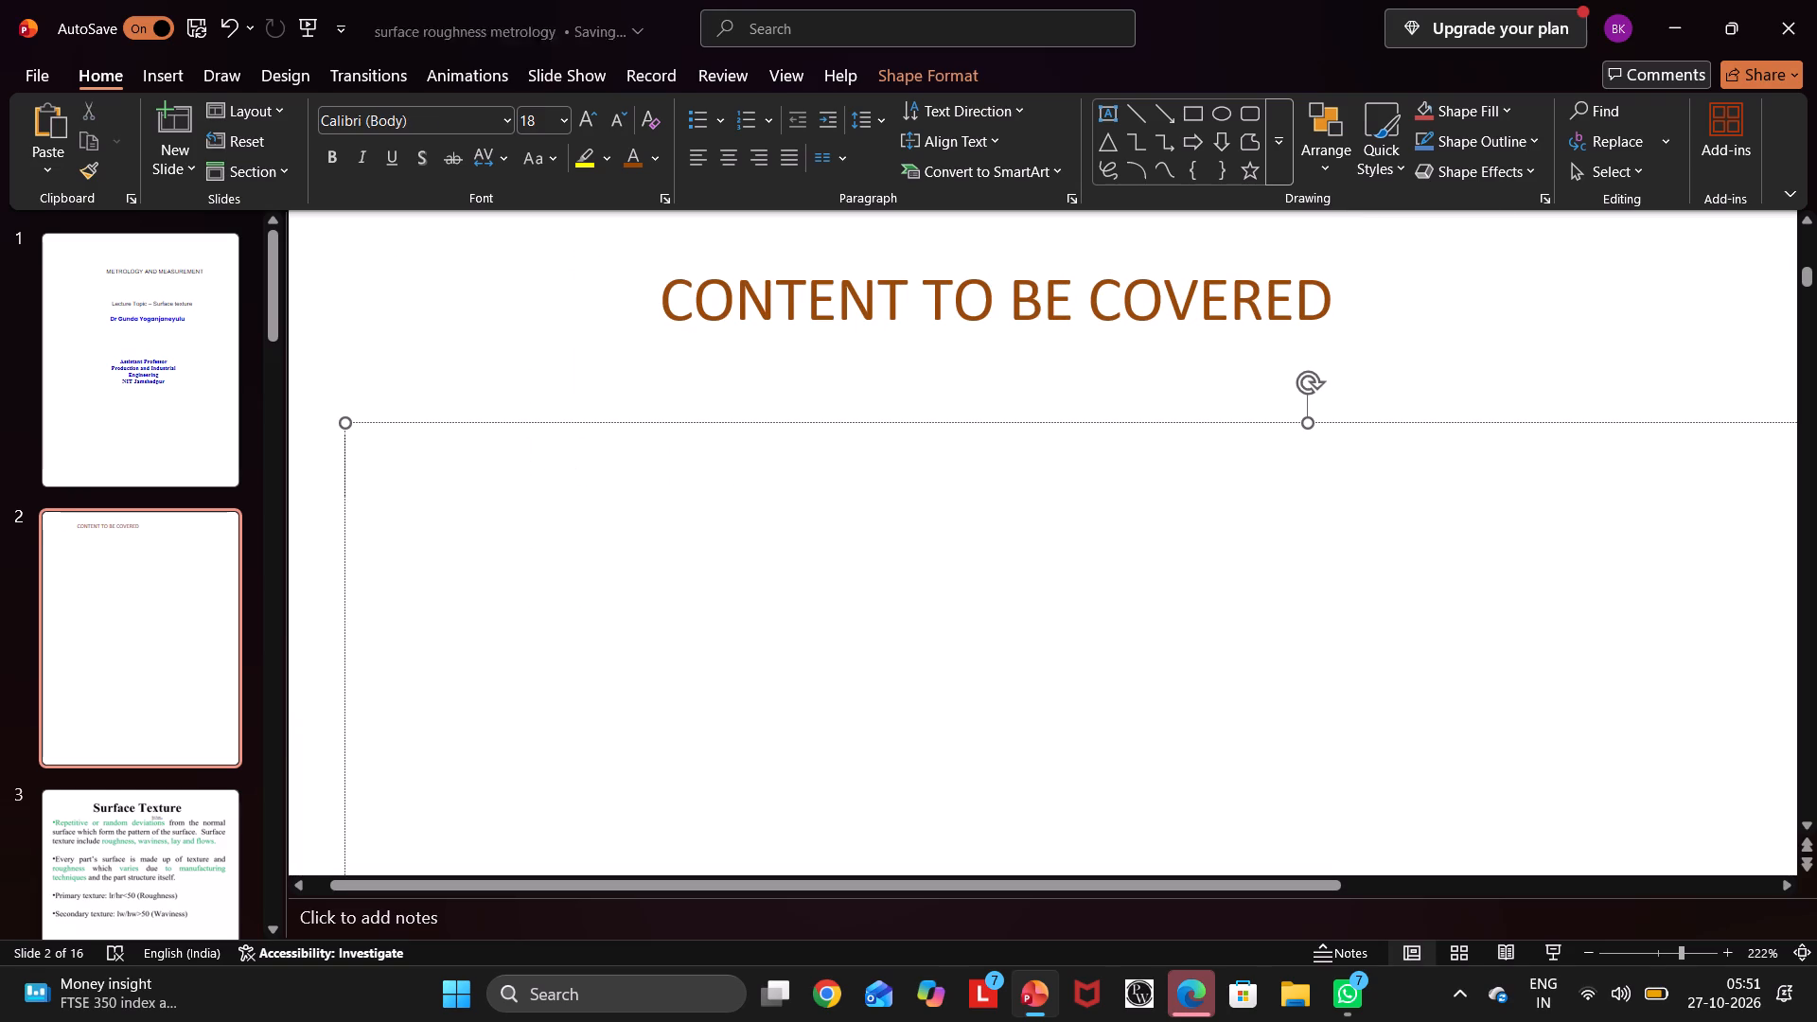
key("ctrl+v")
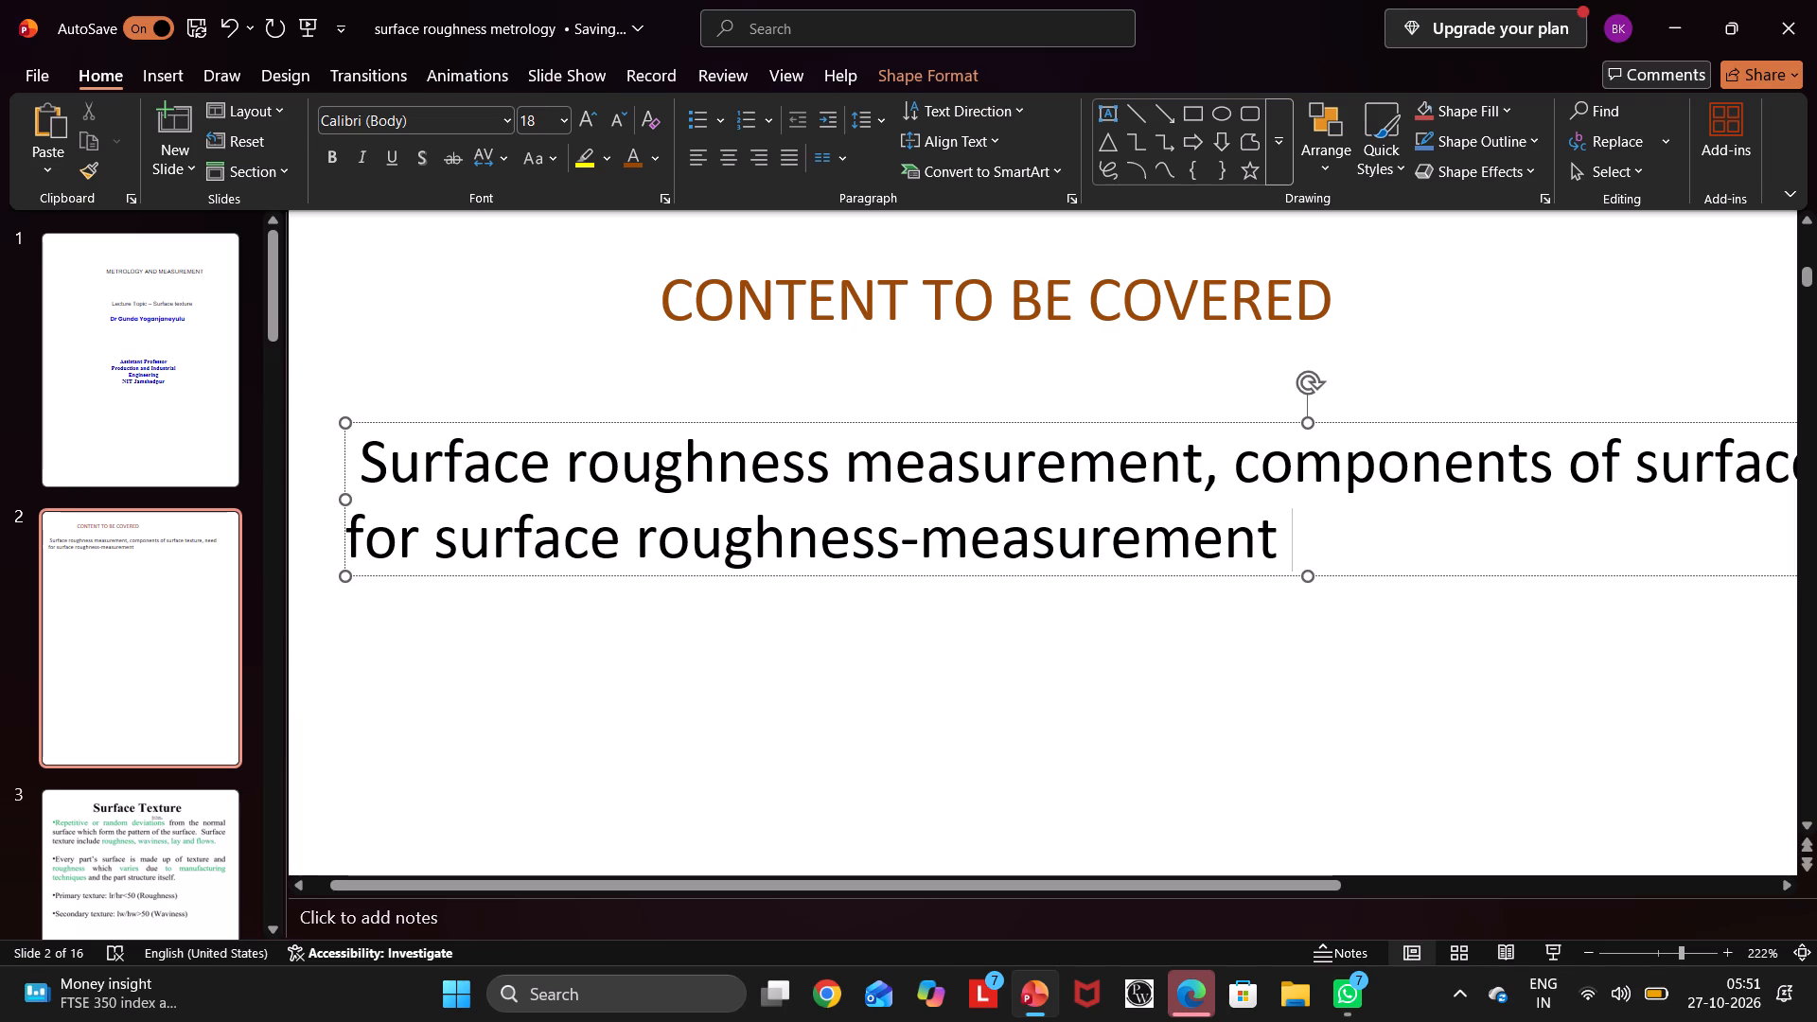
left_click(354, 460)
key("period")
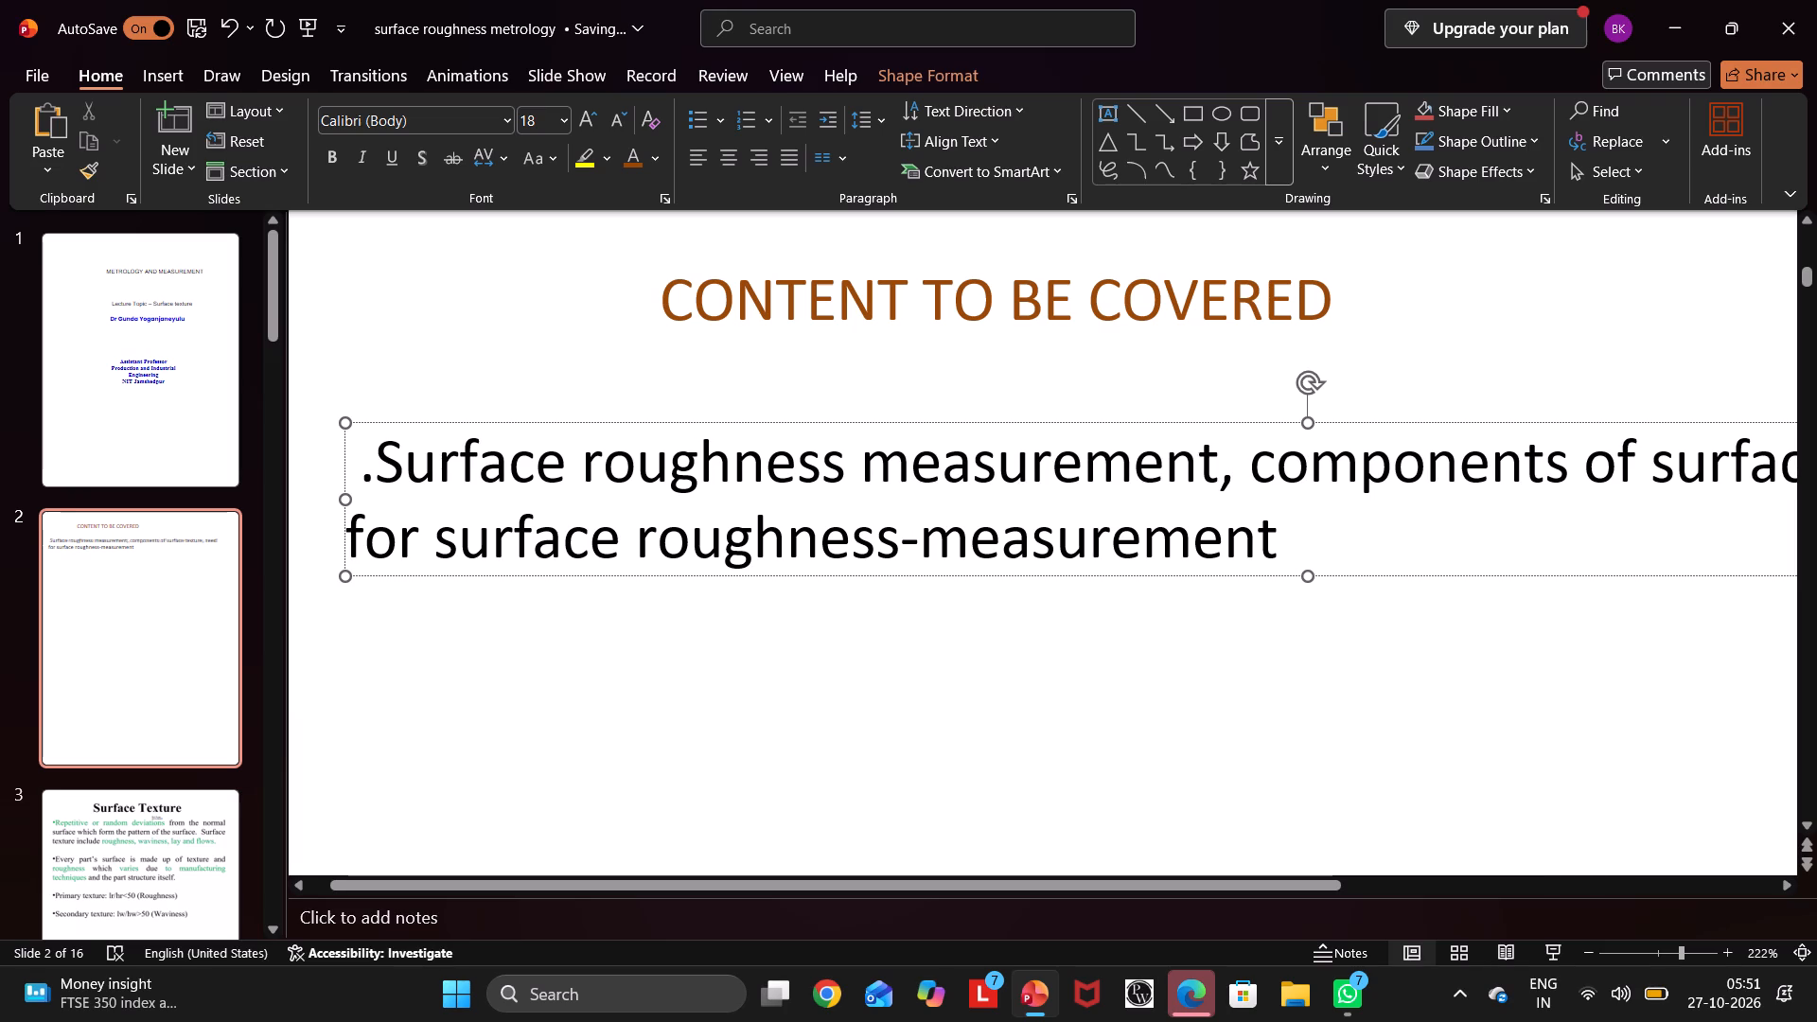
key("BackSpace")
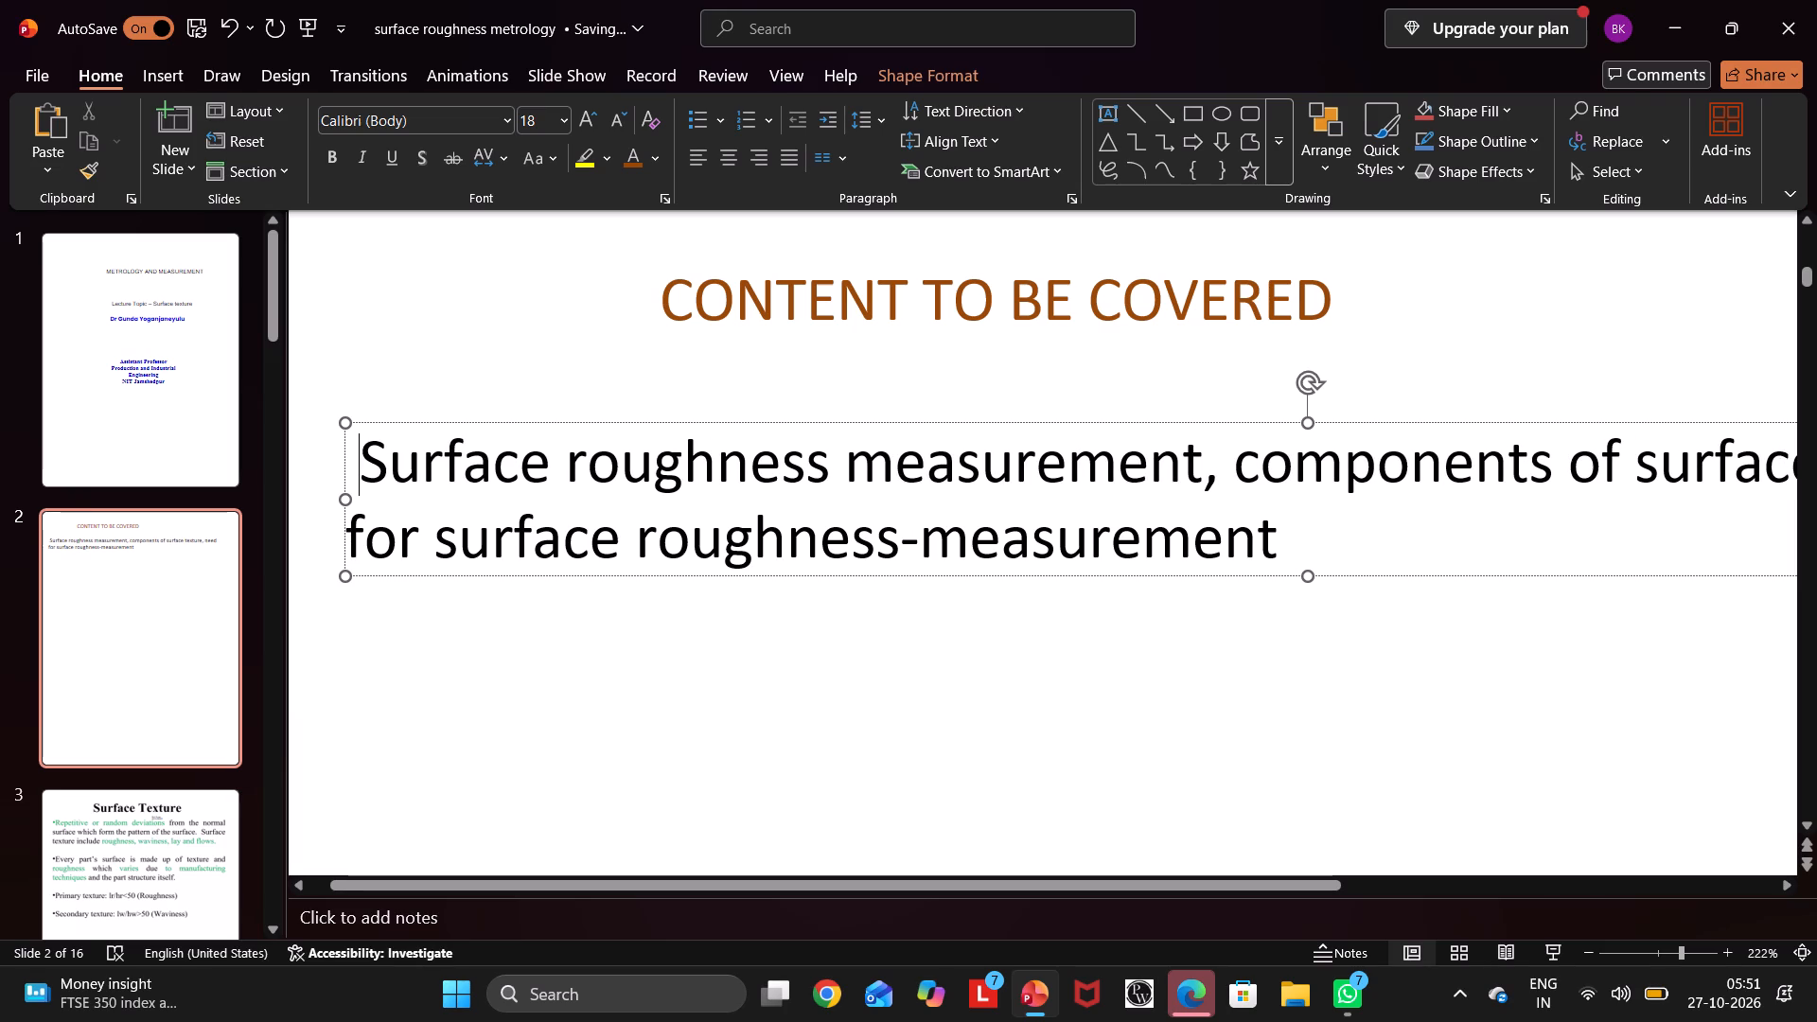
Split the pasted text into three lines, breaking after "Surface roughness measurement," and after "components of surface texture,".
left_click(1214, 464)
key("Return")
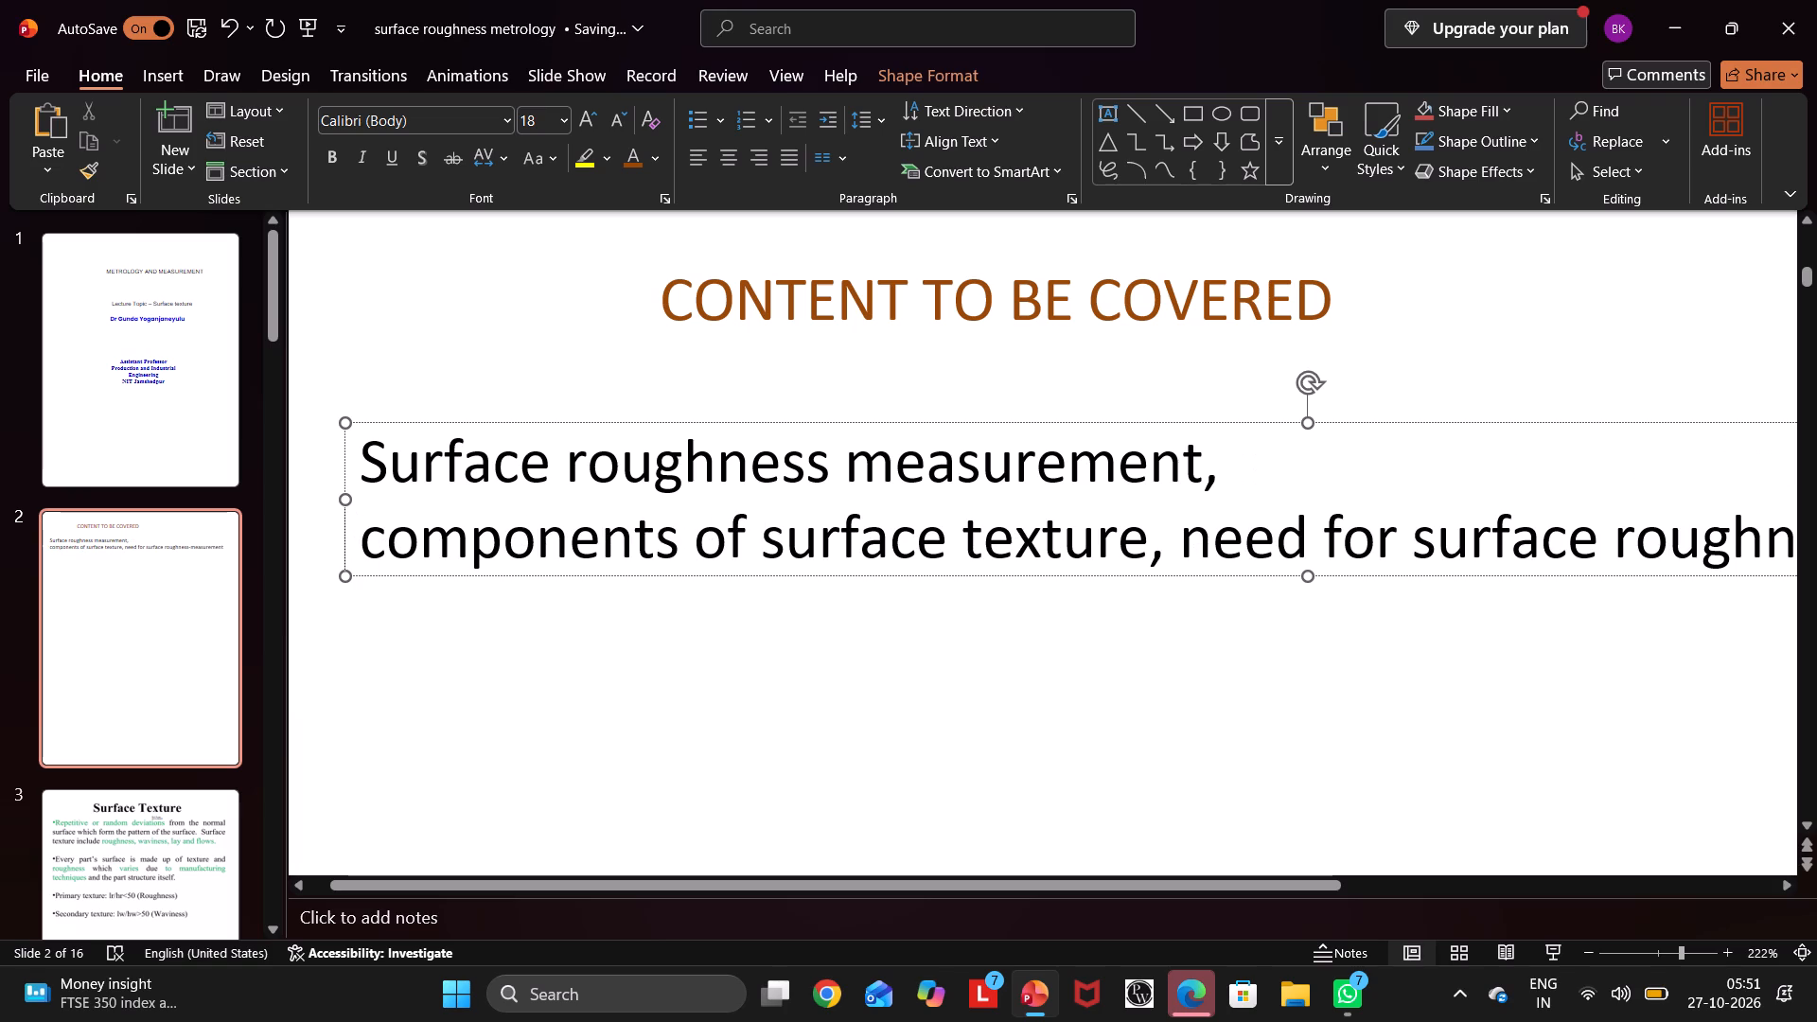
left_click(1167, 539)
key("Return")
Replace the commas ending the first two lines with full stops and add a full stop to the third line.
left_click(1237, 468)
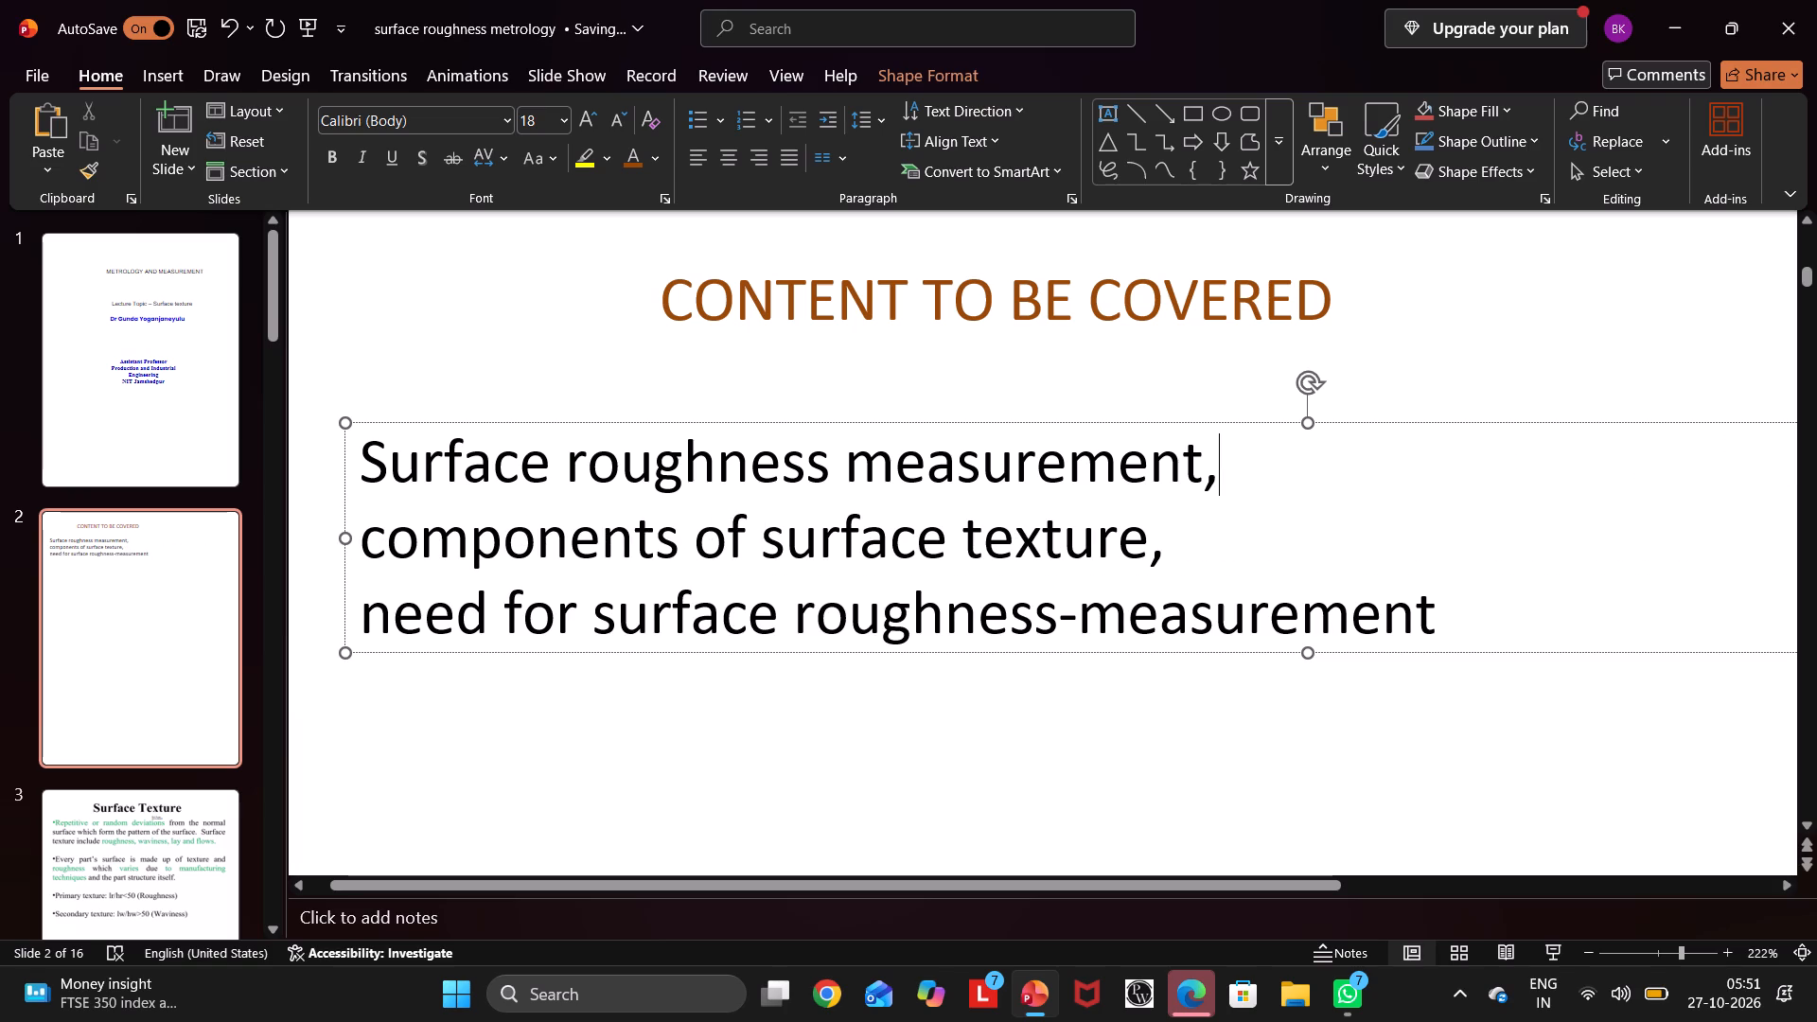
key("BackSpace")
key("period")
left_click(1174, 548)
key("BackSpace")
key("period")
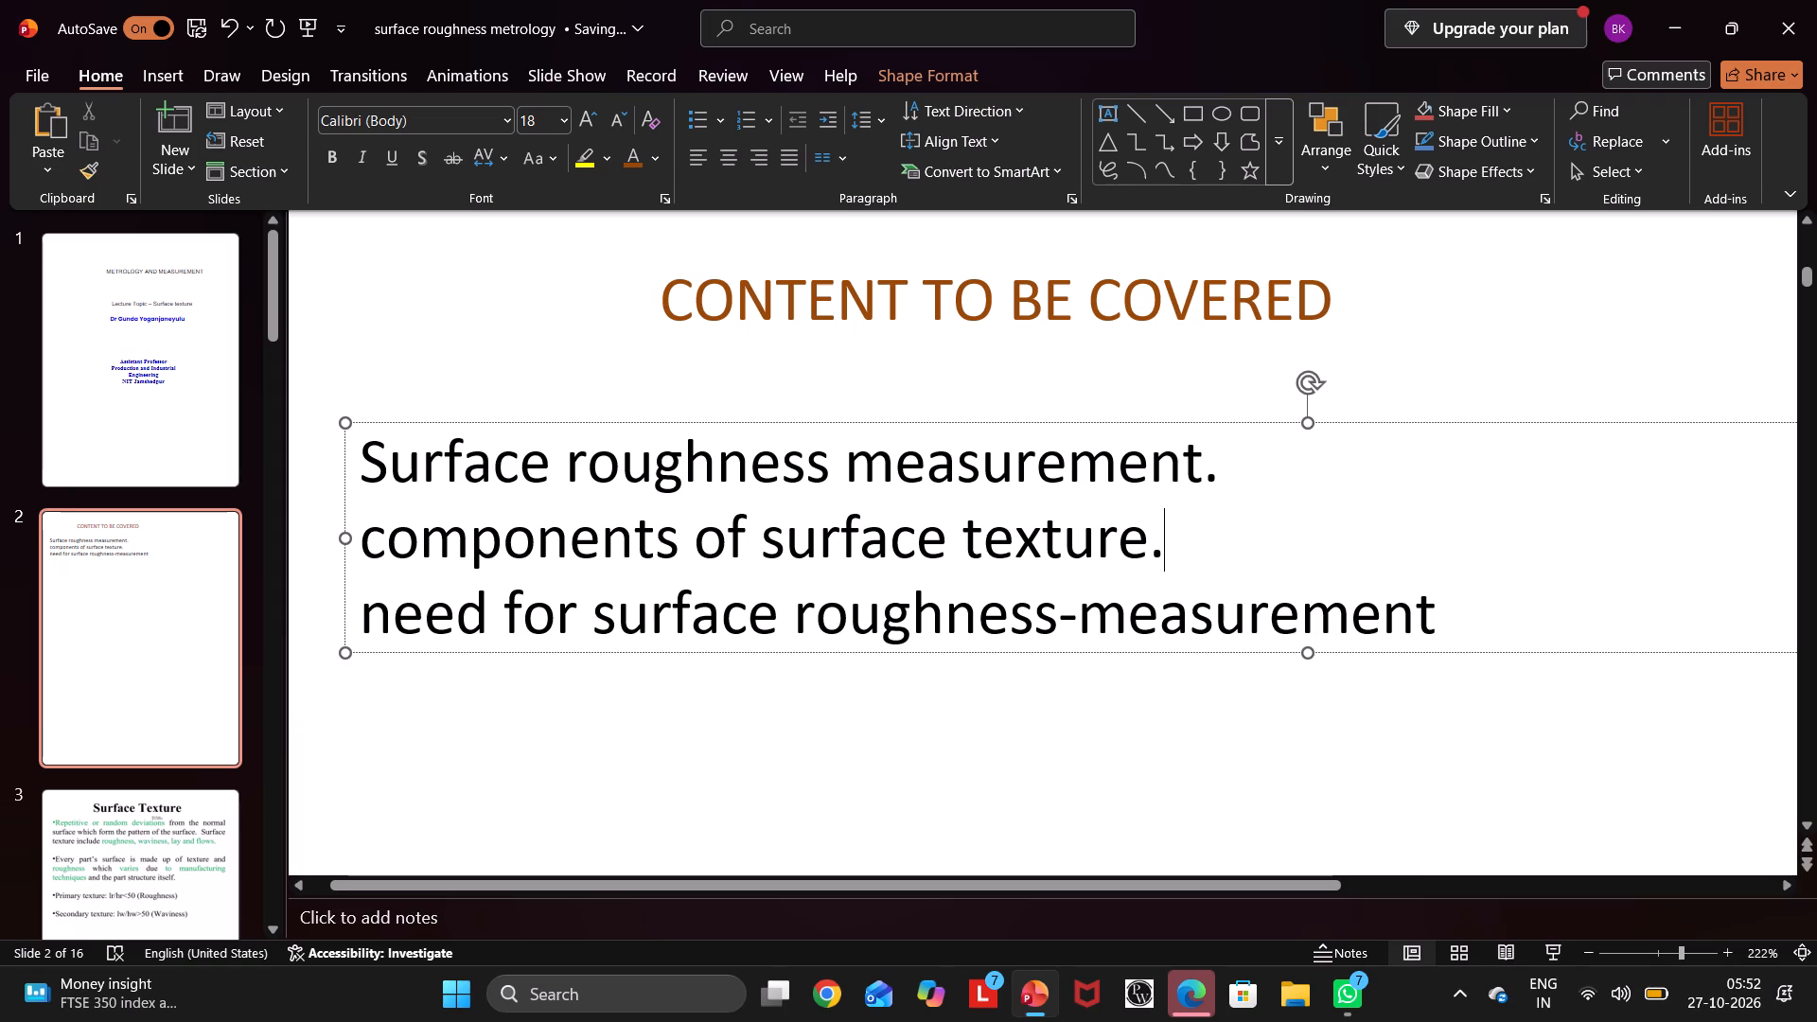
left_click(1455, 627)
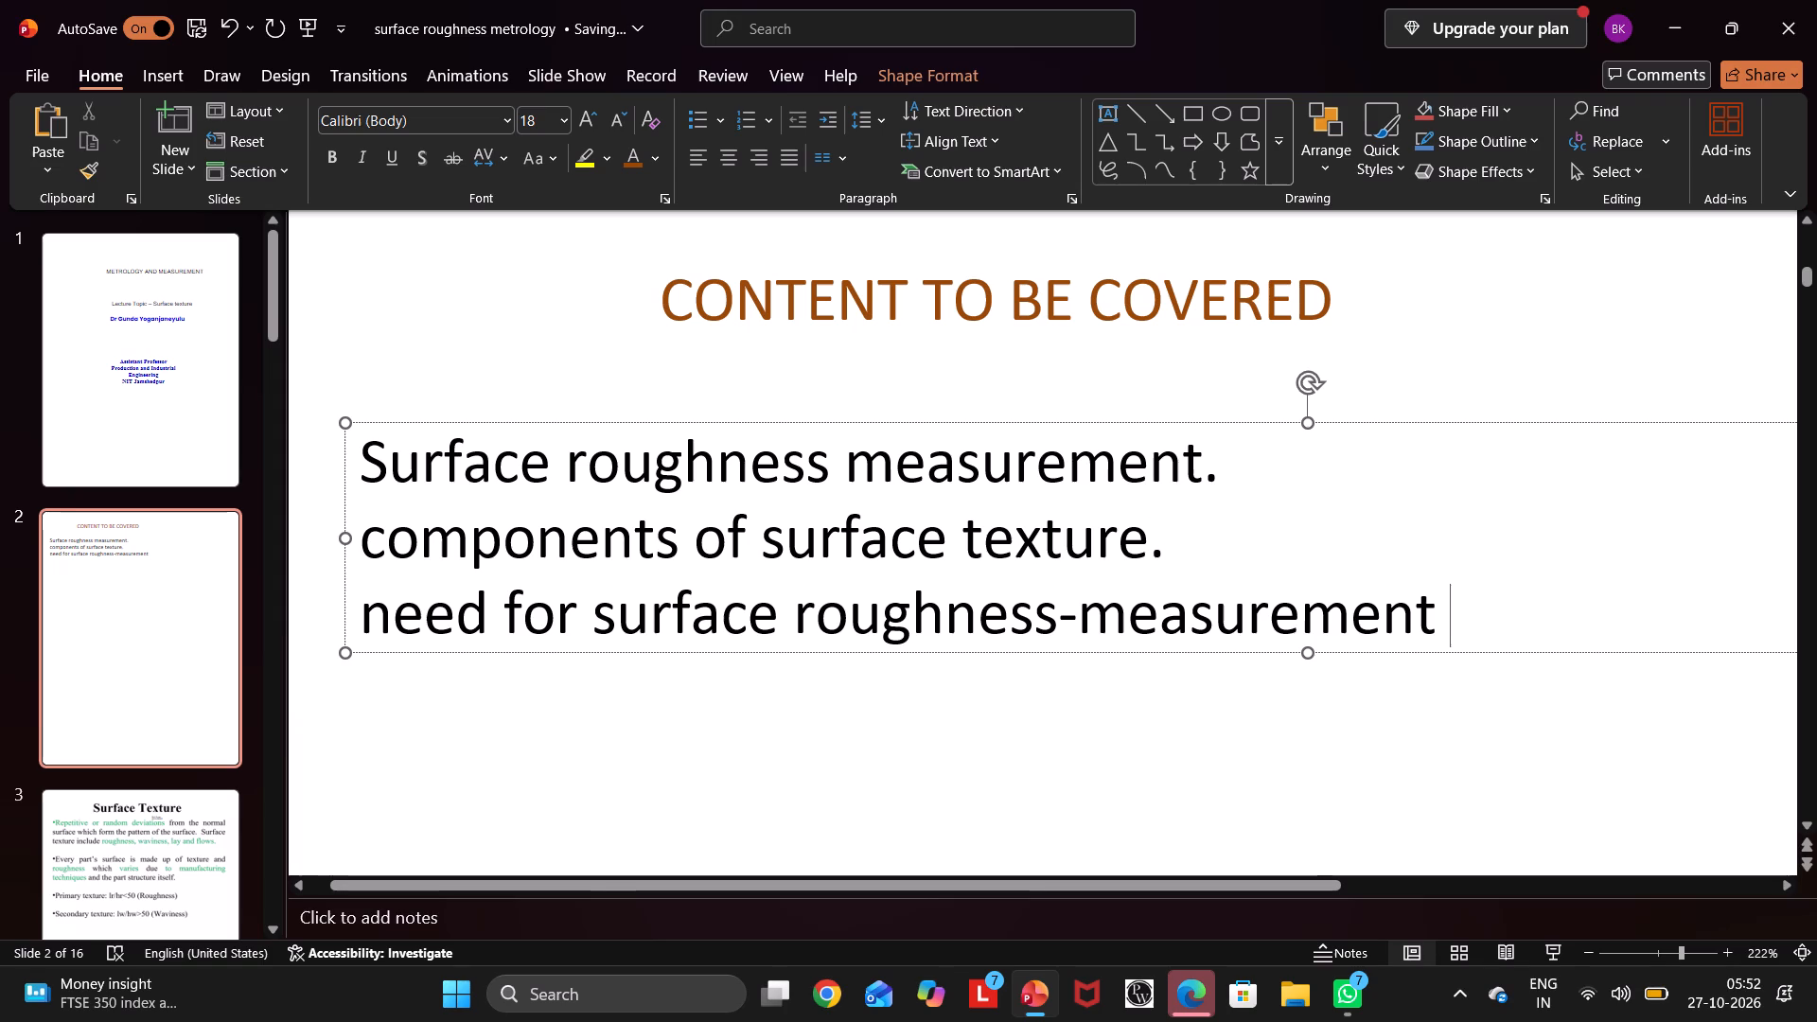
key("period")
Apply the four-diamond bullet style to the line "Surface roughness measurement.".
left_click(357, 462)
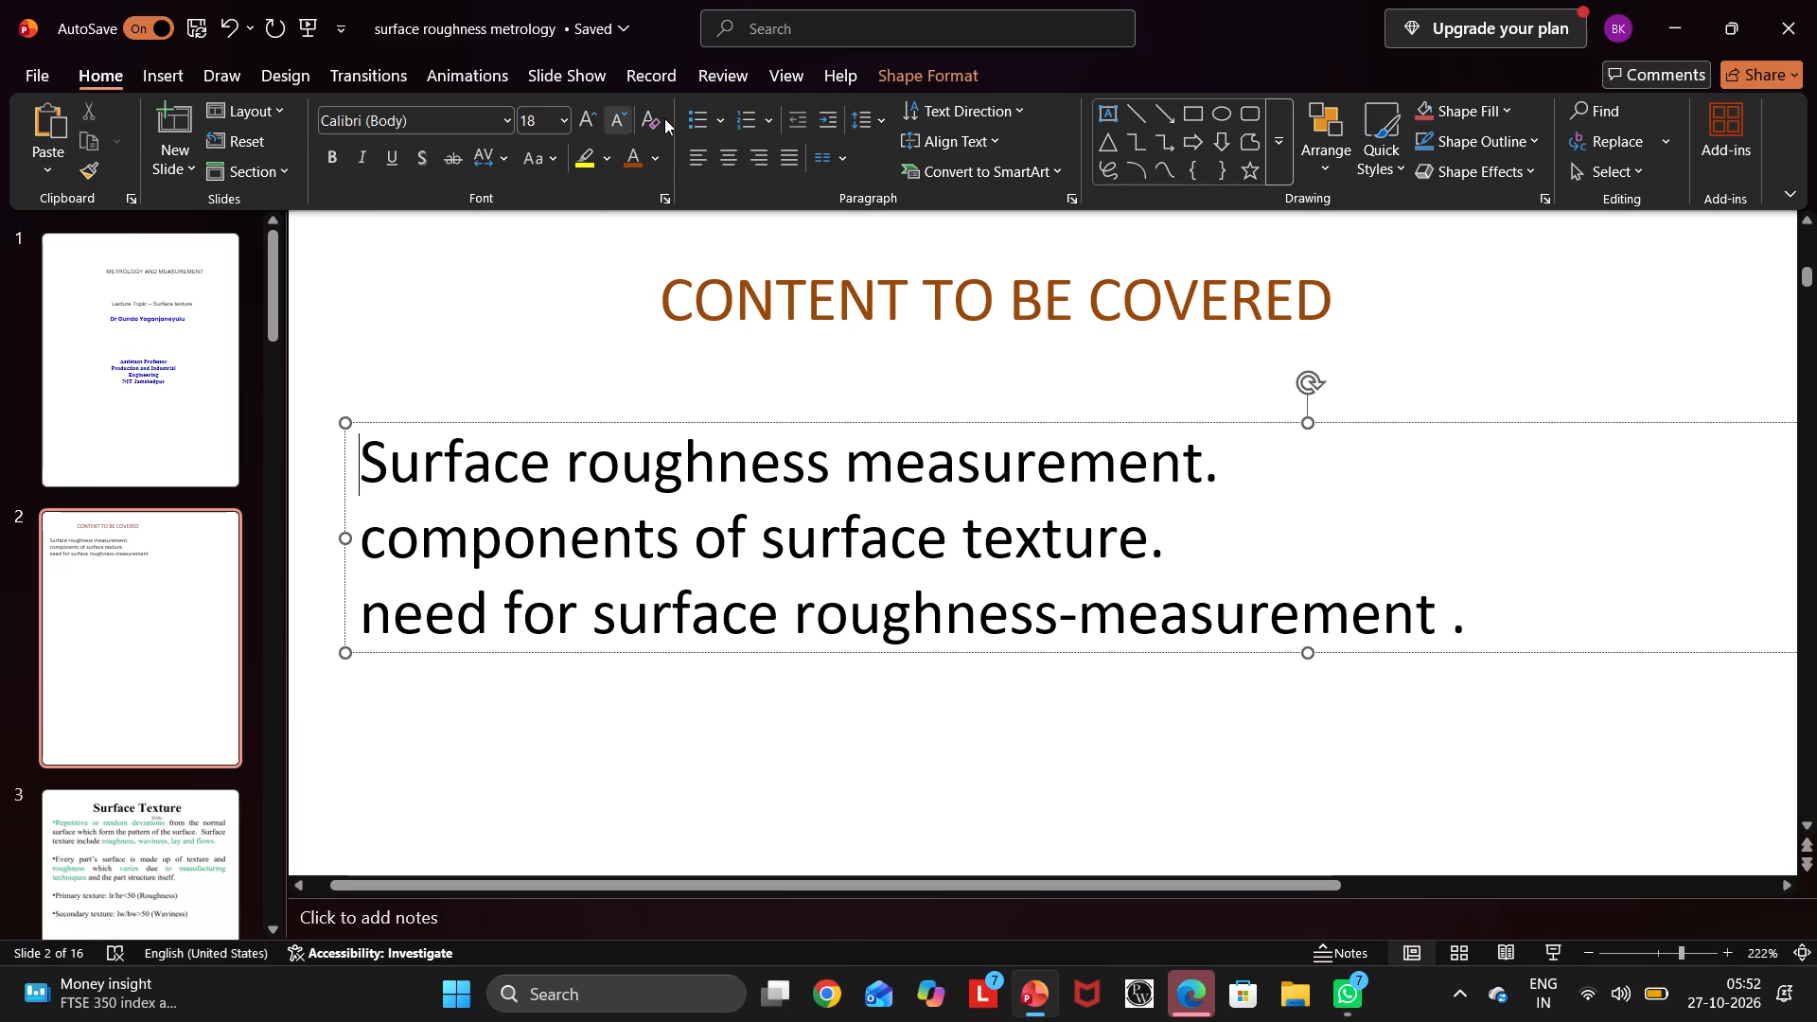
left_click(725, 119)
left_click(725, 119)
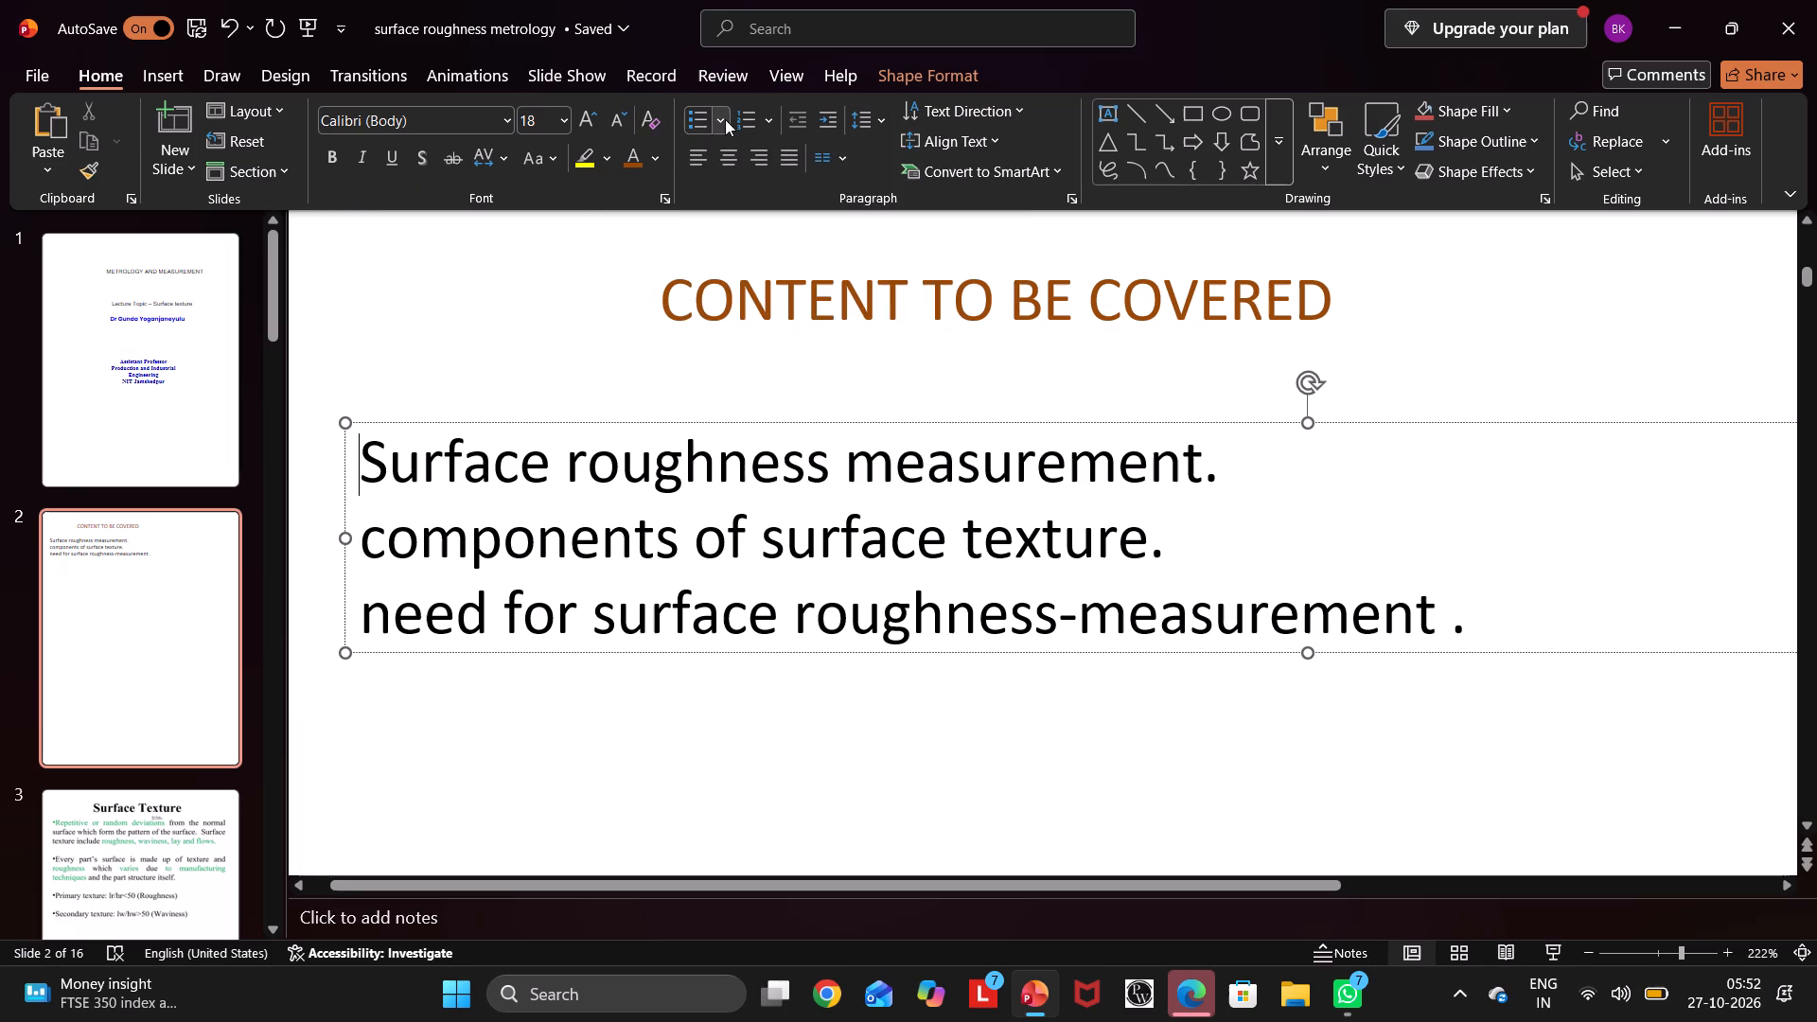
left_click(725, 119)
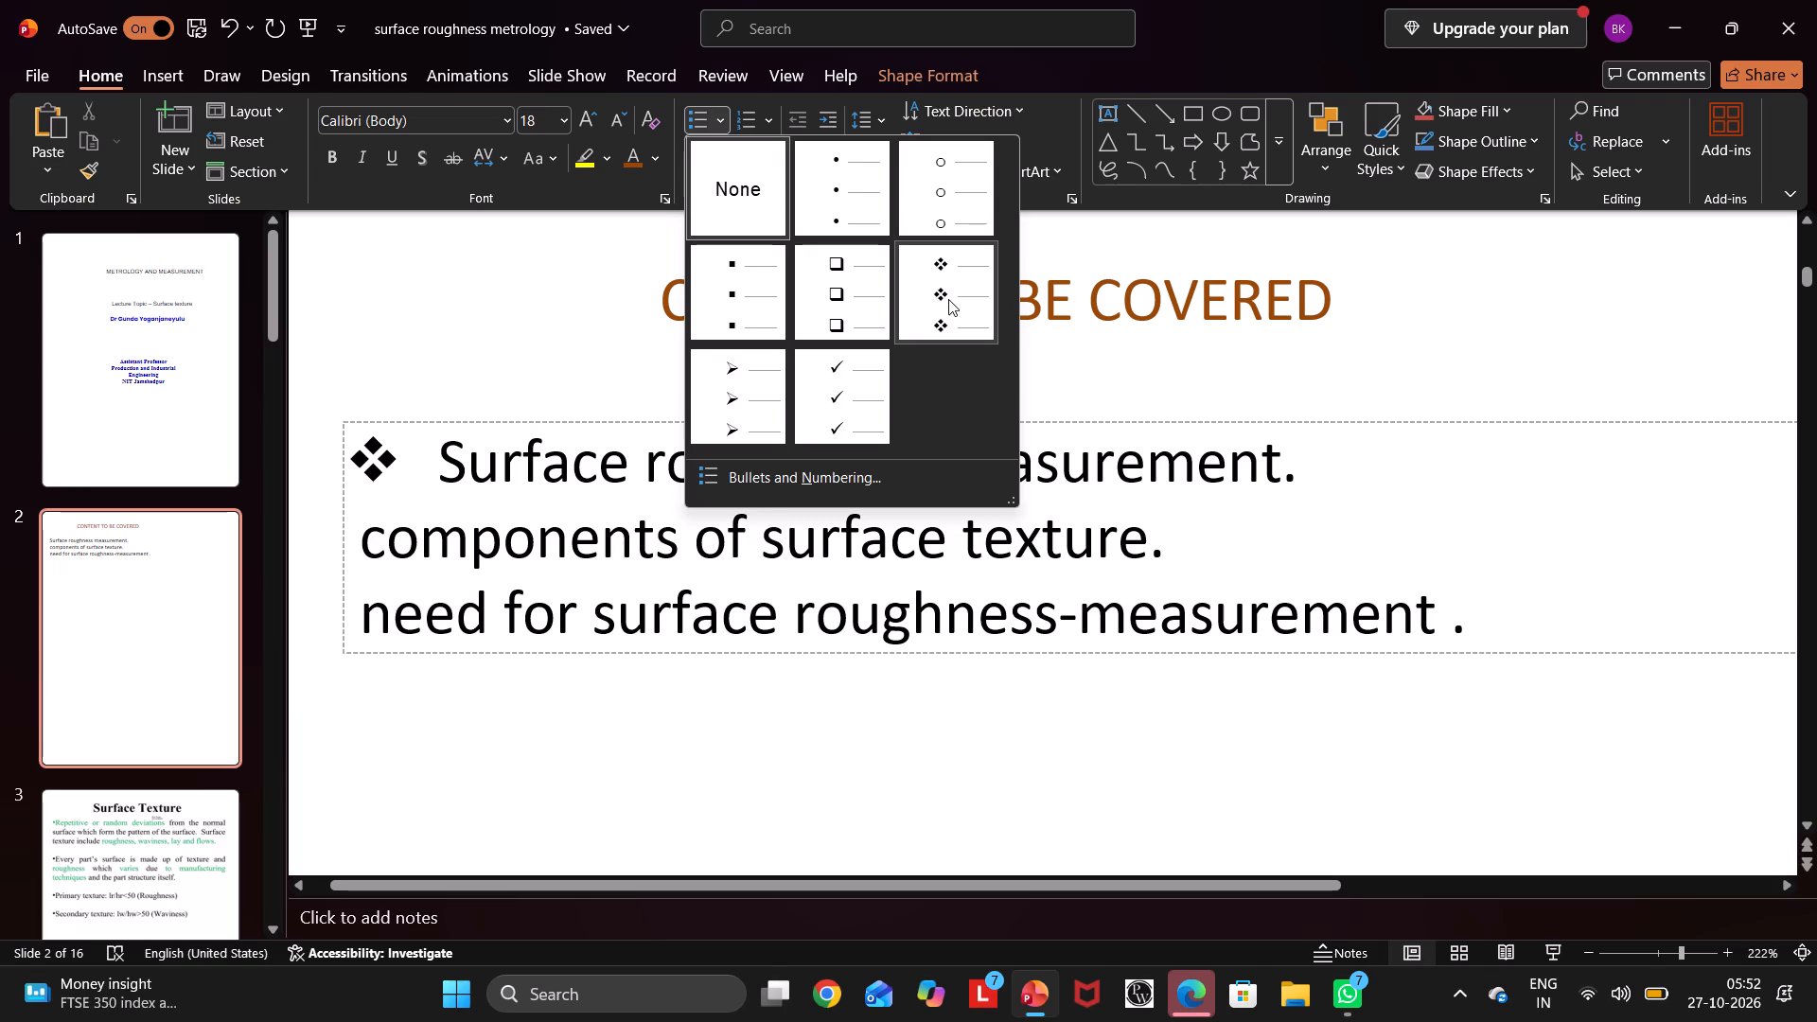
left_click(948, 299)
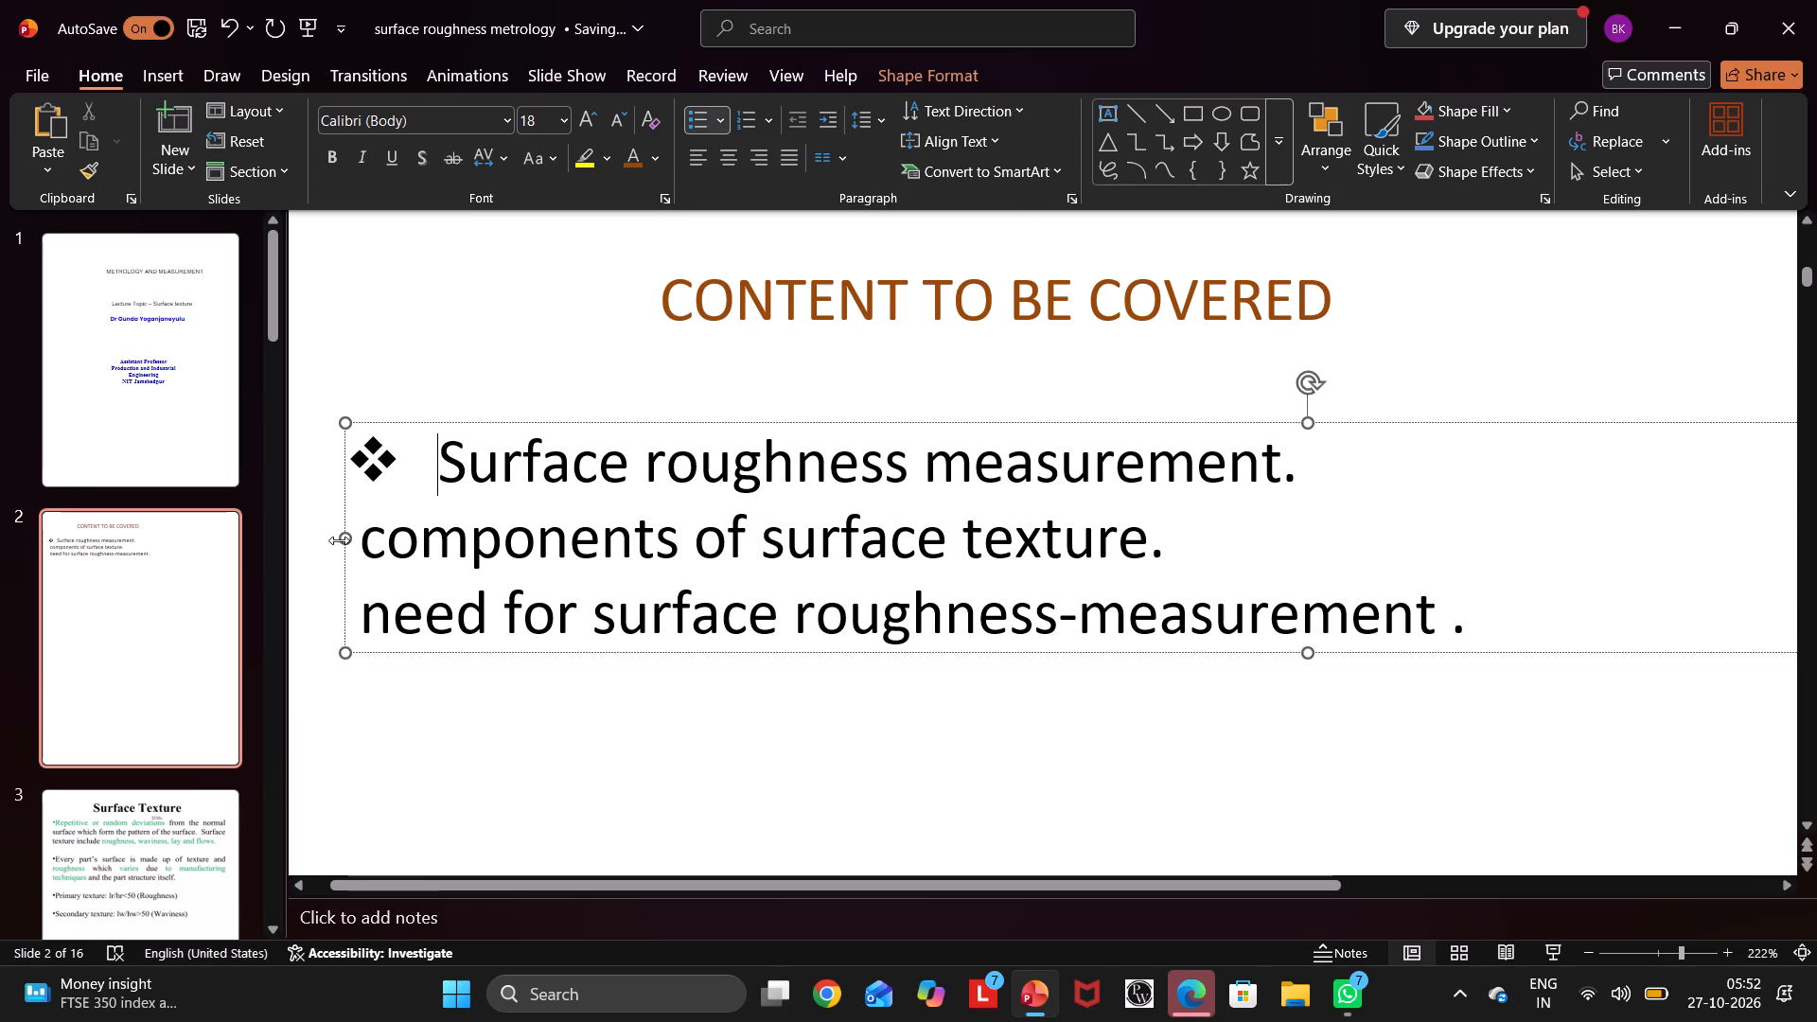
Insert a new empty bullet line after "Surface roughness measurement.".
left_click(353, 543)
left_click(1304, 457)
key("Return")
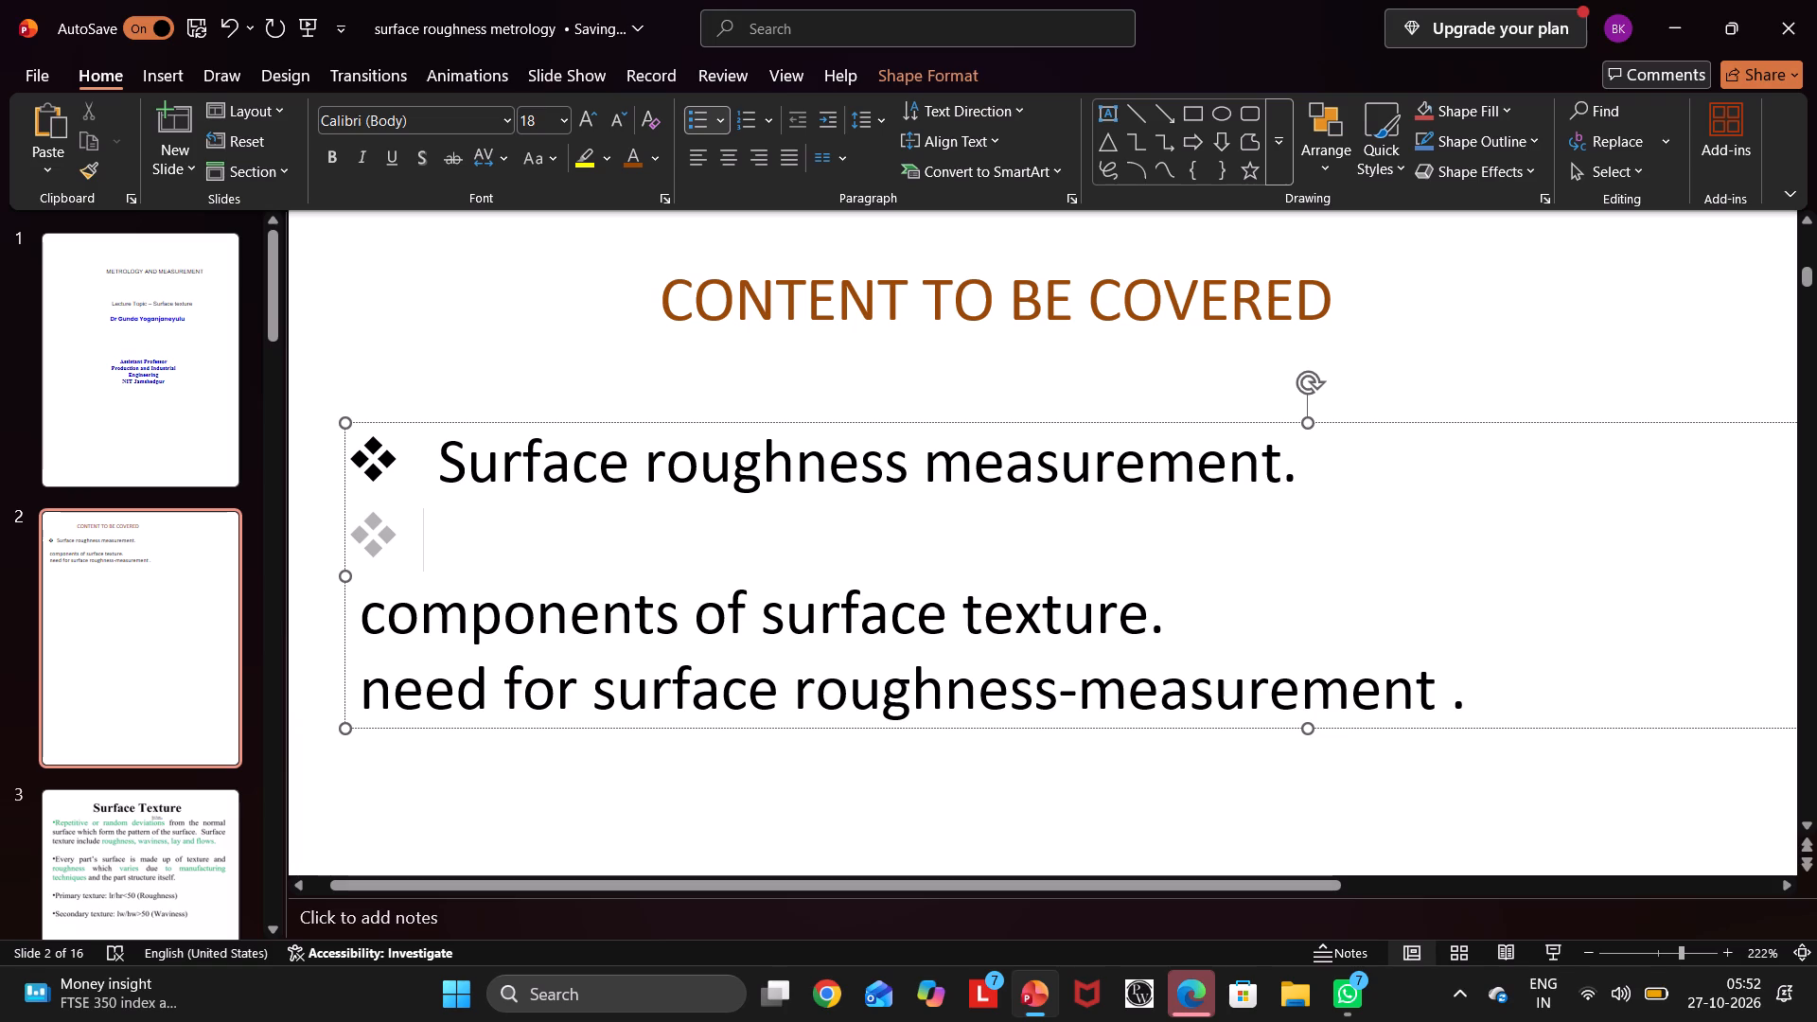
Replace the "components of surface texture" and "need for surface roughness-measurement" lines with the copied topic text, keeping the final full stop.
left_click_drag(361, 616, 836, 645)
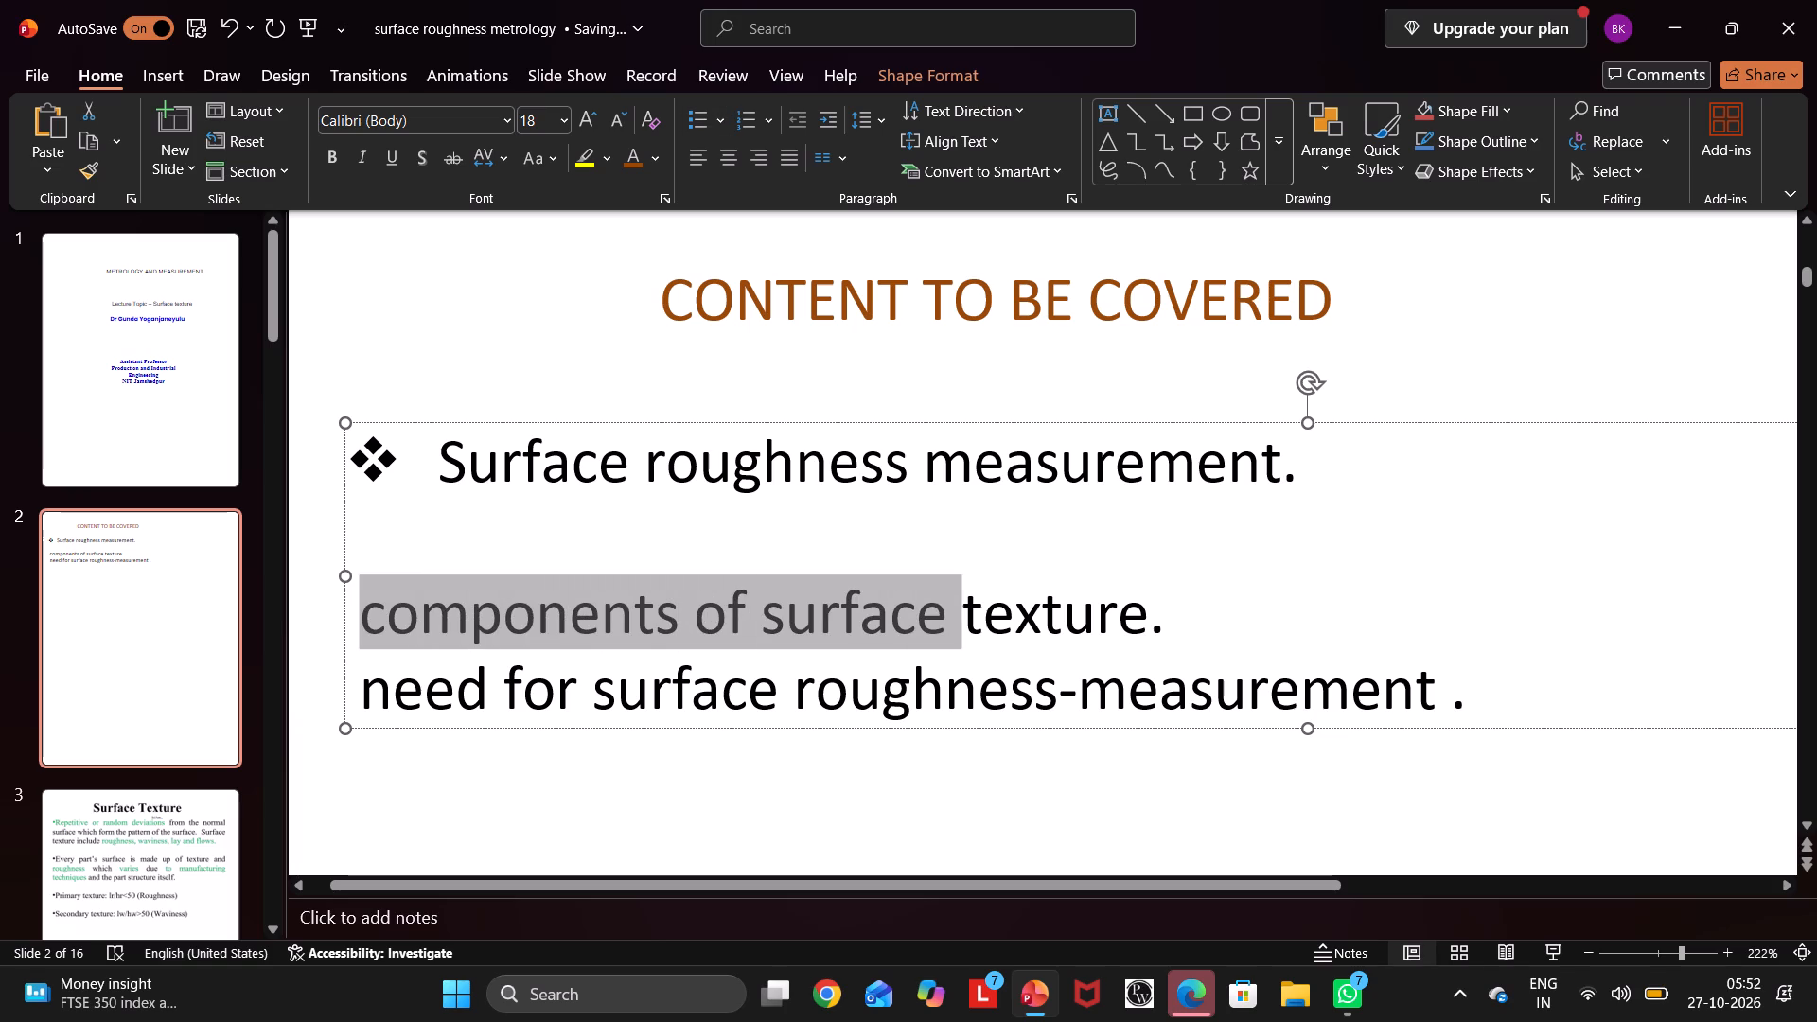
left_click_drag(836, 645, 1003, 656)
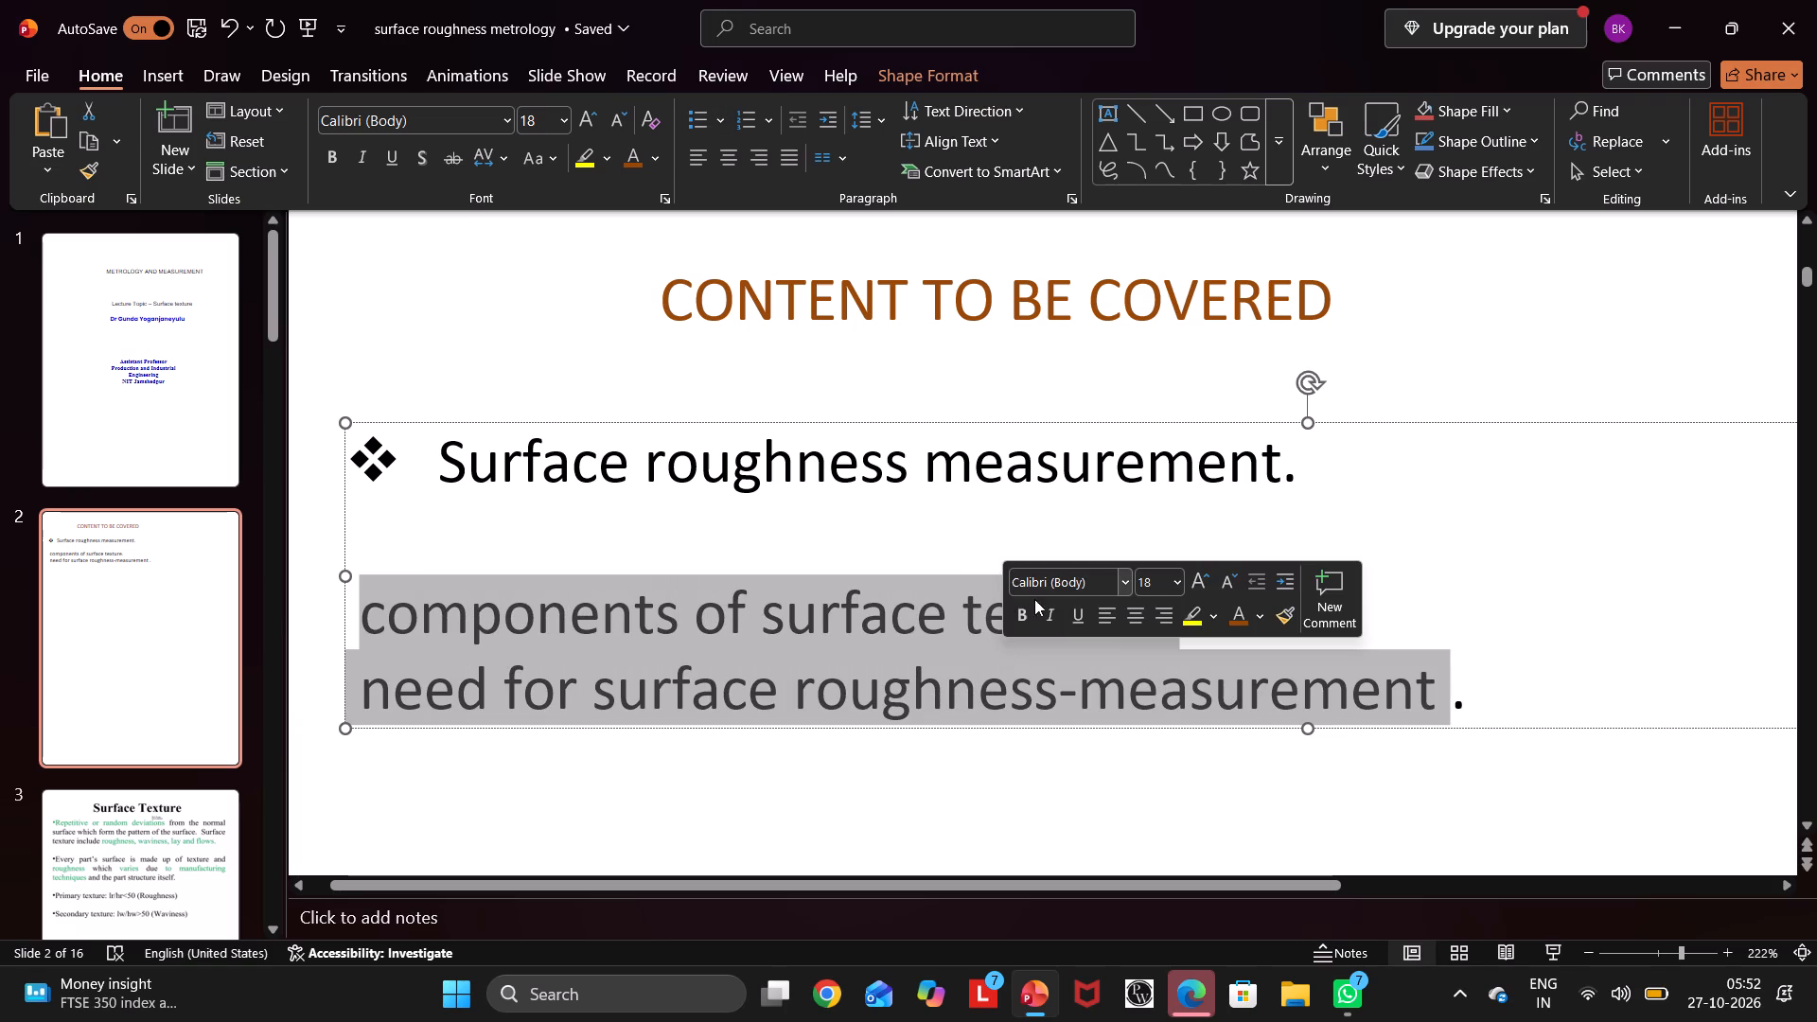
key("ctrl+v")
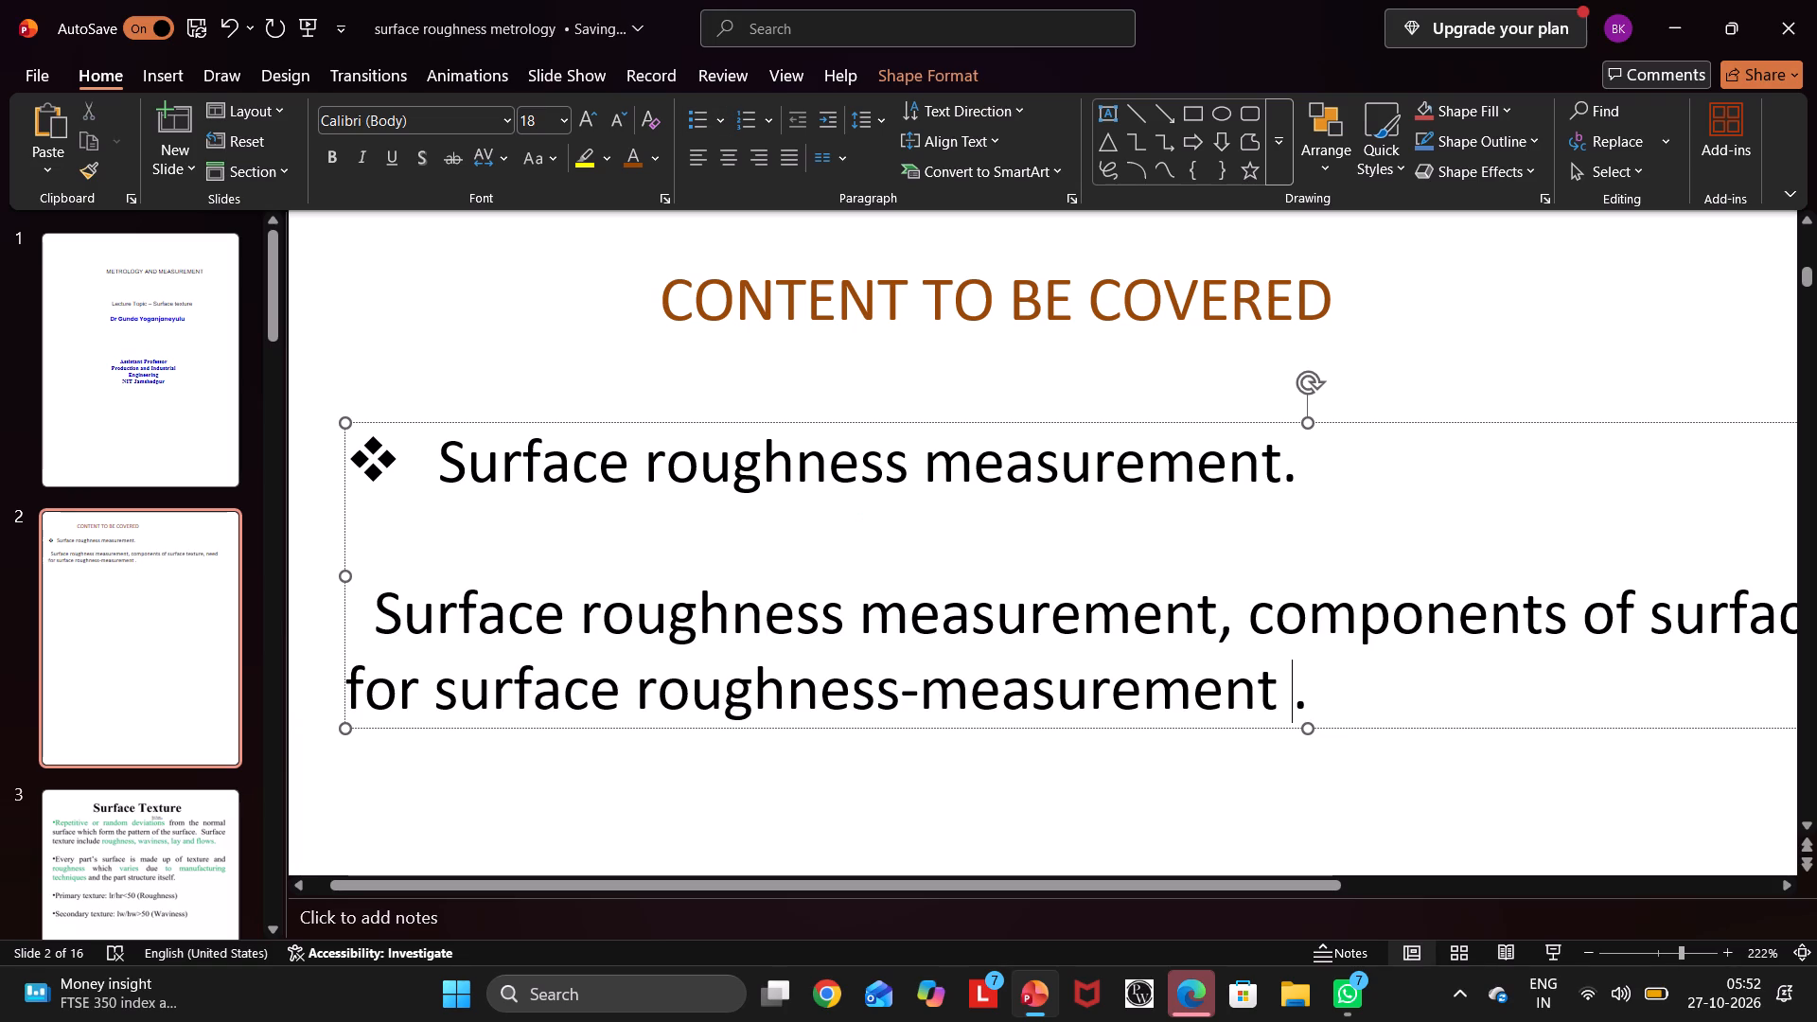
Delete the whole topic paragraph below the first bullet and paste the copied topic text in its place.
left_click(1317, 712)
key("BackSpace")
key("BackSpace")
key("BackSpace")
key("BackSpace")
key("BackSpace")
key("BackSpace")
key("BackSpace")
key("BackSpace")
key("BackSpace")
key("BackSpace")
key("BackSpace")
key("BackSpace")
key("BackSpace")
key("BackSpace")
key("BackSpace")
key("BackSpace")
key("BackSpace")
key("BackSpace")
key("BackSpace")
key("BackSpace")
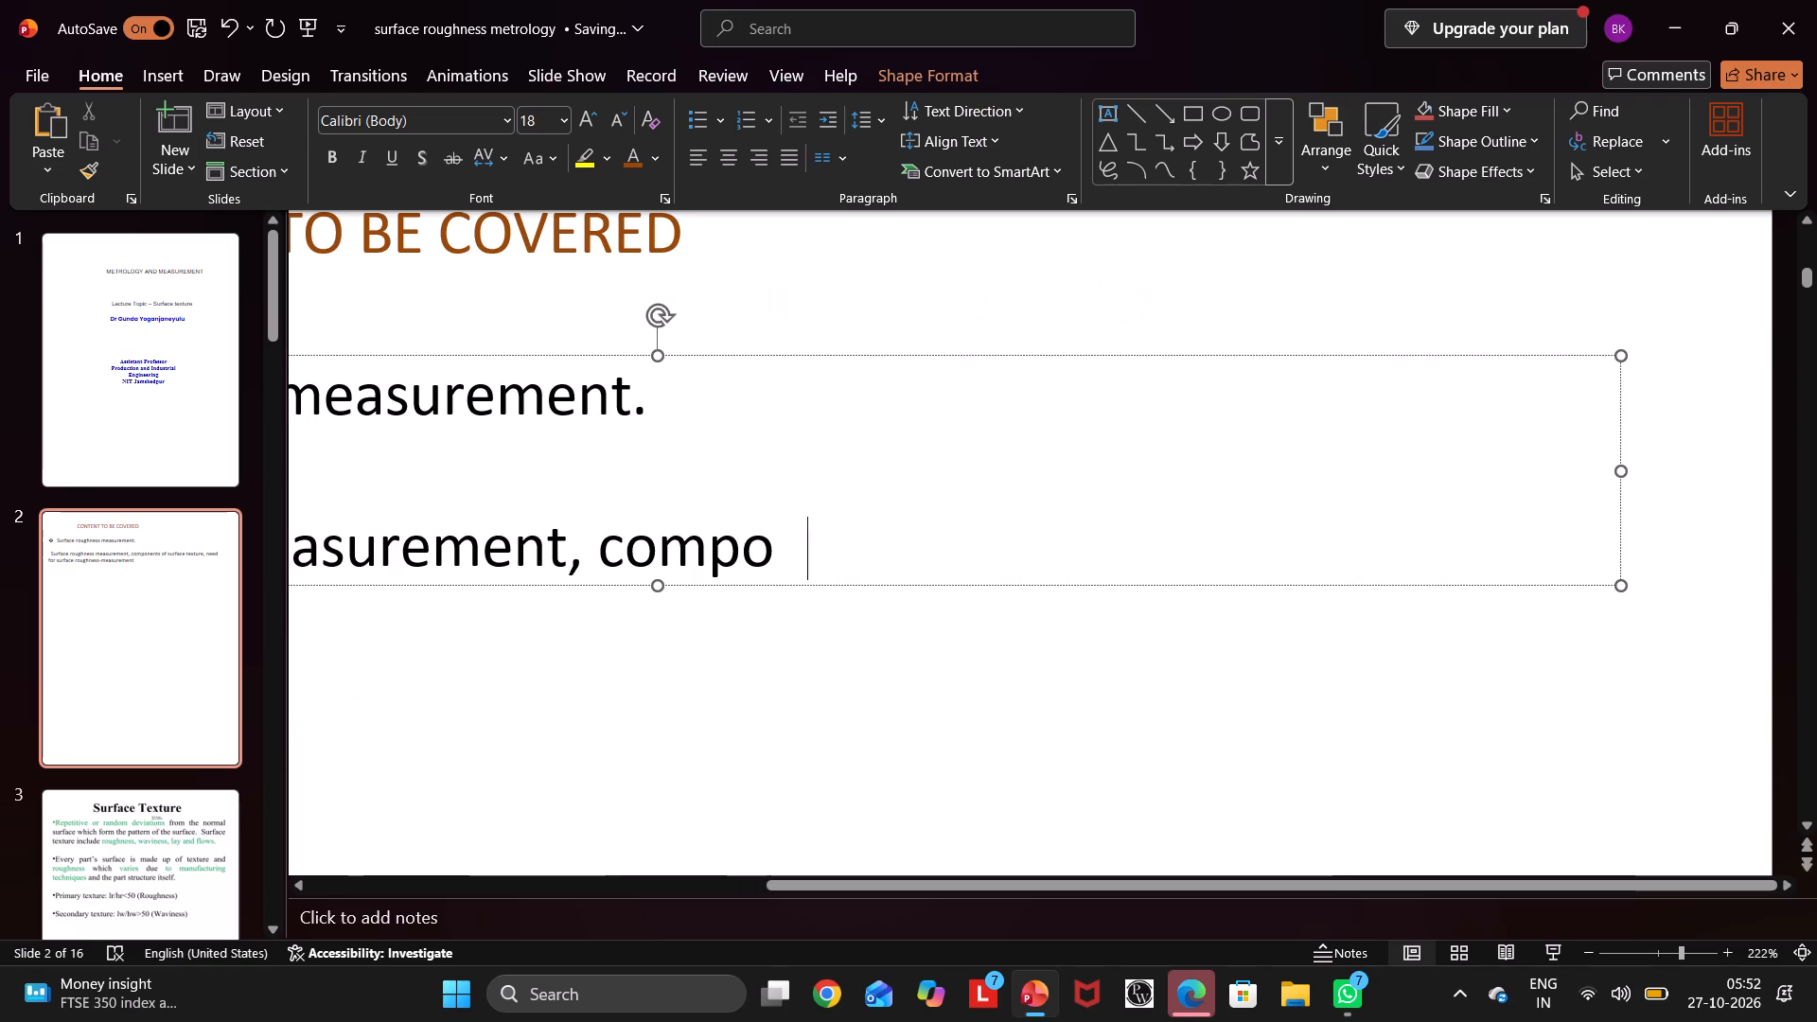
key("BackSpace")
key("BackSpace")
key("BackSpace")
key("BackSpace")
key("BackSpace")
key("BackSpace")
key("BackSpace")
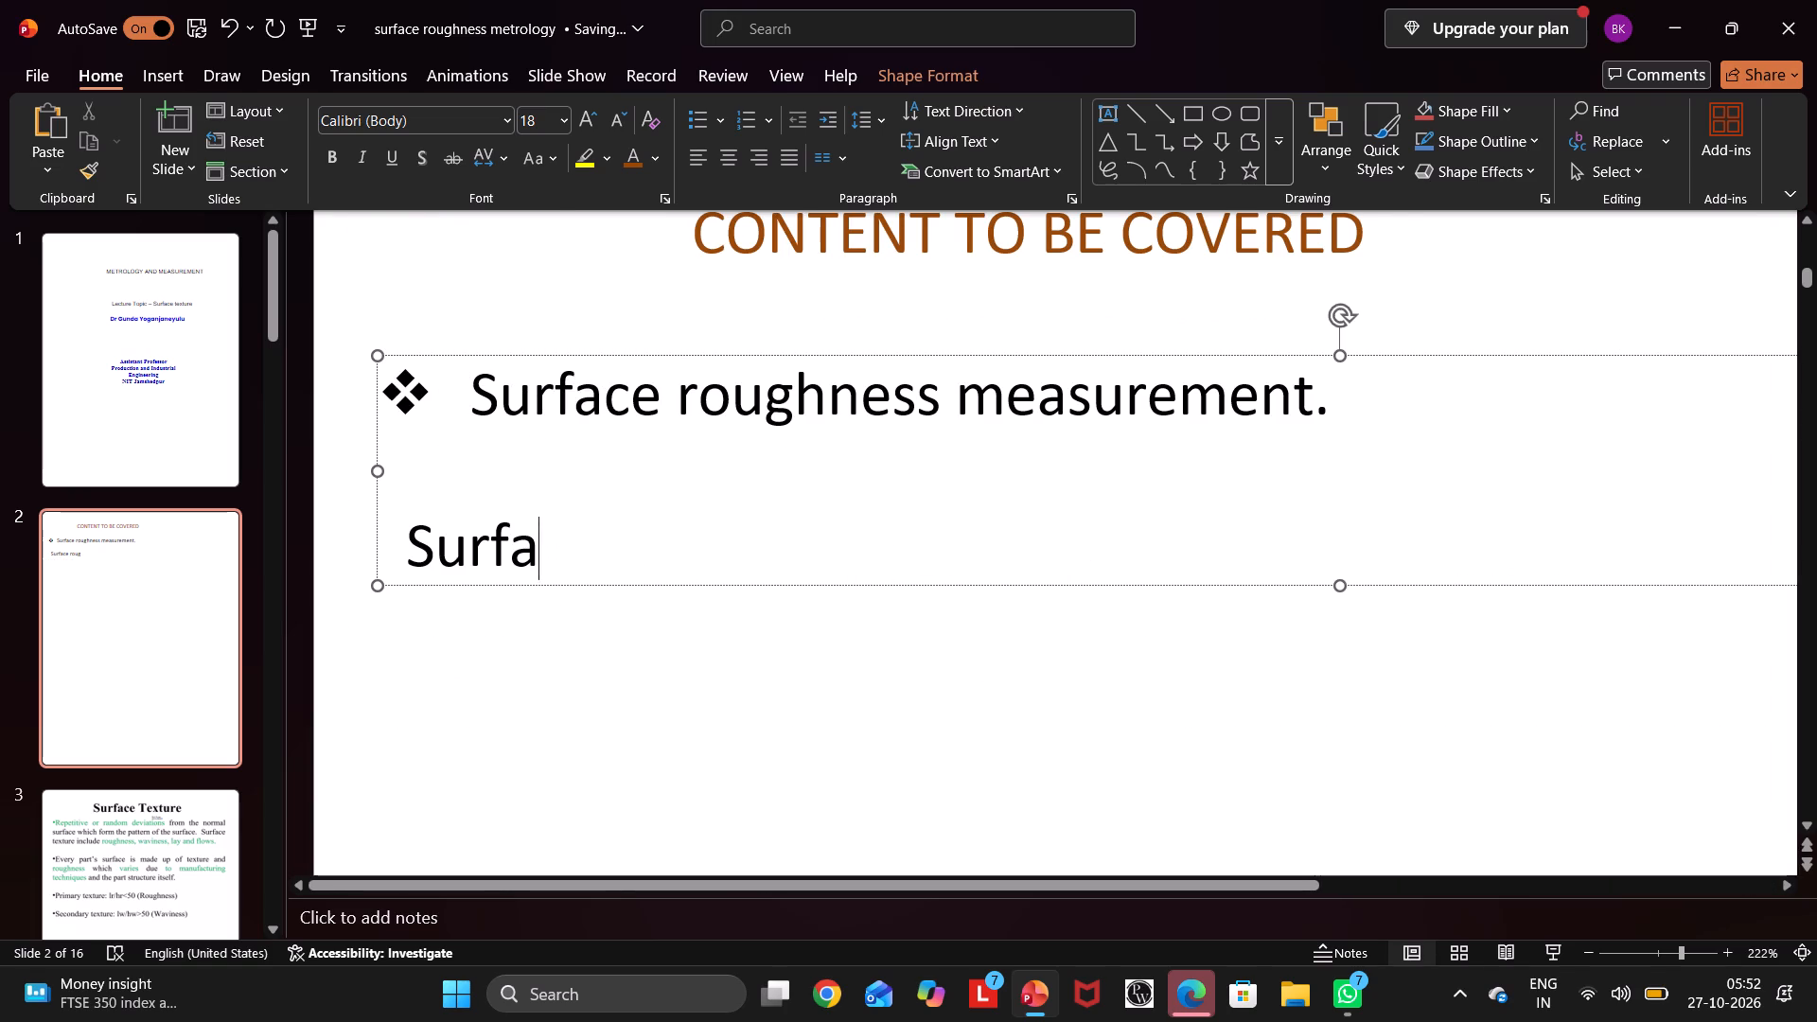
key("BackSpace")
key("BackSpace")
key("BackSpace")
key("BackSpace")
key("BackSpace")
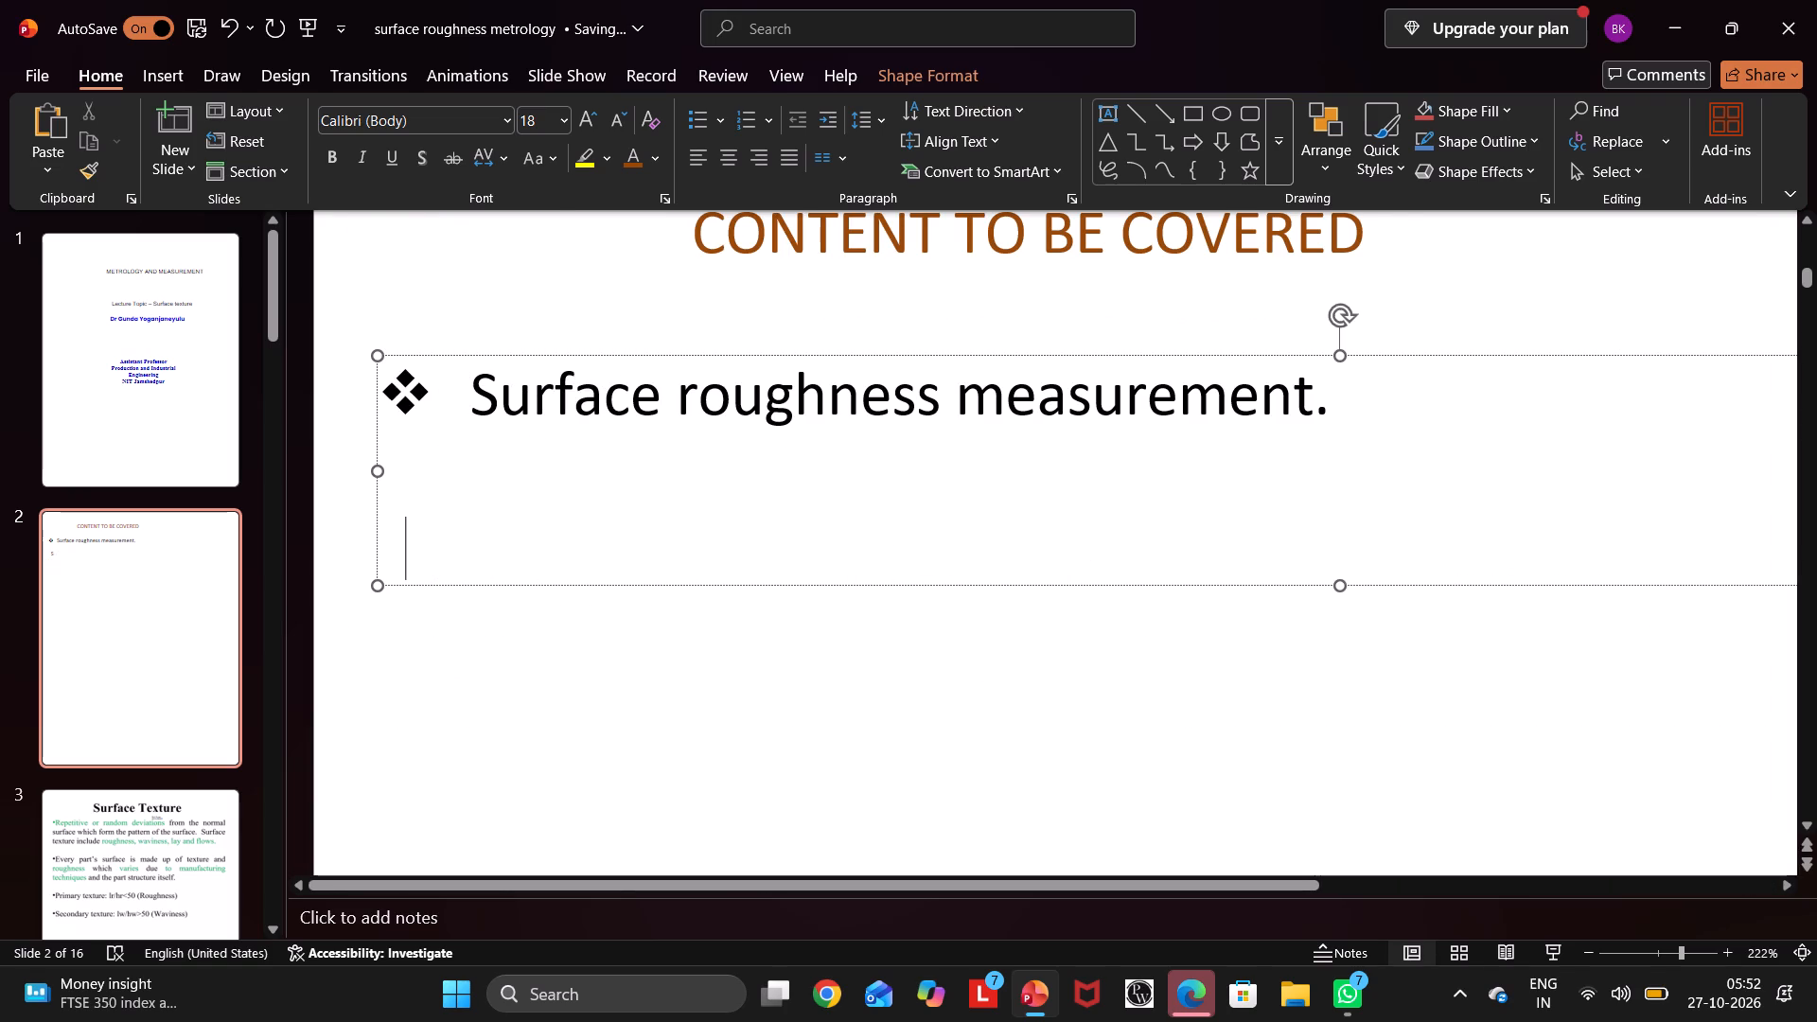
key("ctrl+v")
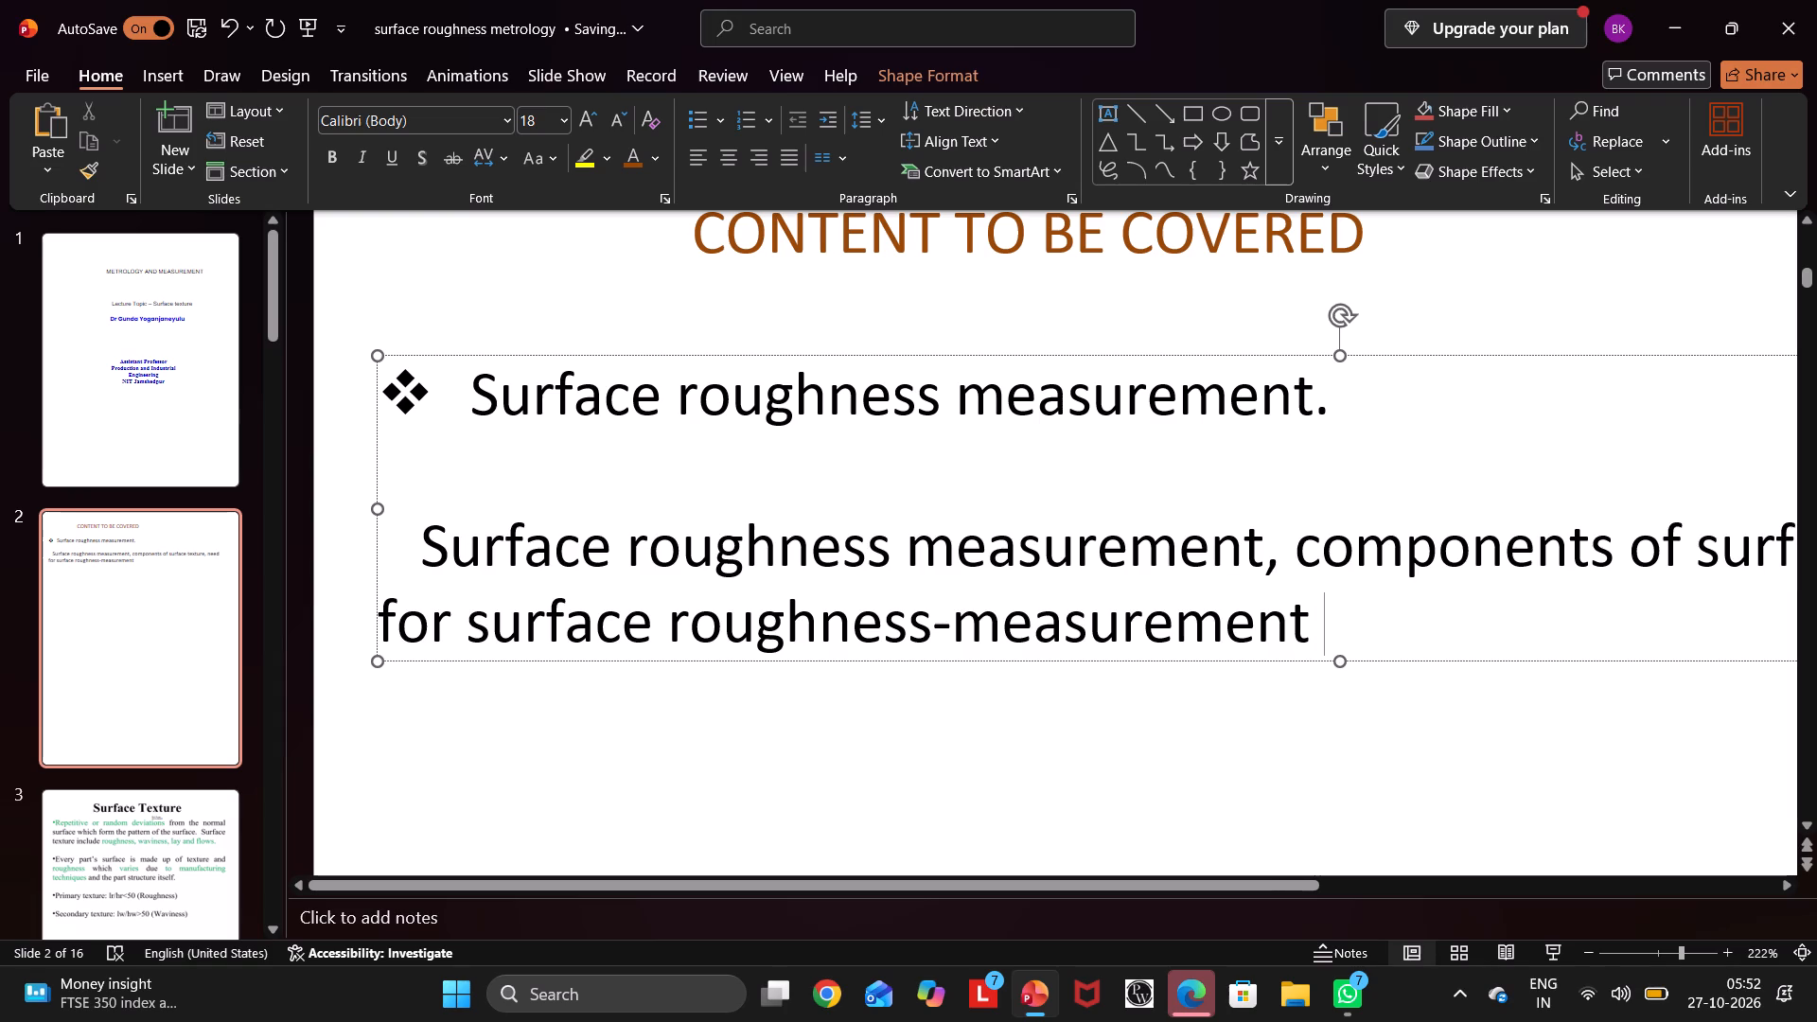
Delete "Surface roughness measurement," from the start of the pasted topic paragraph.
left_click(1274, 549)
key("BackSpace")
key("BackSpace")
key("BackSpace")
key("BackSpace")
key("BackSpace")
key("BackSpace")
key("BackSpace")
key("BackSpace")
key("BackSpace")
key("BackSpace")
key("BackSpace")
key("BackSpace")
key("BackSpace")
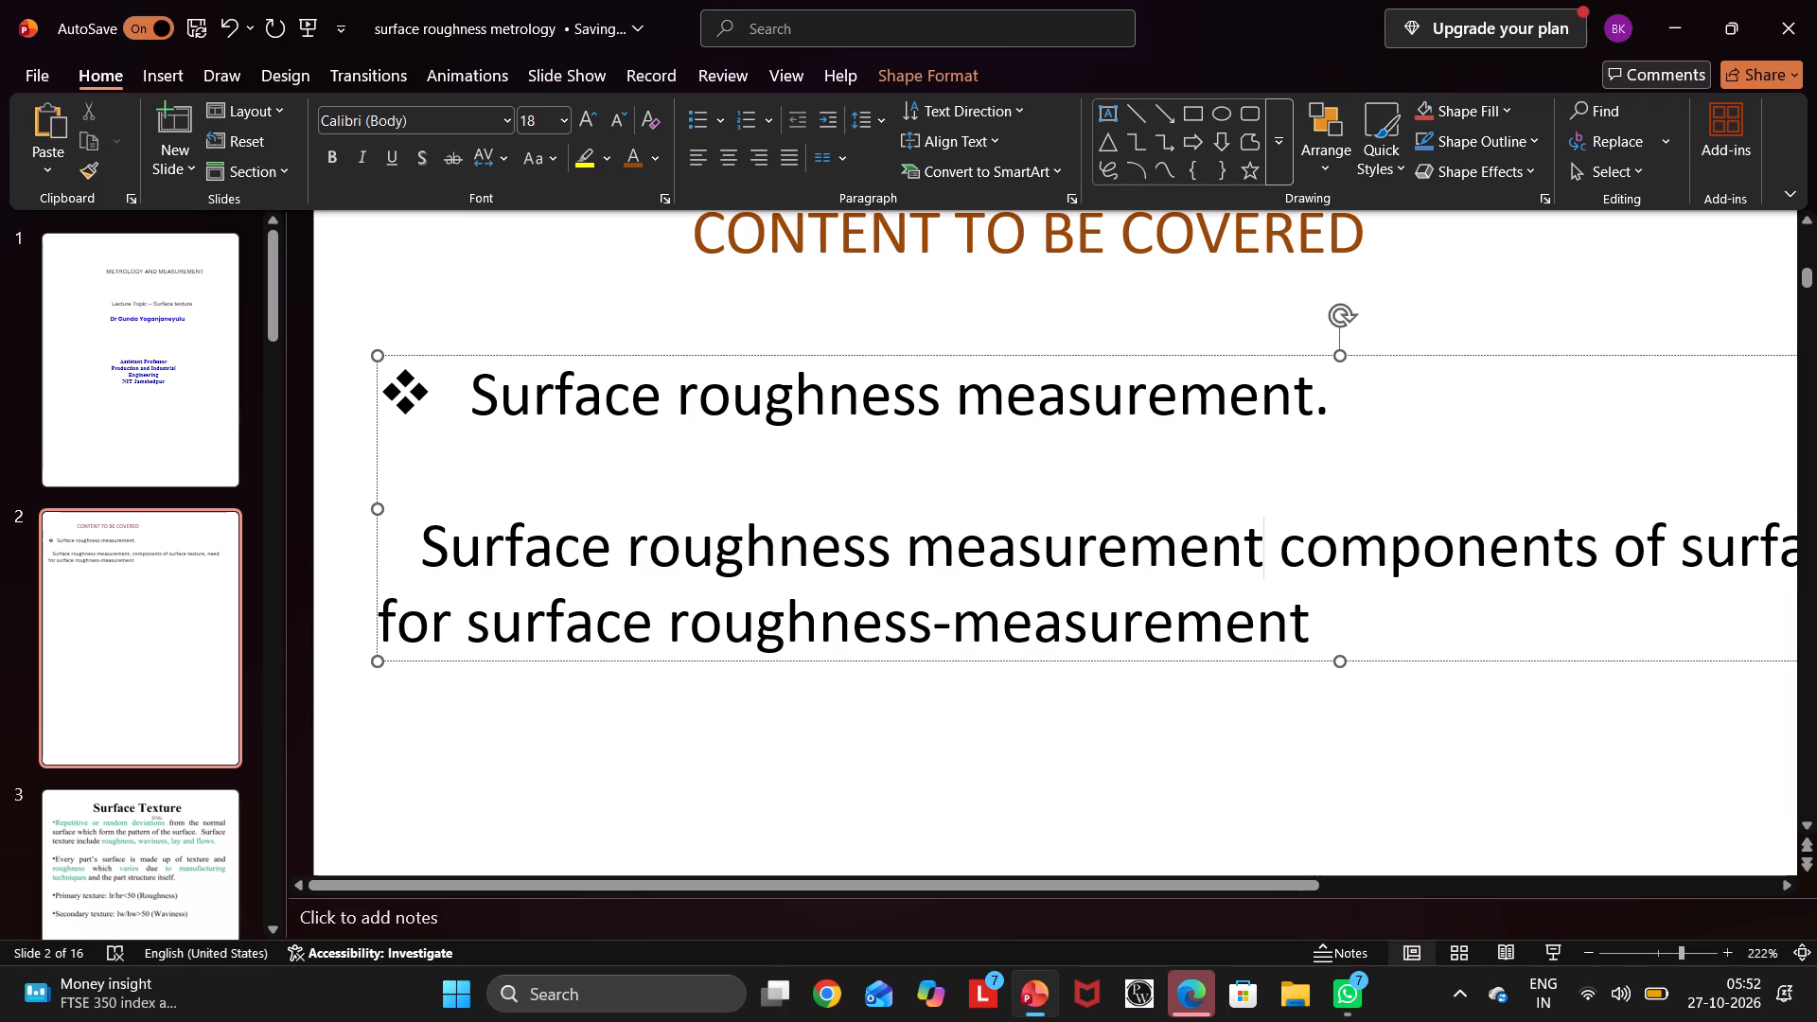
key("BackSpace")
key("BackSpace")
key("BackSpace")
key("BackSpace")
key("BackSpace")
key("BackSpace")
key("BackSpace")
key("BackSpace")
key("BackSpace")
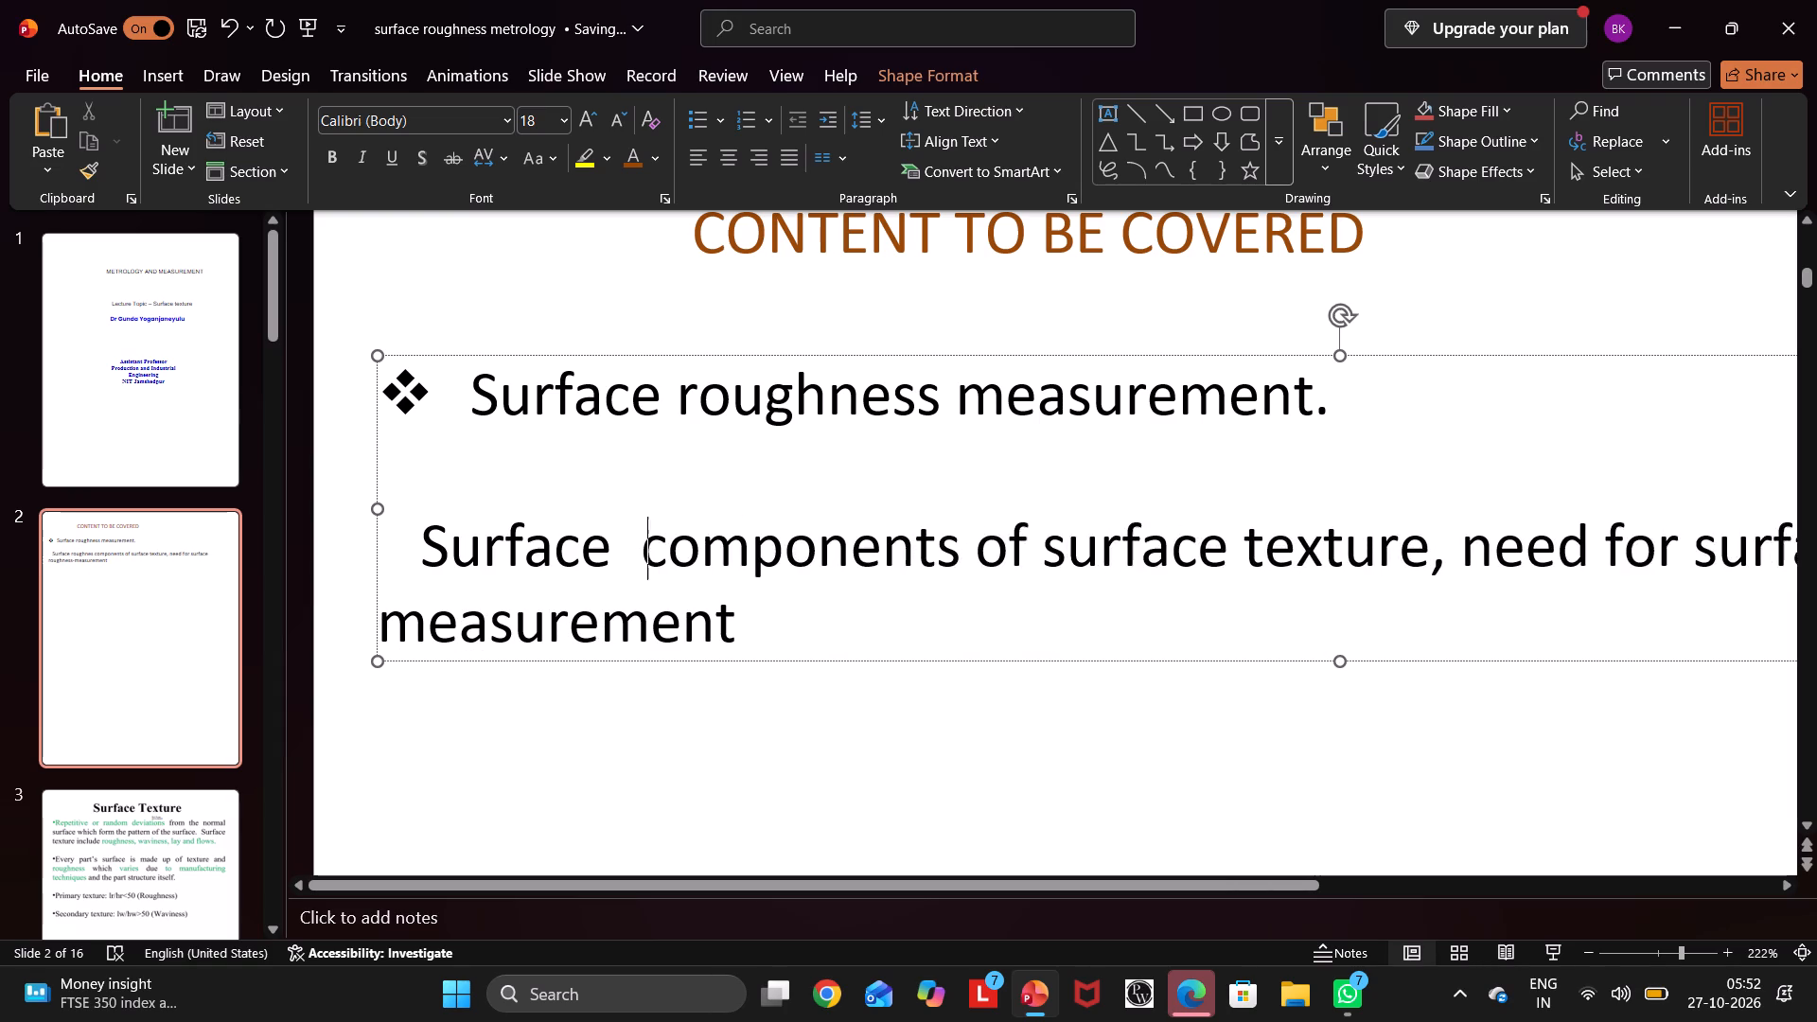
key("BackSpace")
key("BackSpace")
key("BackSpace")
key("BackSpace")
key("BackSpace")
key("BackSpace")
key("BackSpace")
key("BackSpace")
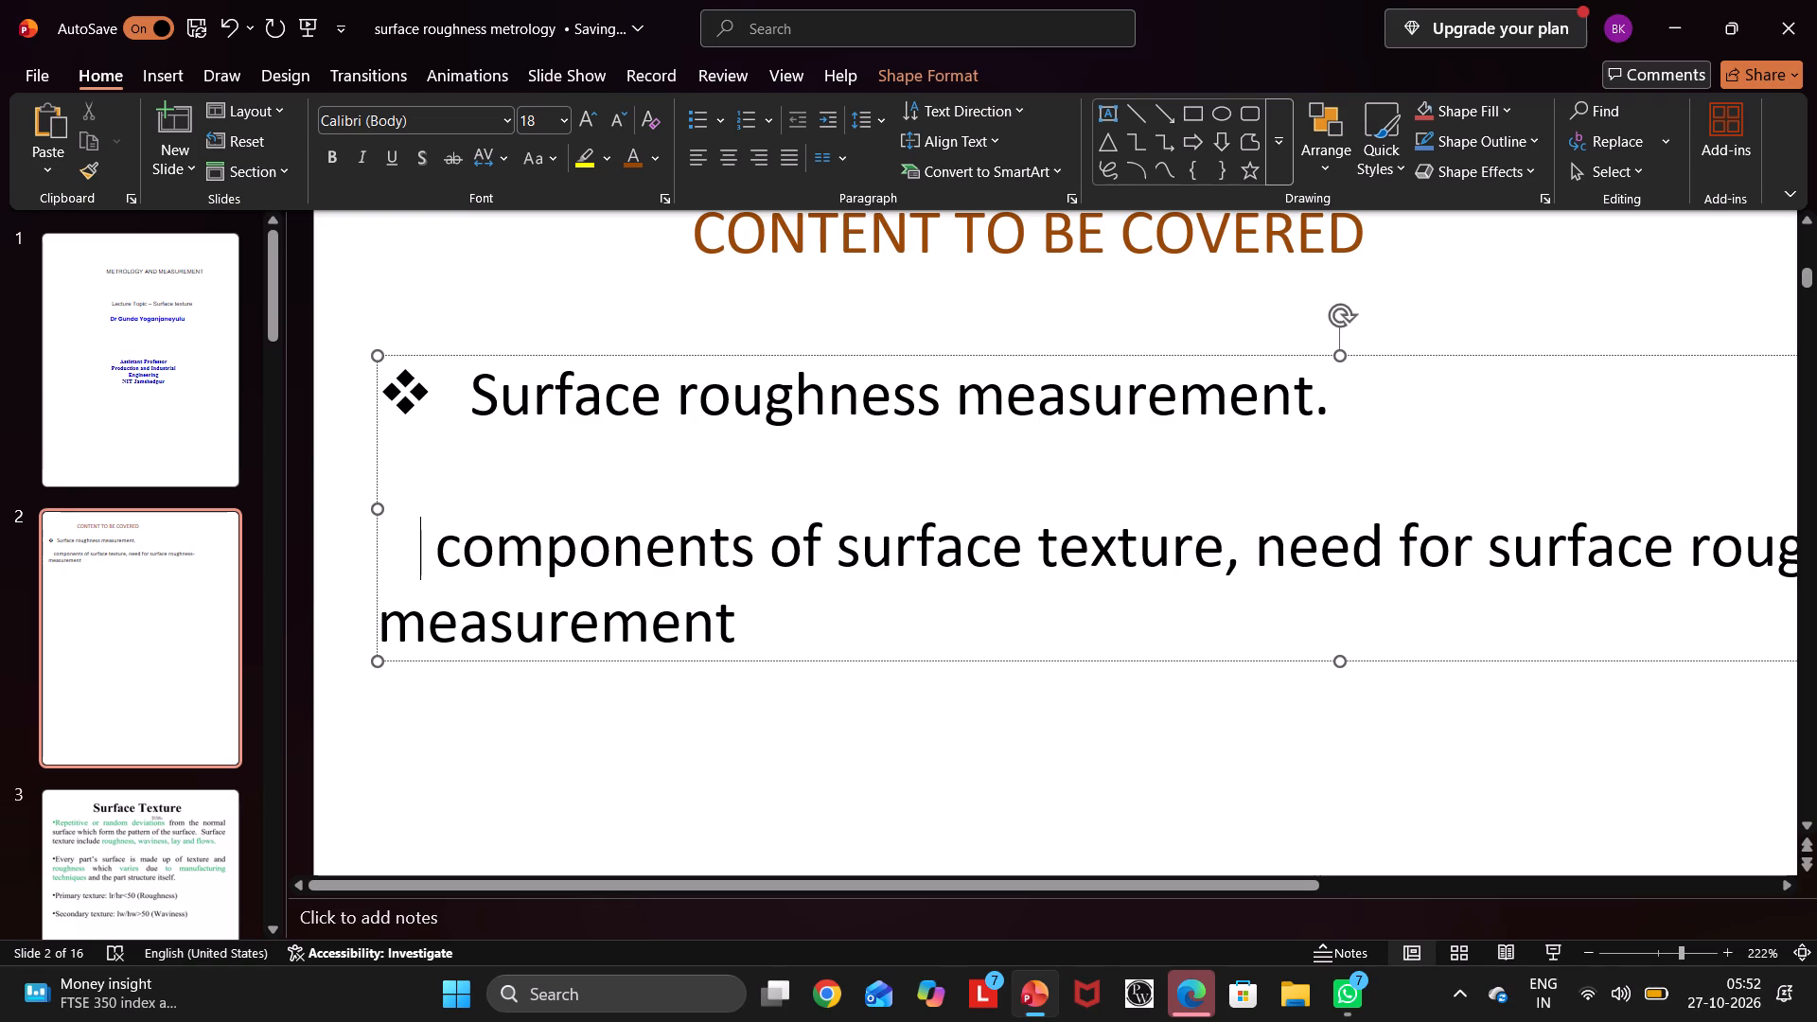
Insert an empty bullet line after "Surface roughness measurement.".
left_click(1337, 398)
key("Return")
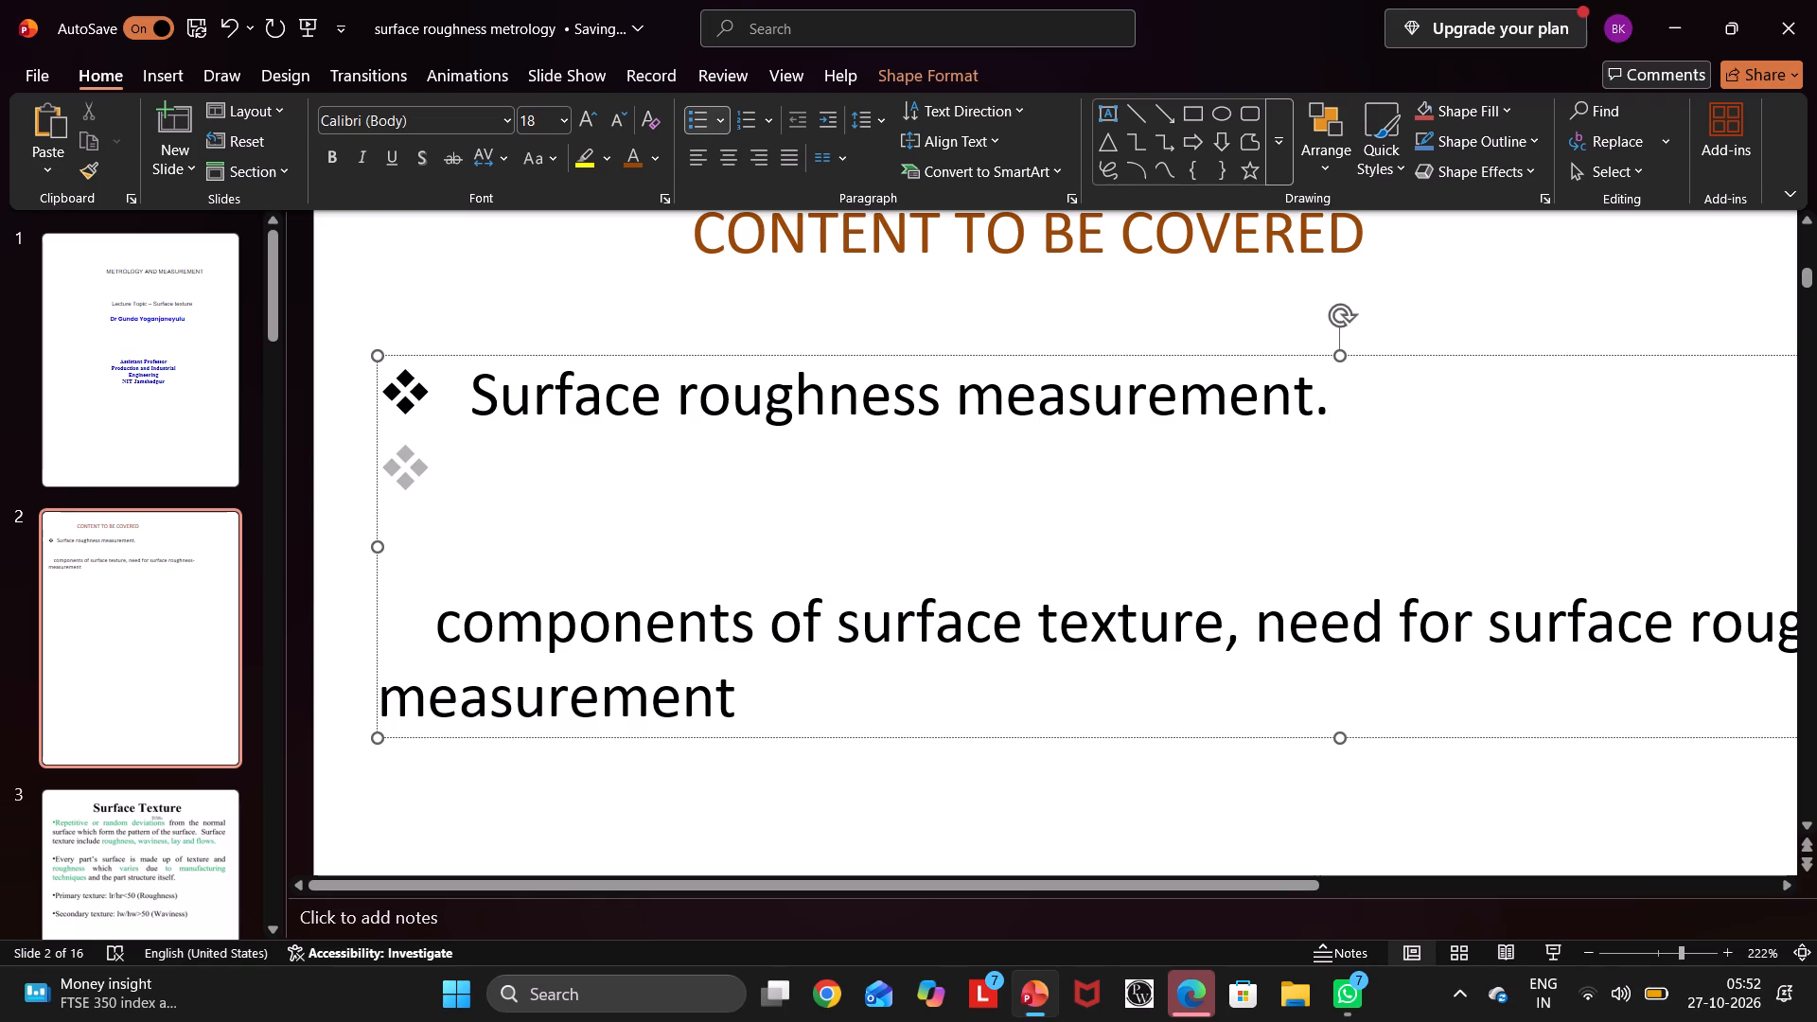
Delete "components of surface texture," from the pasted paragraph, keeping only "need for surface roughness-measurement".
left_click(1236, 629)
key("BackSpace")
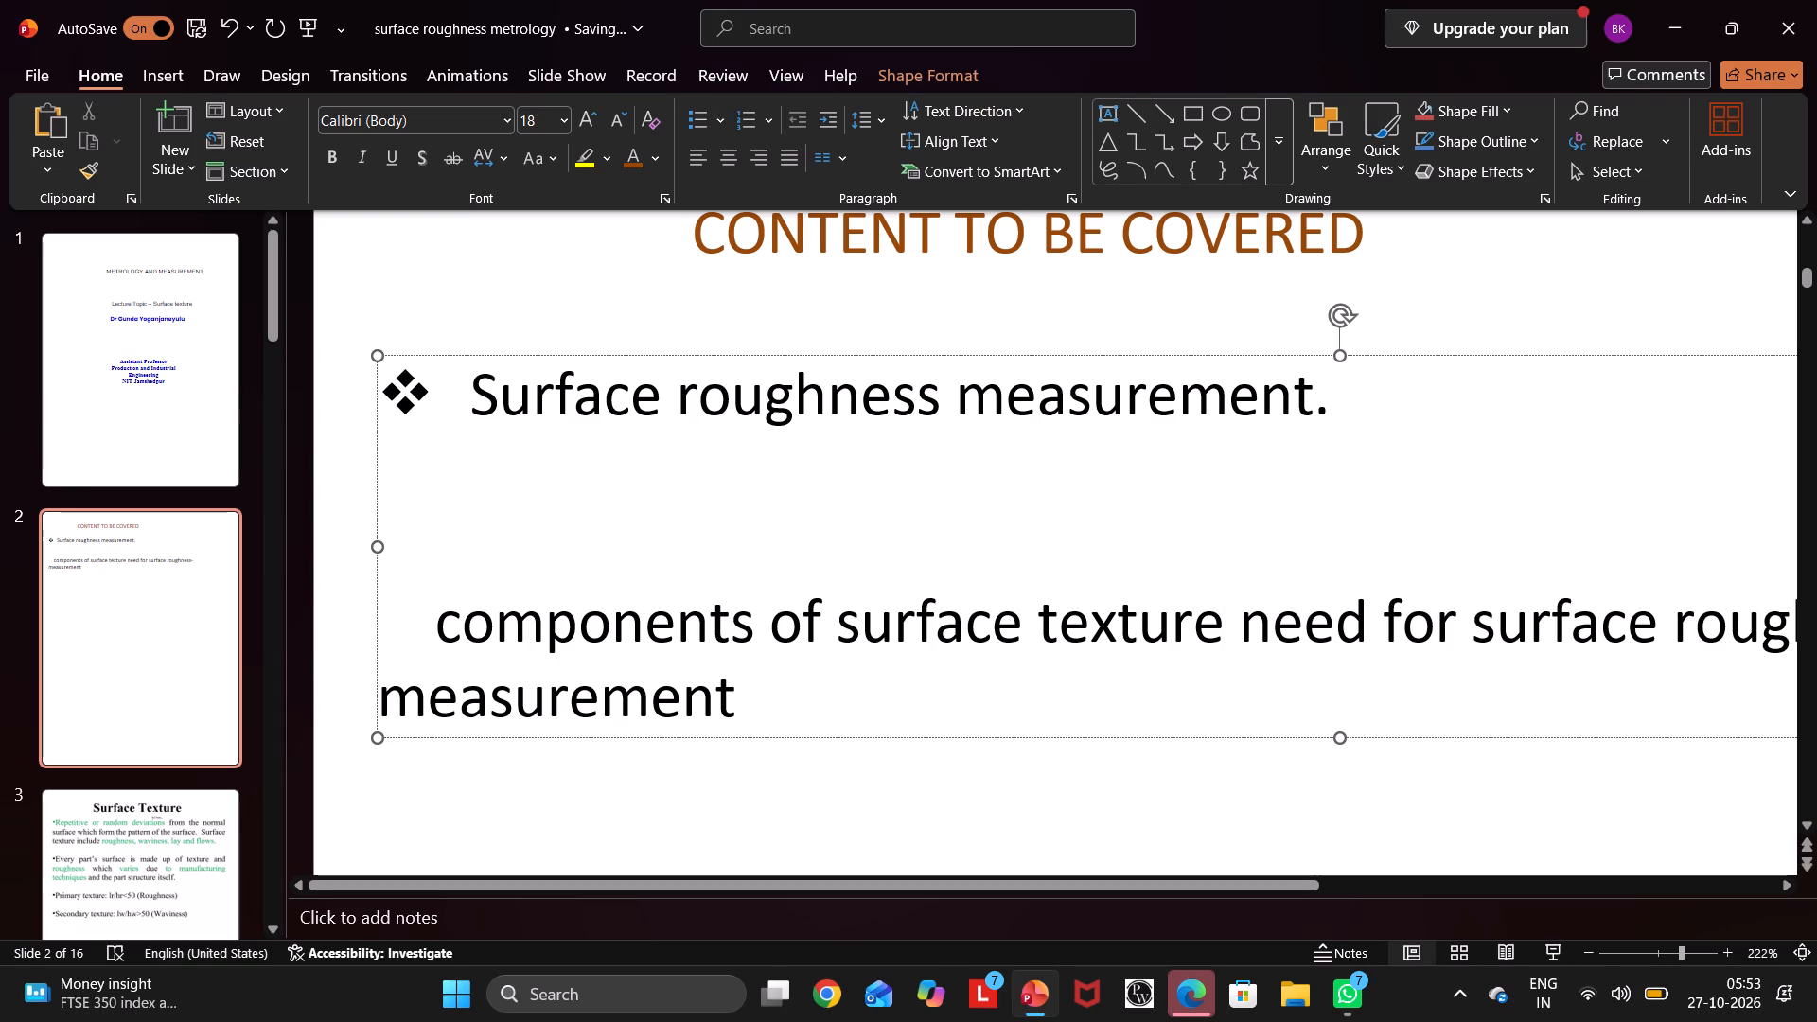
left_click_drag(435, 628, 983, 673)
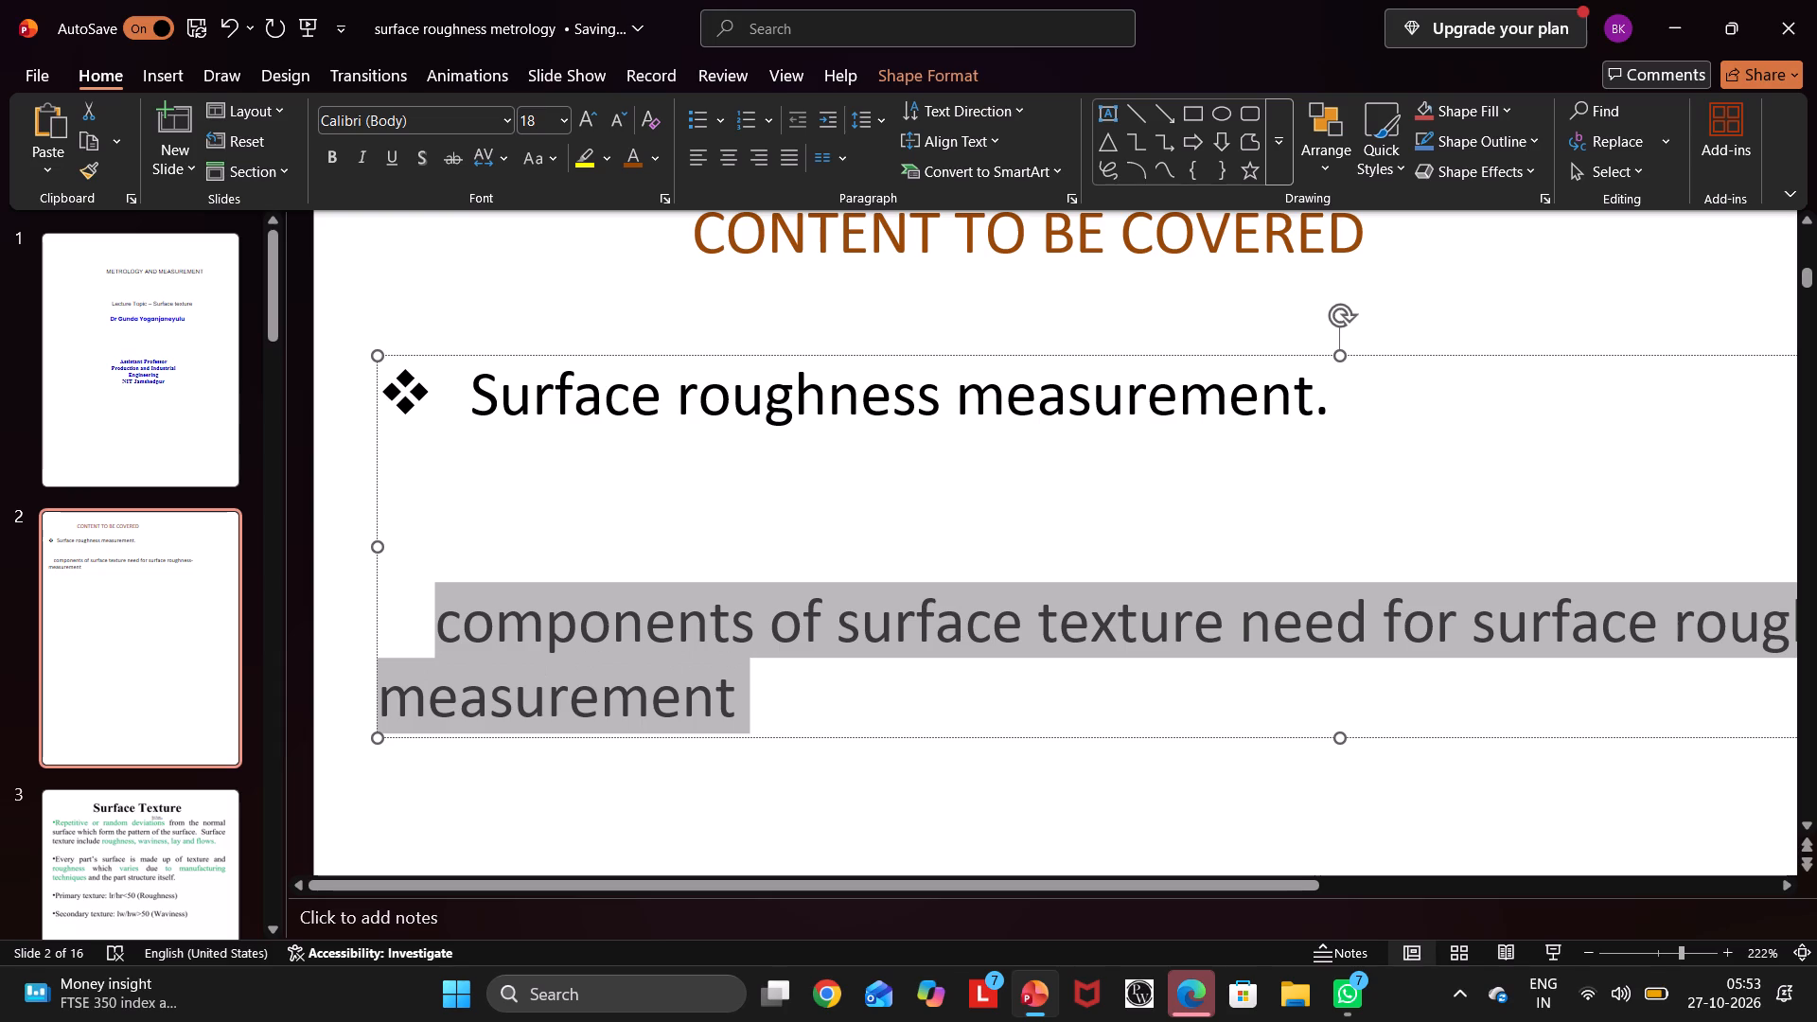
left_click_drag(983, 673, 1007, 667)
left_click_drag(1007, 667, 944, 657)
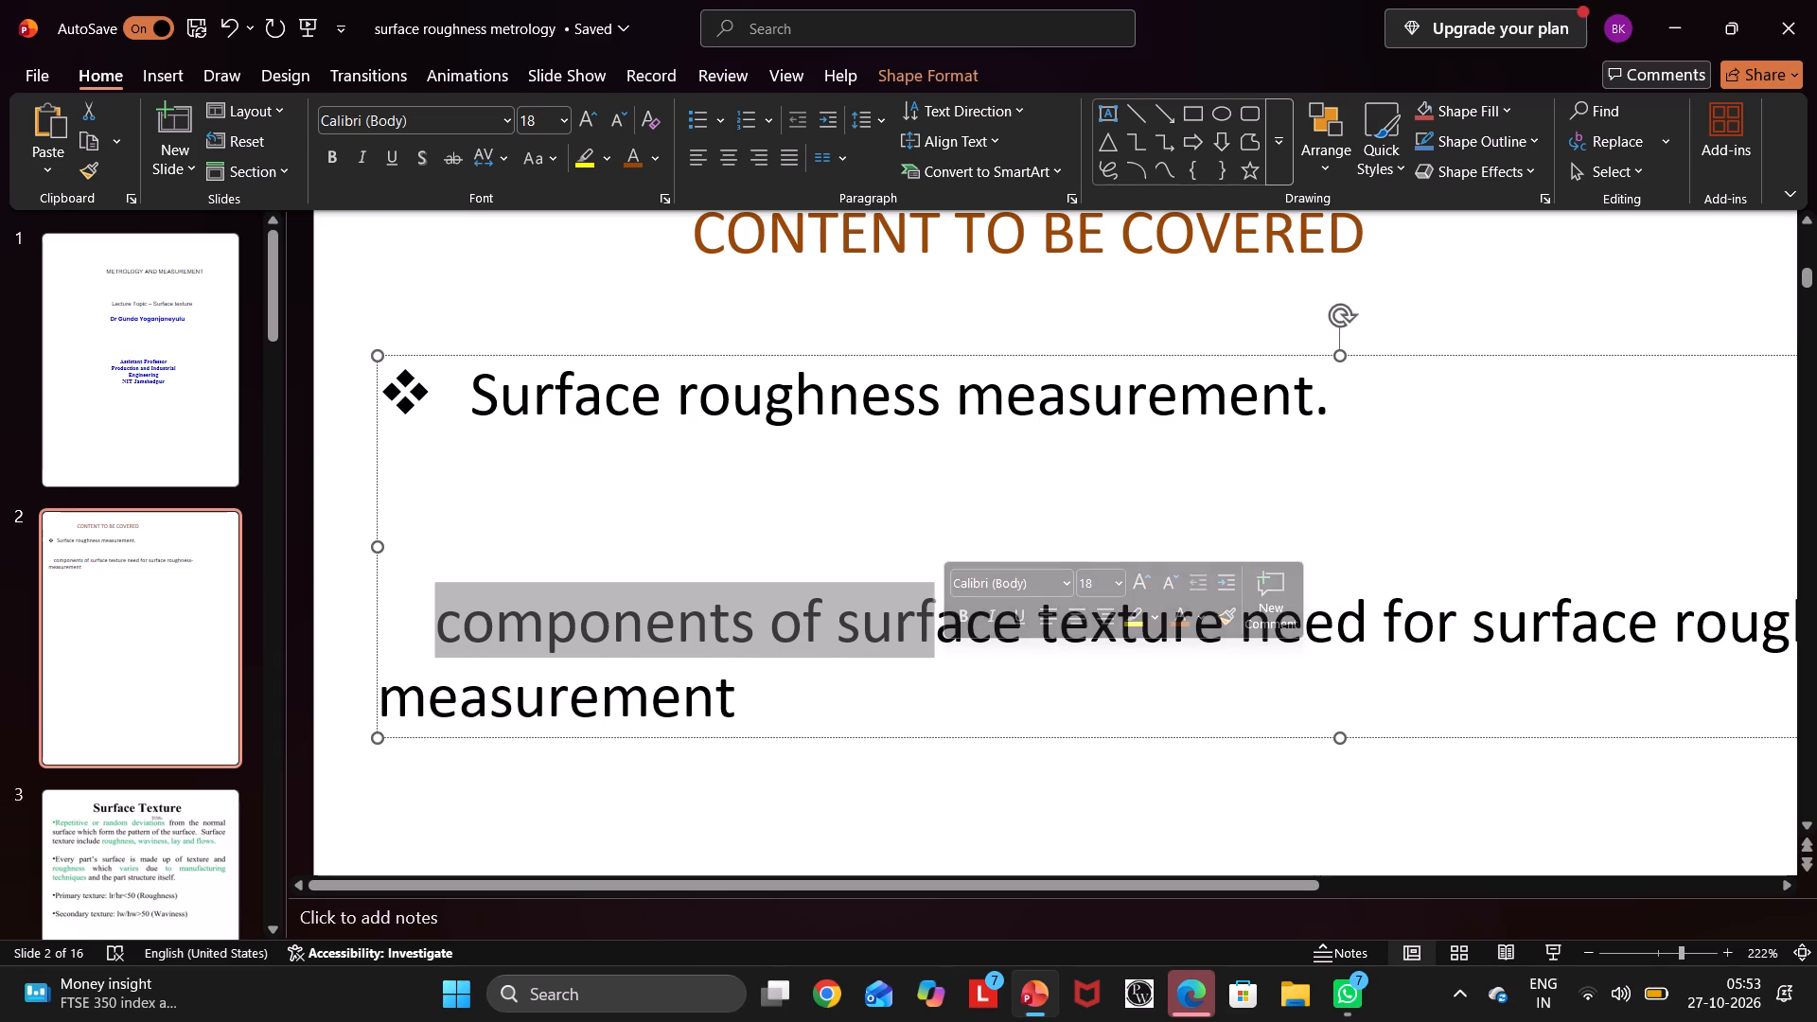
left_click(1122, 697)
left_click(1231, 621)
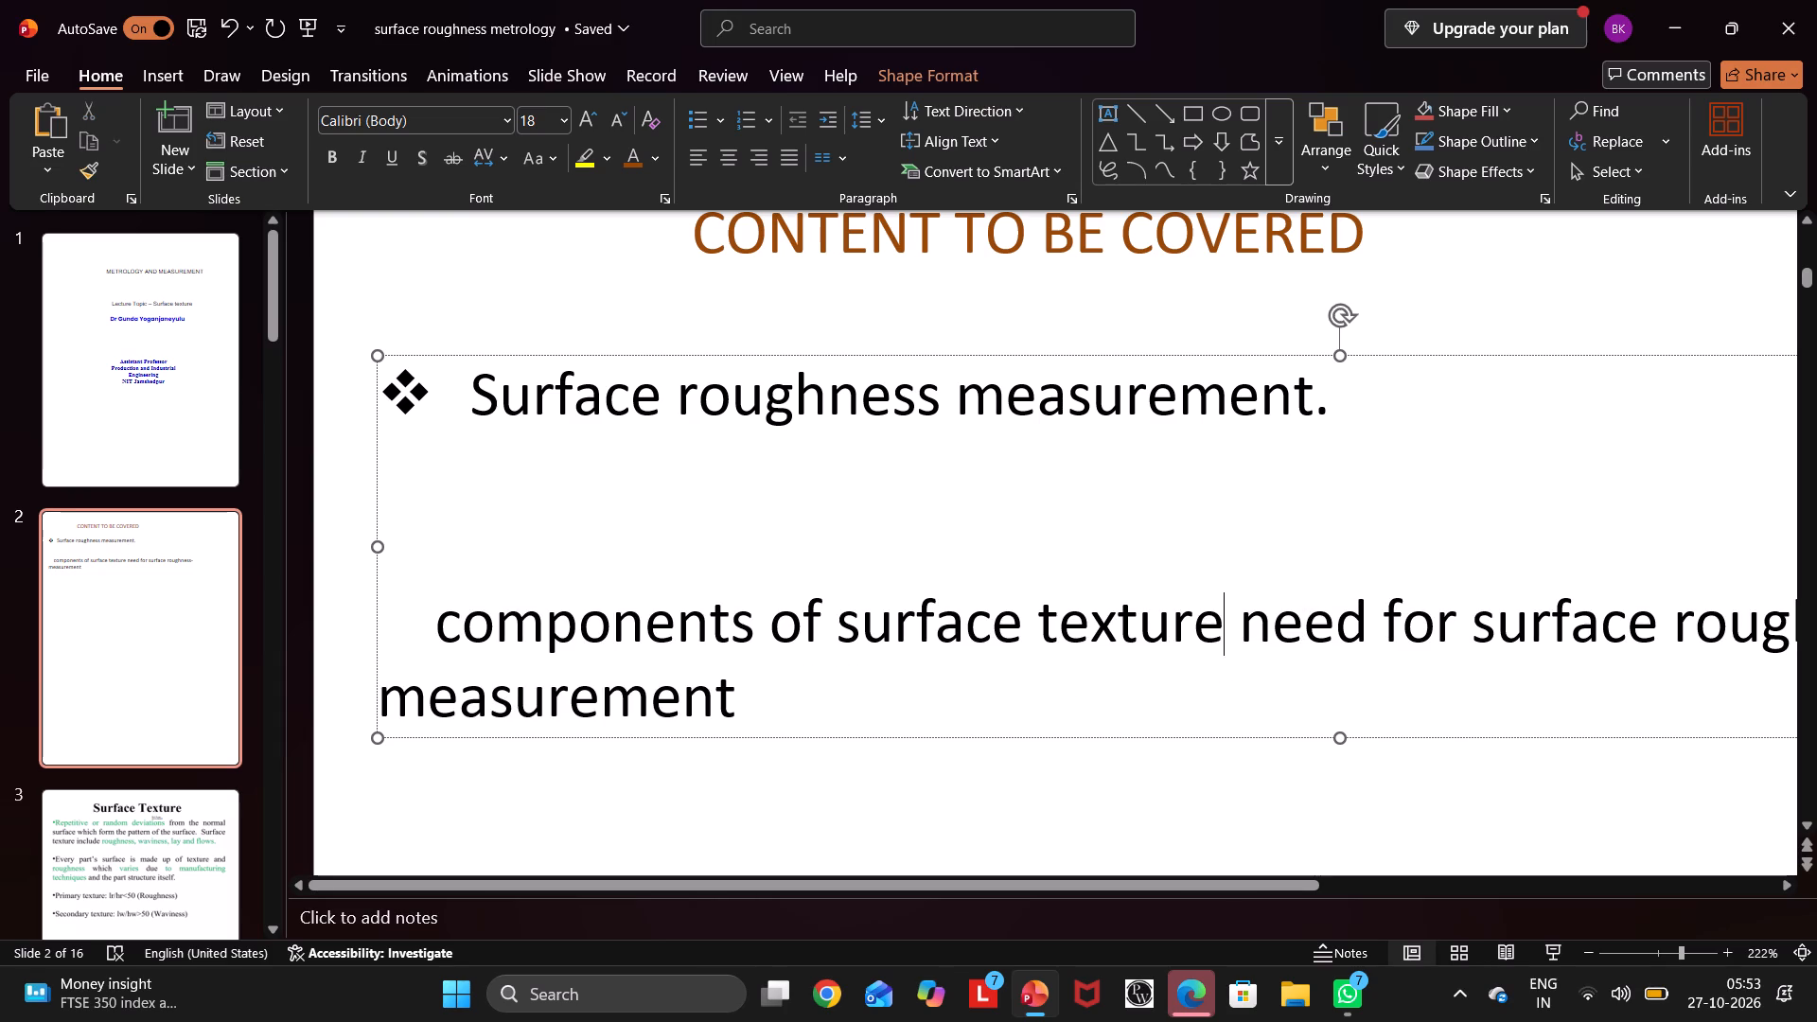
key("BackSpace")
key("BackSpace")
key("BackSpace")
key("BackSpace")
key("BackSpace")
key("BackSpace")
key("BackSpace")
key("BackSpace")
key("BackSpace")
key("BackSpace")
key("BackSpace")
key("BackSpace")
key("BackSpace")
key("BackSpace")
key("BackSpace")
key("BackSpace")
key("BackSpace")
key("BackSpace")
key("BackSpace")
key("BackSpace")
key("BackSpace")
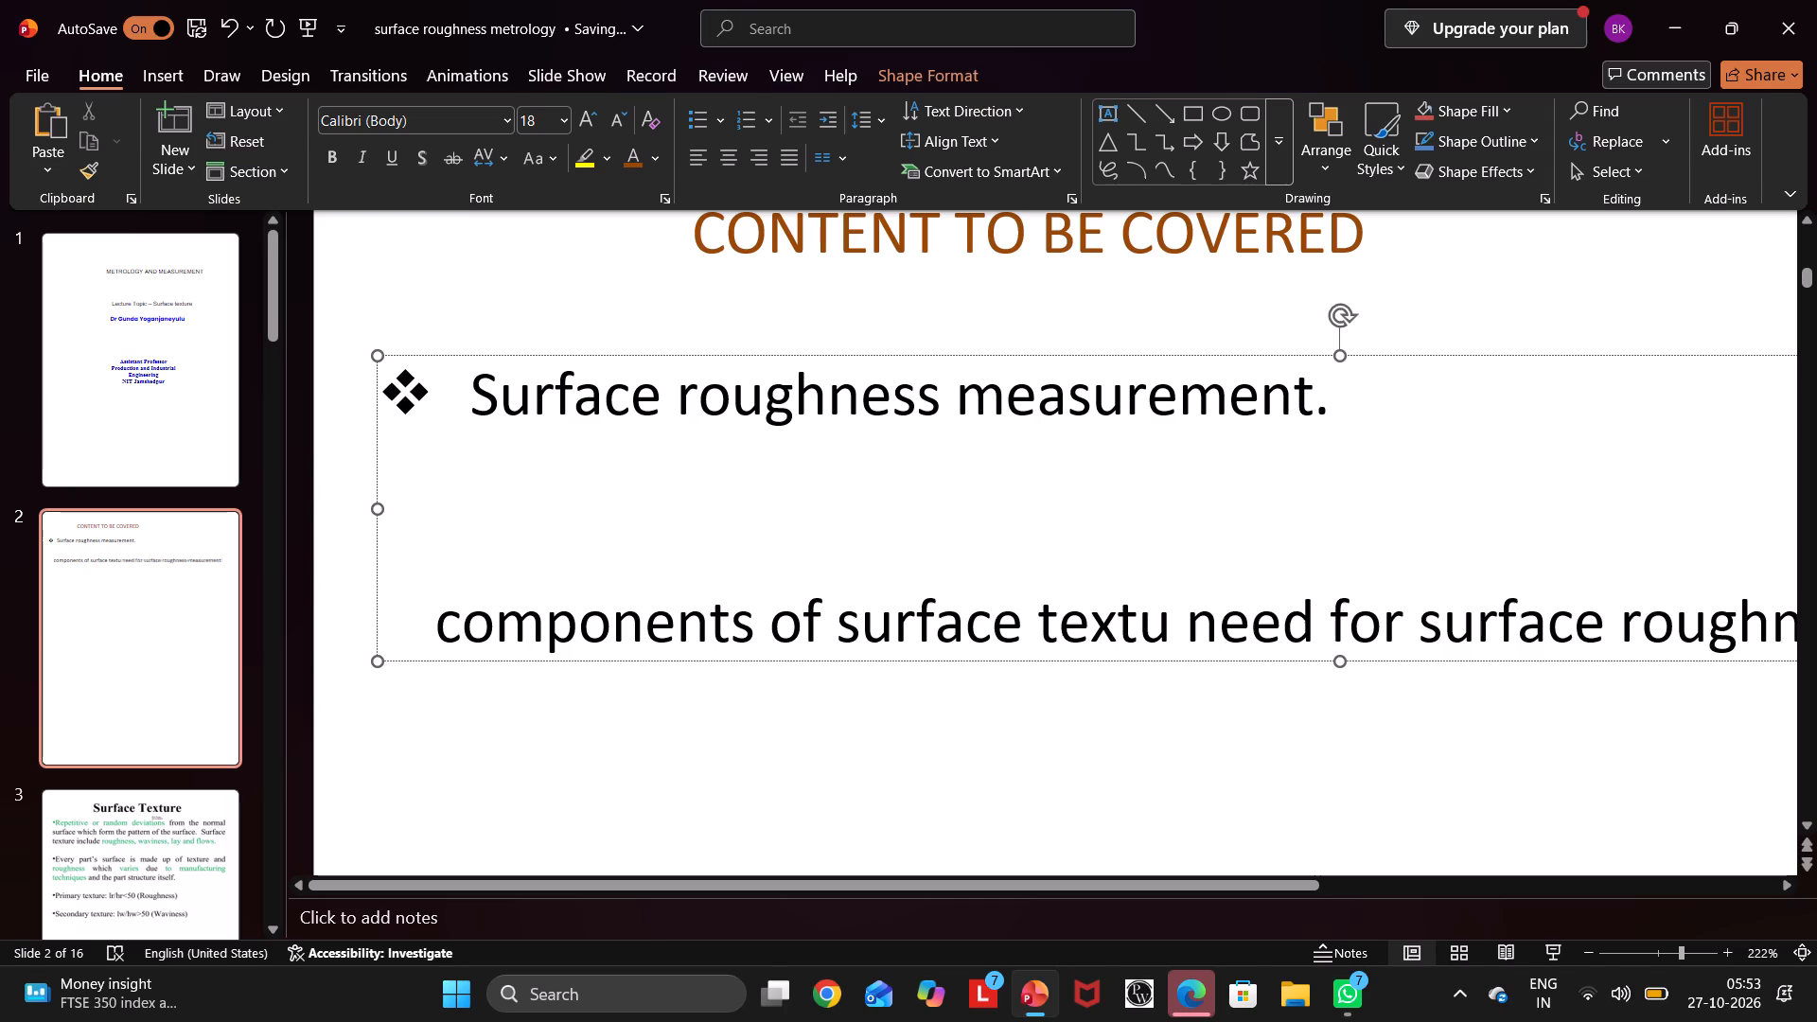
key("BackSpace")
key("BackSpace")
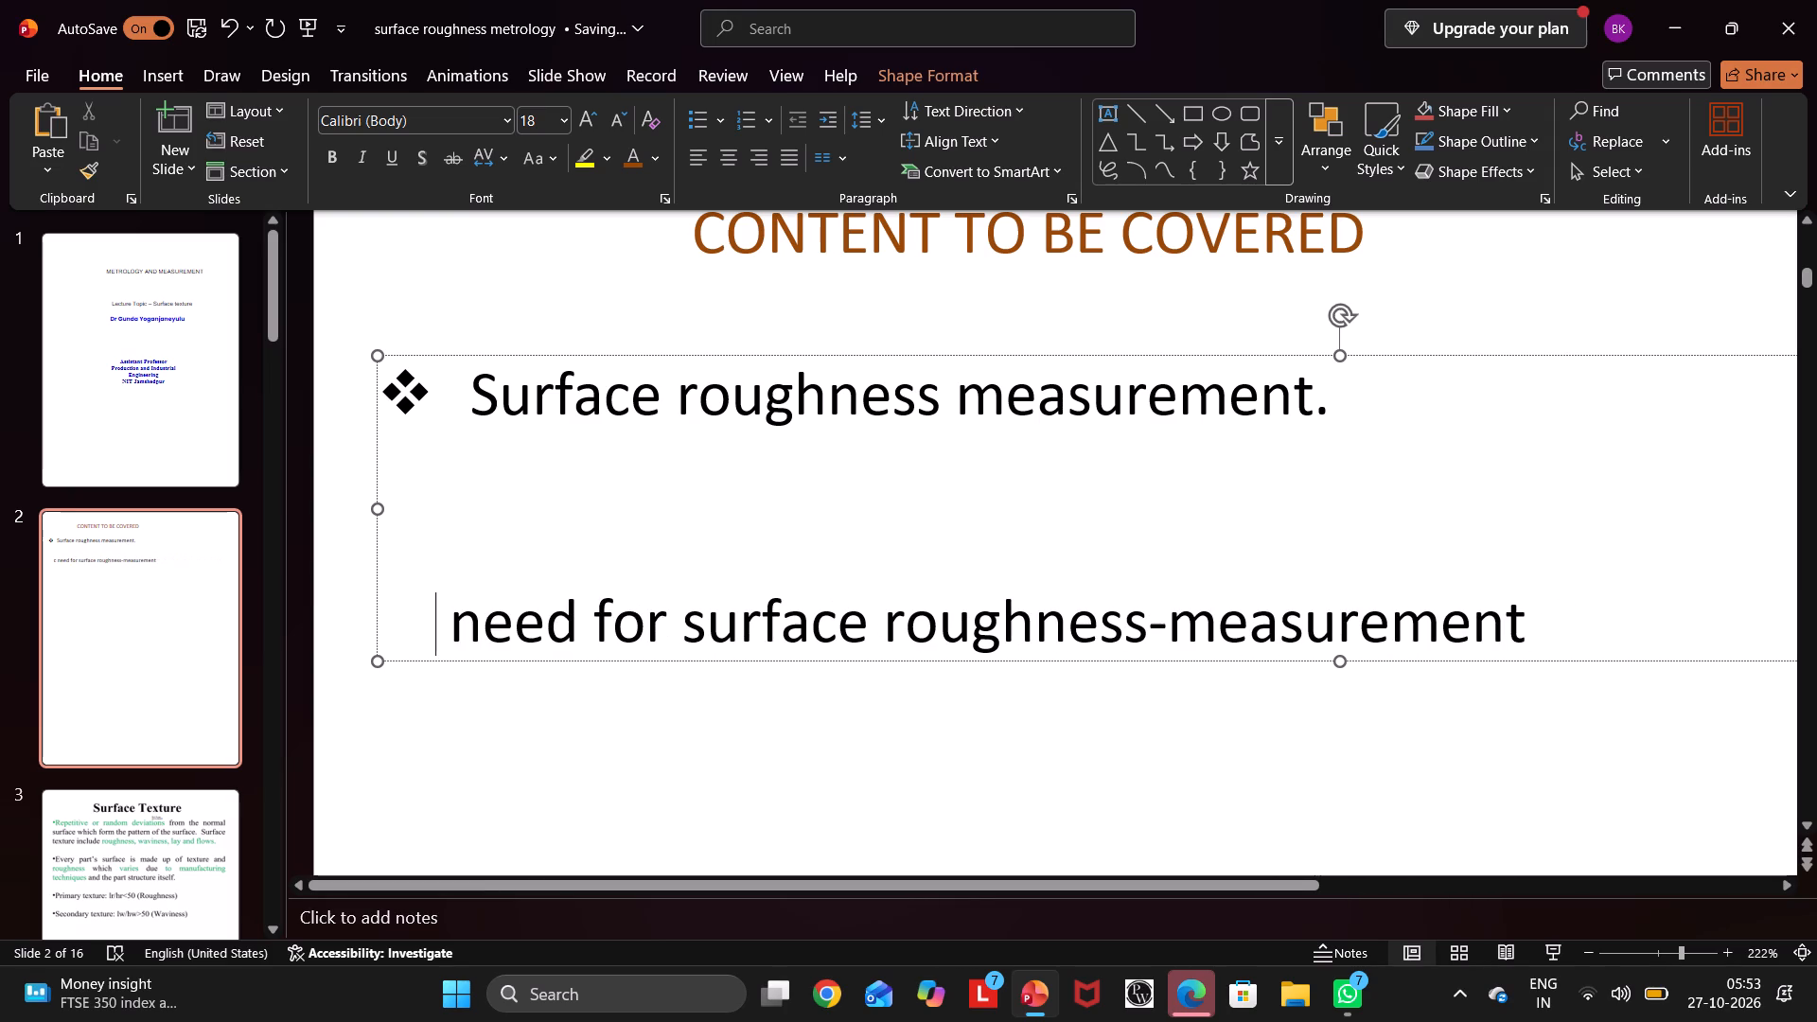
key("BackSpace")
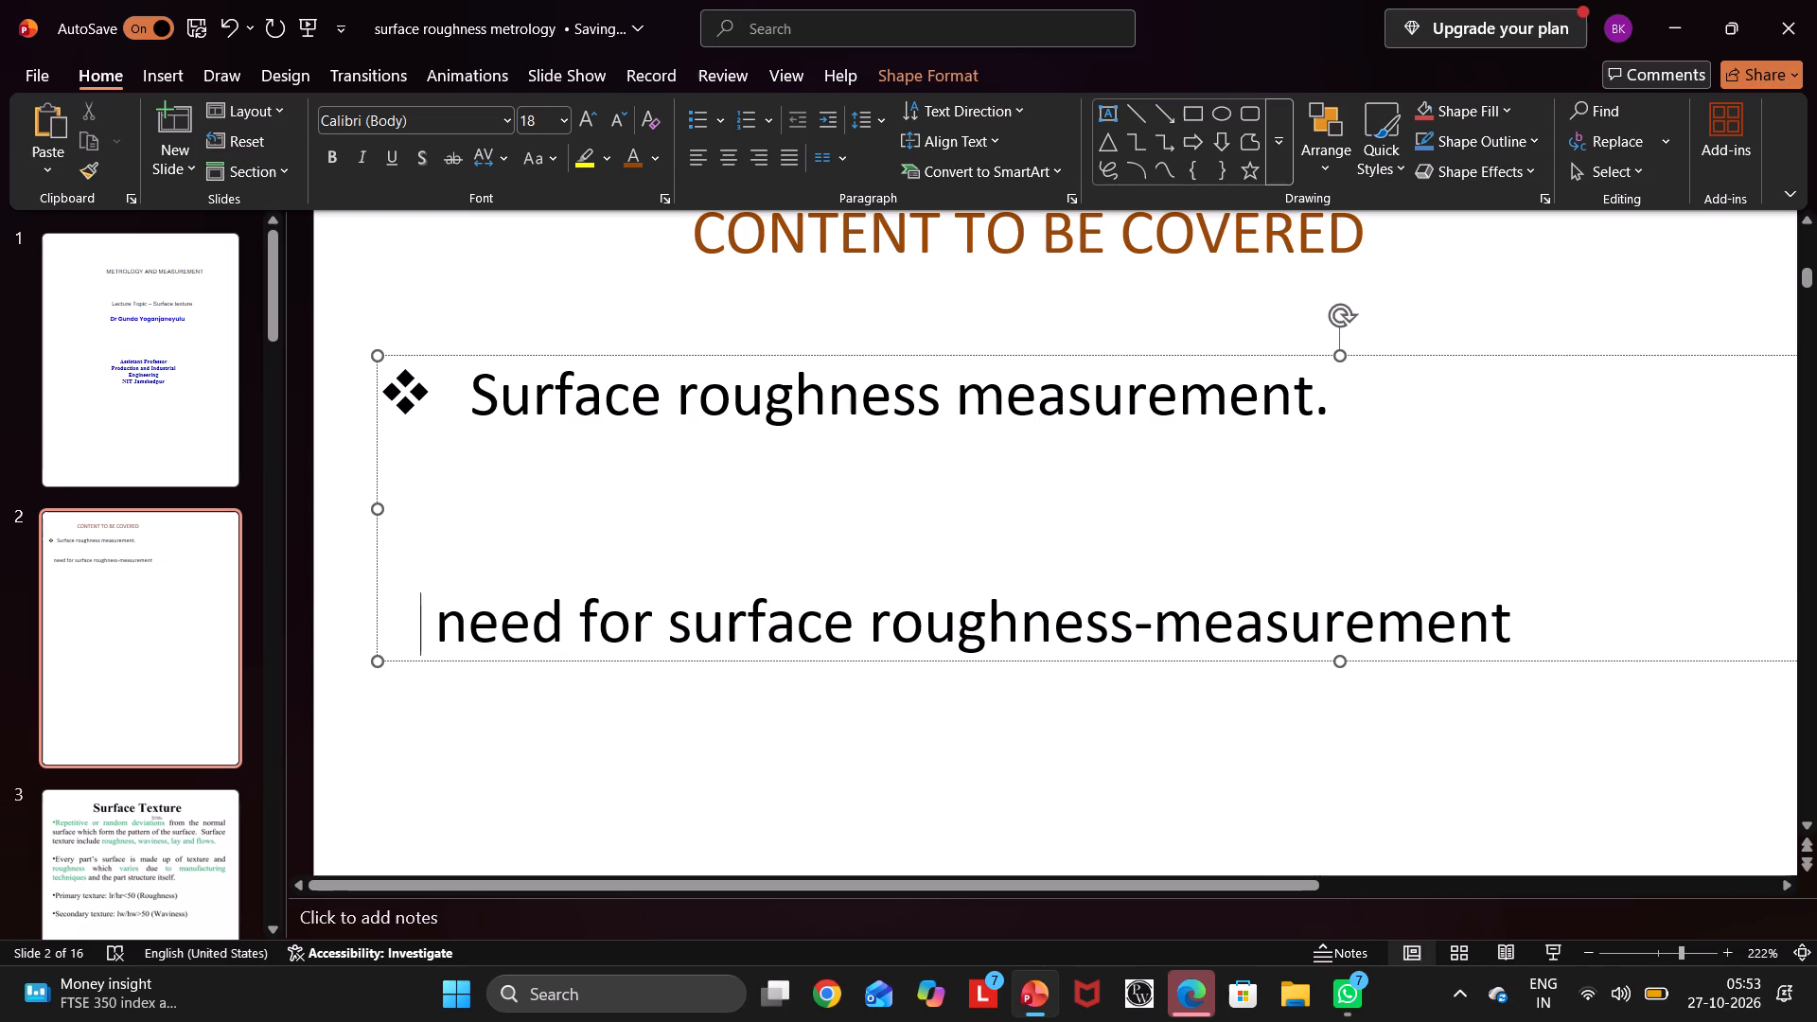
Add a second diamond bullet reading "Component of surface texture" directly after "Surface roughness measurement.".
left_click(1334, 396)
key("Return")
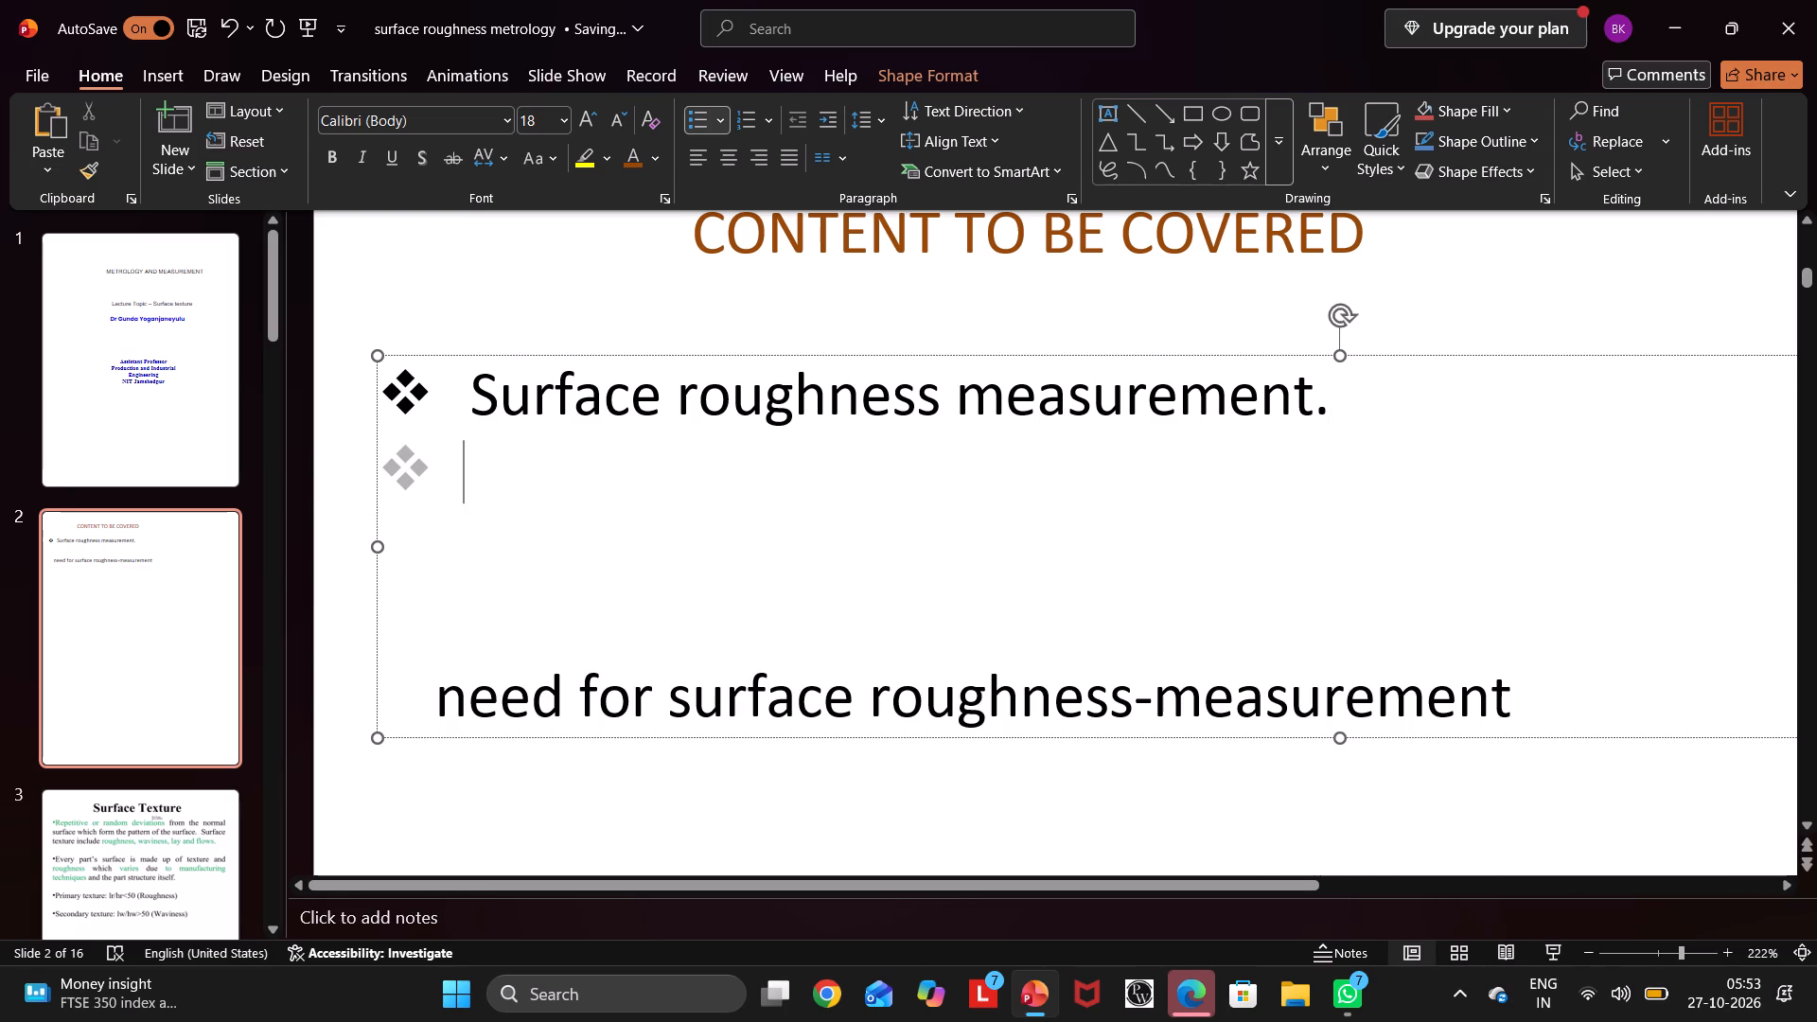
key("c")
key("BackSpace")
type("COM")
key("BackSpace")
key("BackSpace")
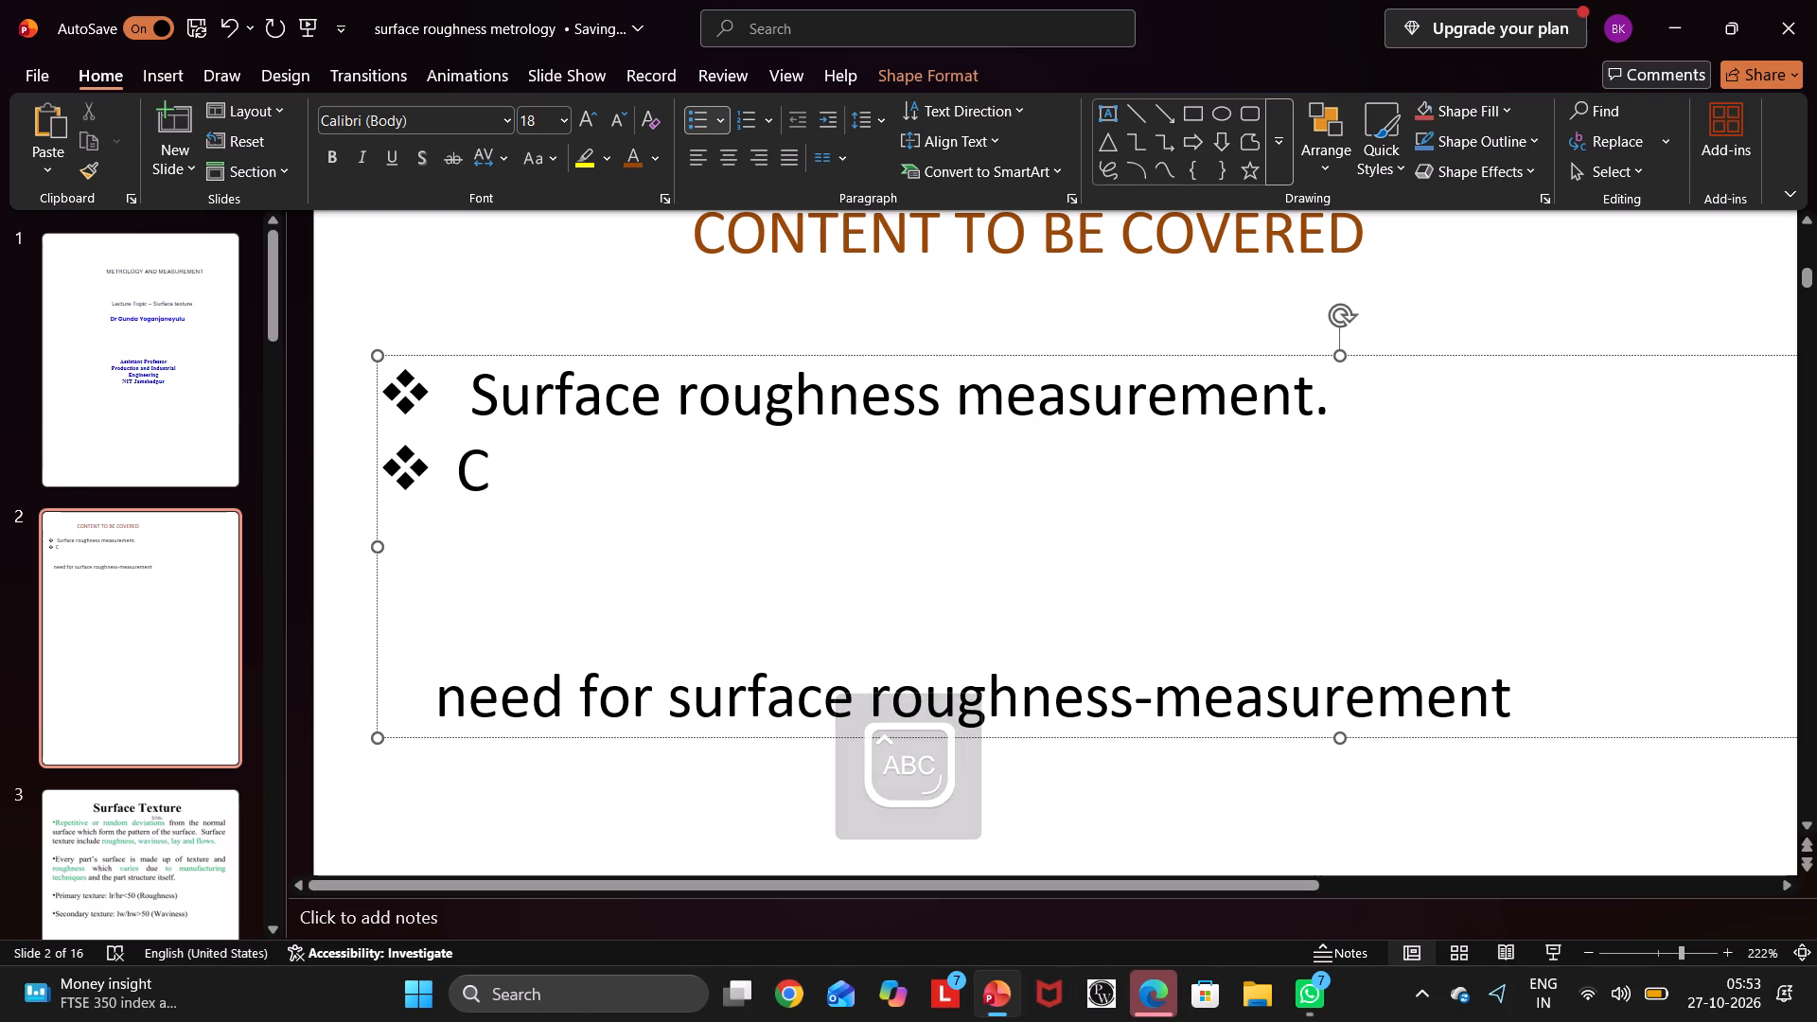
type("omponent of surface t")
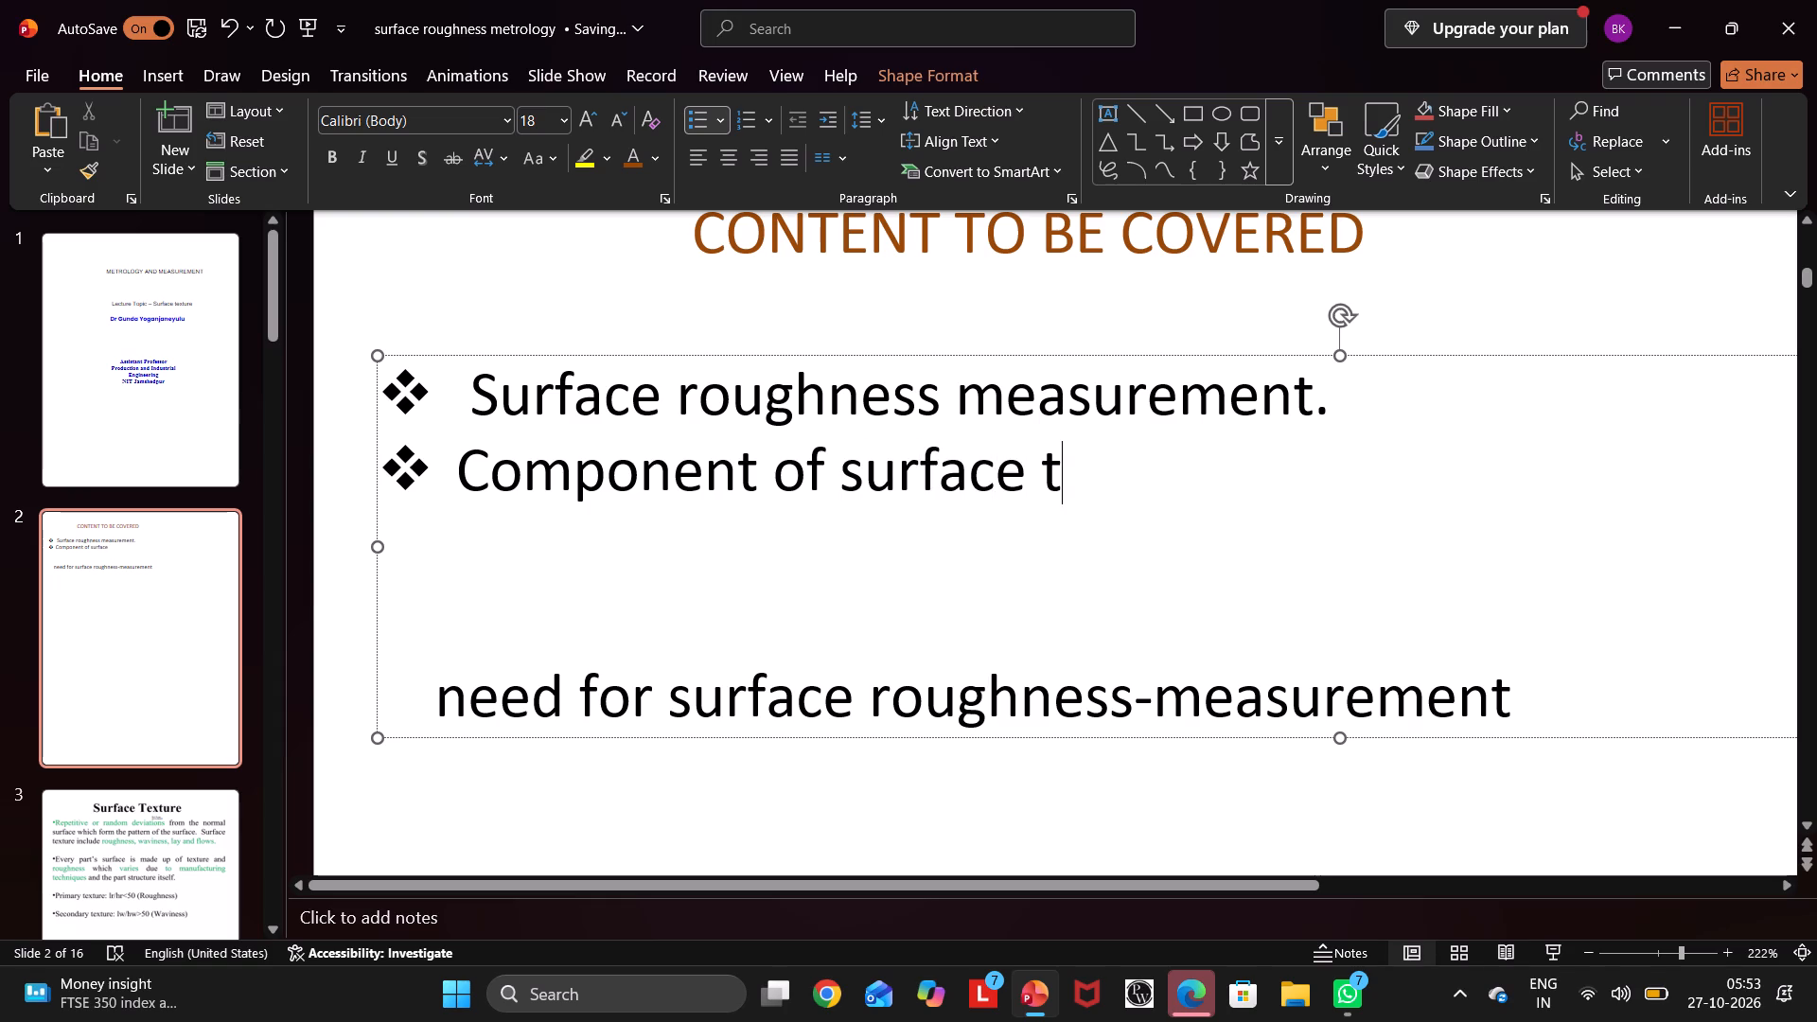
type("exture")
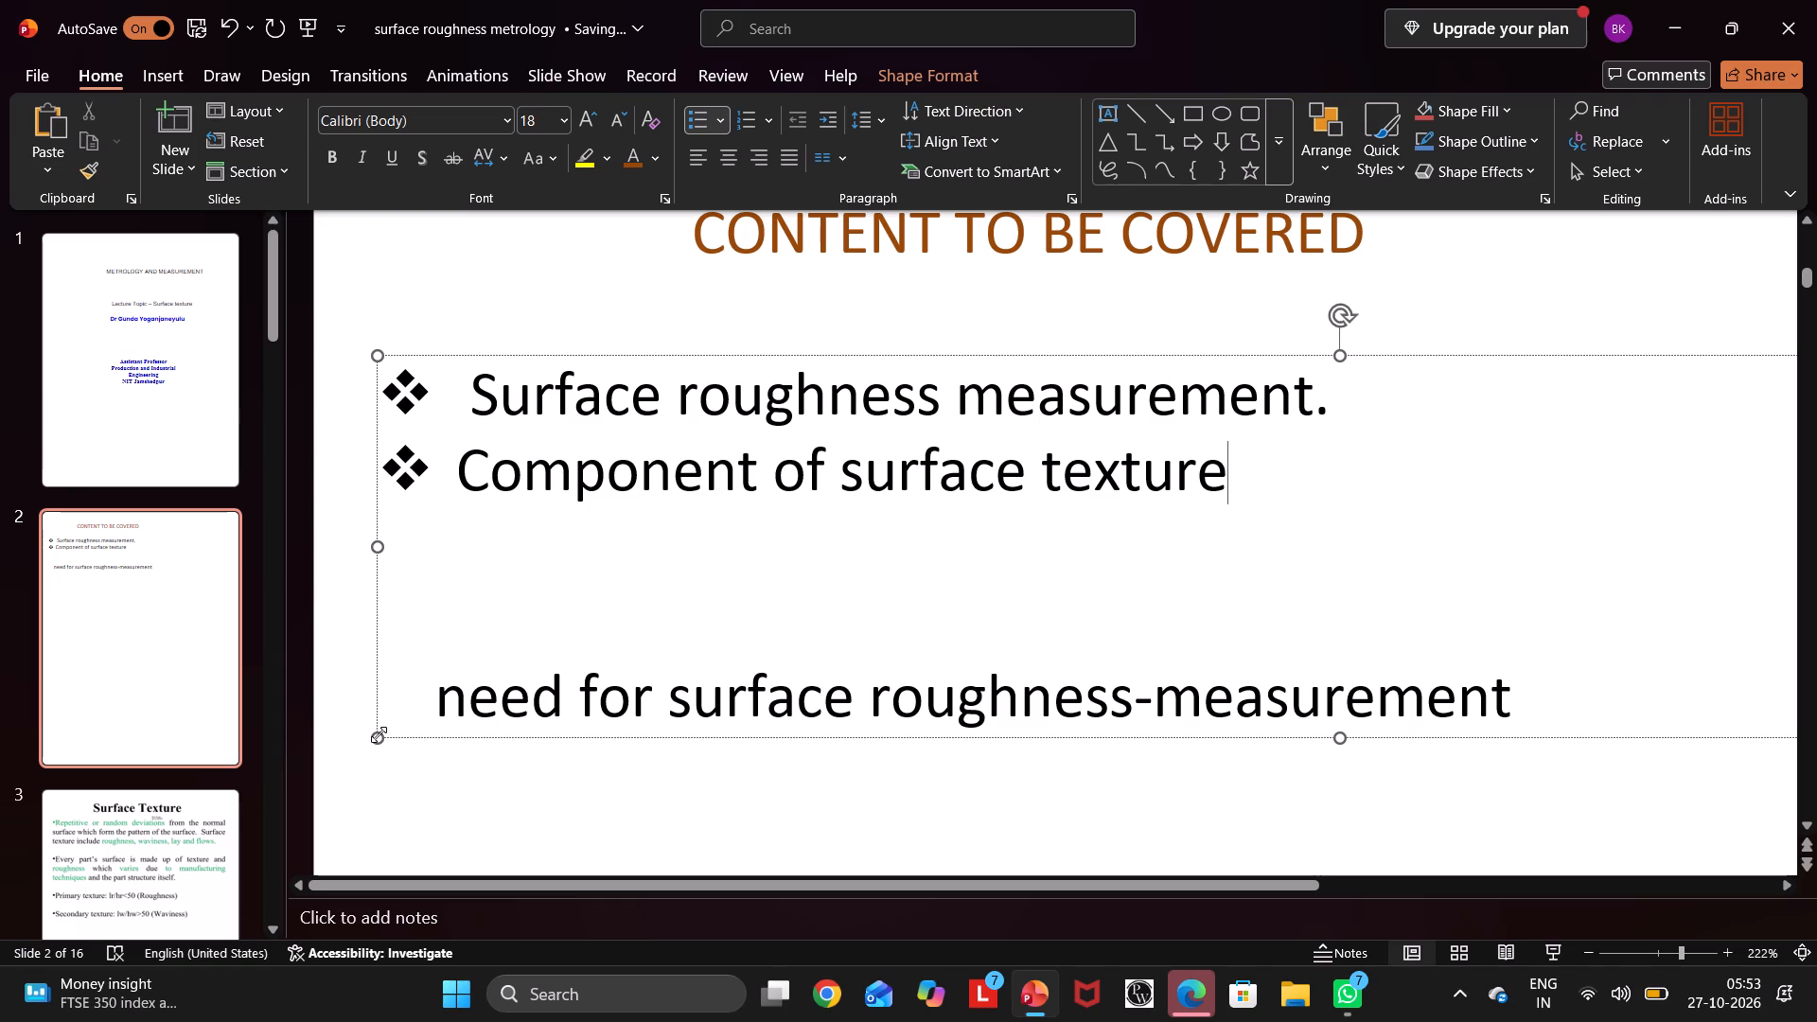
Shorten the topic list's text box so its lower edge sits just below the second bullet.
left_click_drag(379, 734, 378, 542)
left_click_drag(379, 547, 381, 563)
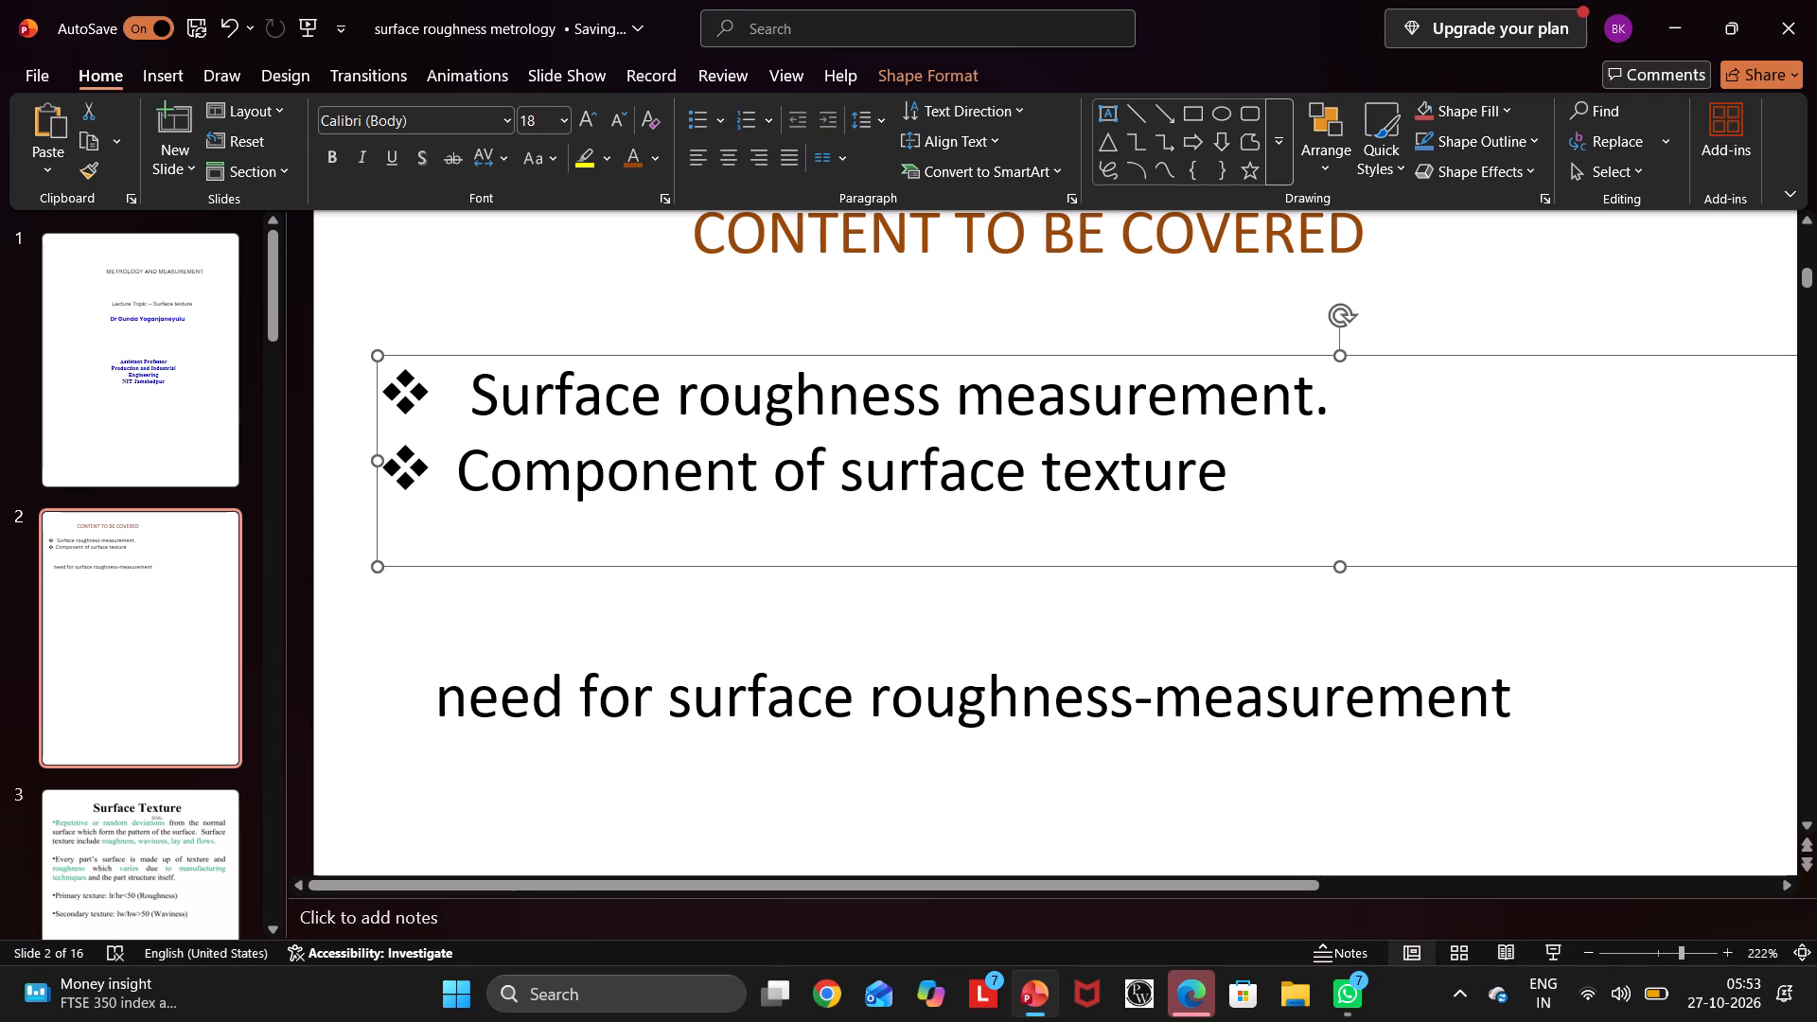
Copy "need for surface roughness-measurement" from the unbulleted line and paste it as a third diamond bullet.
left_click_drag(435, 708, 1116, 736)
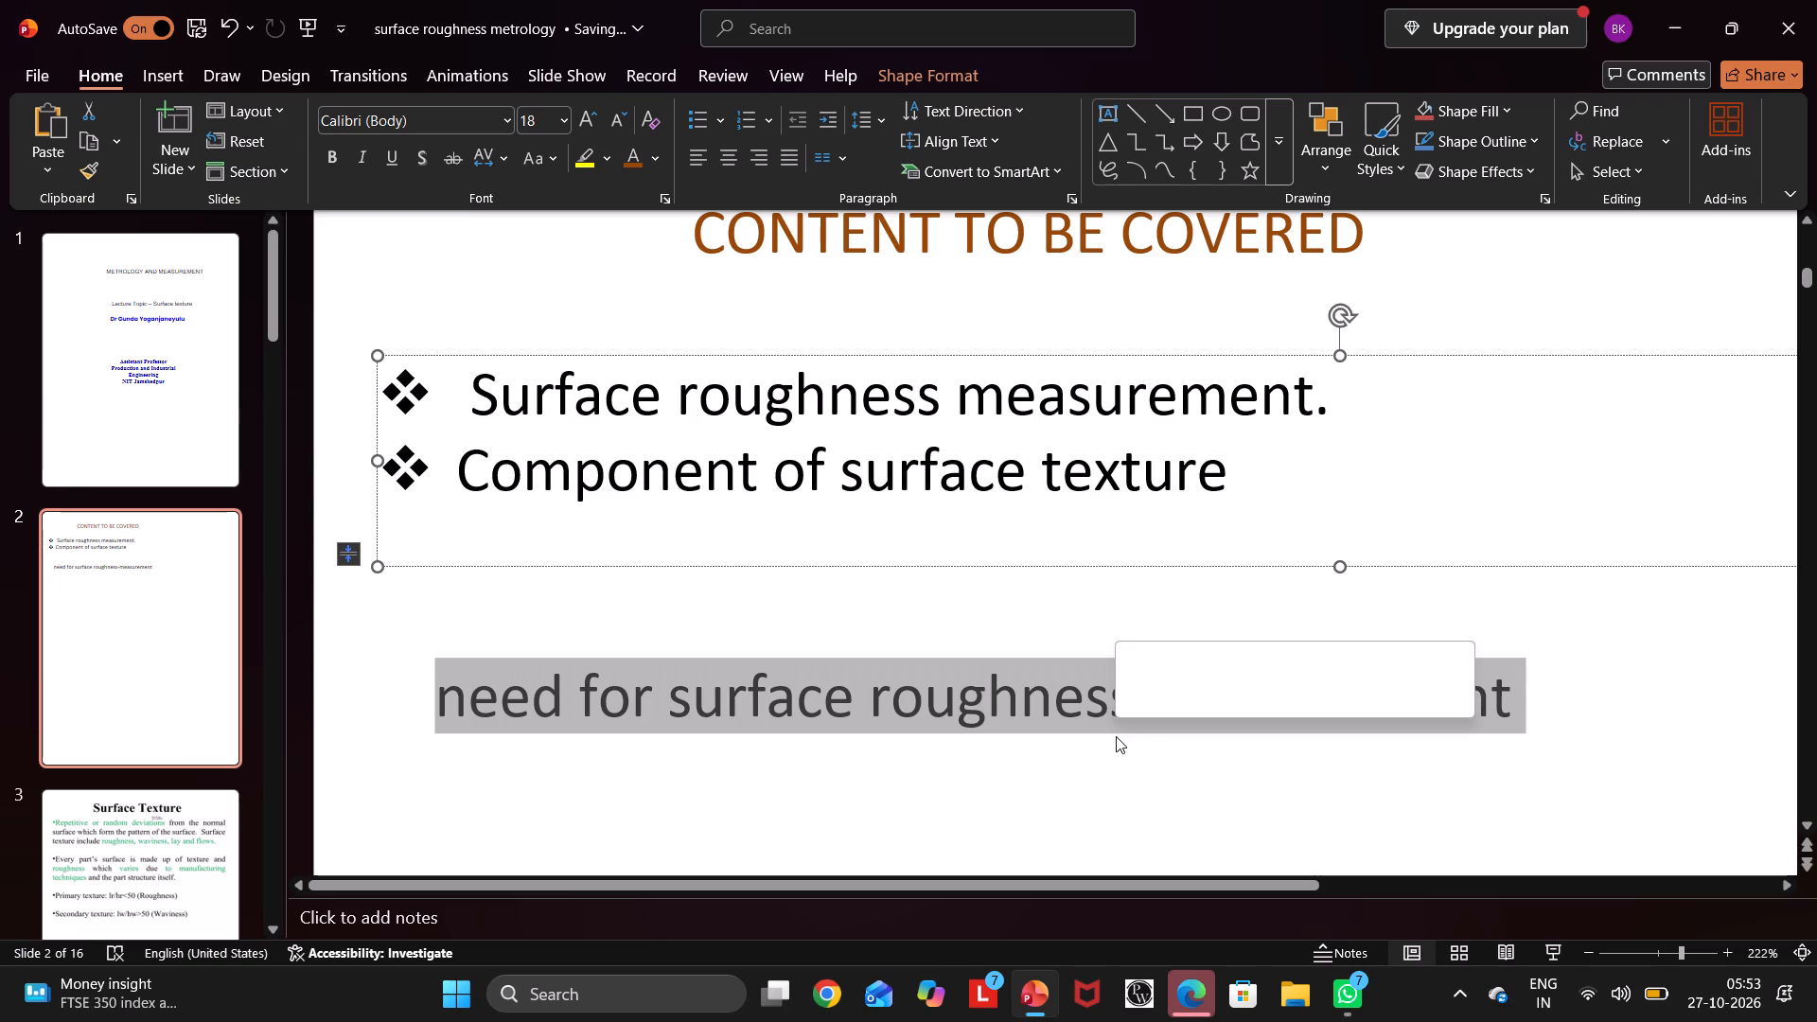
key("ctrl+c")
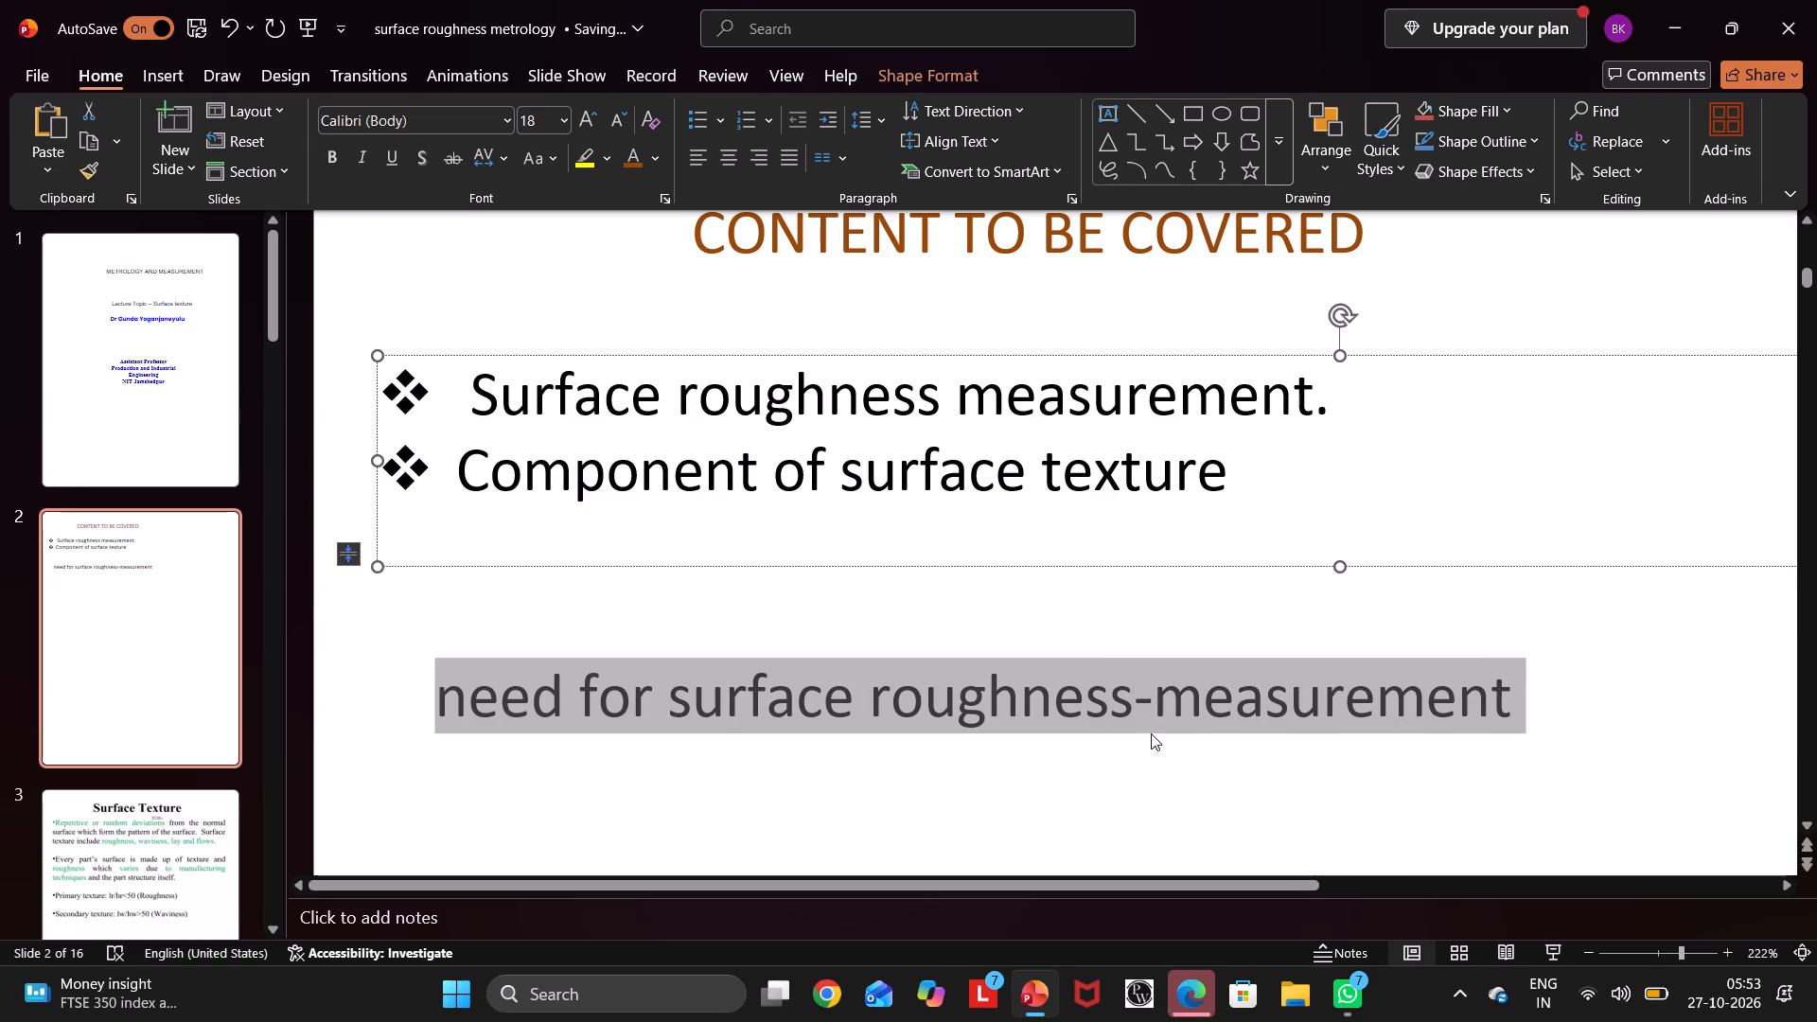
left_click(1247, 476)
key("Return")
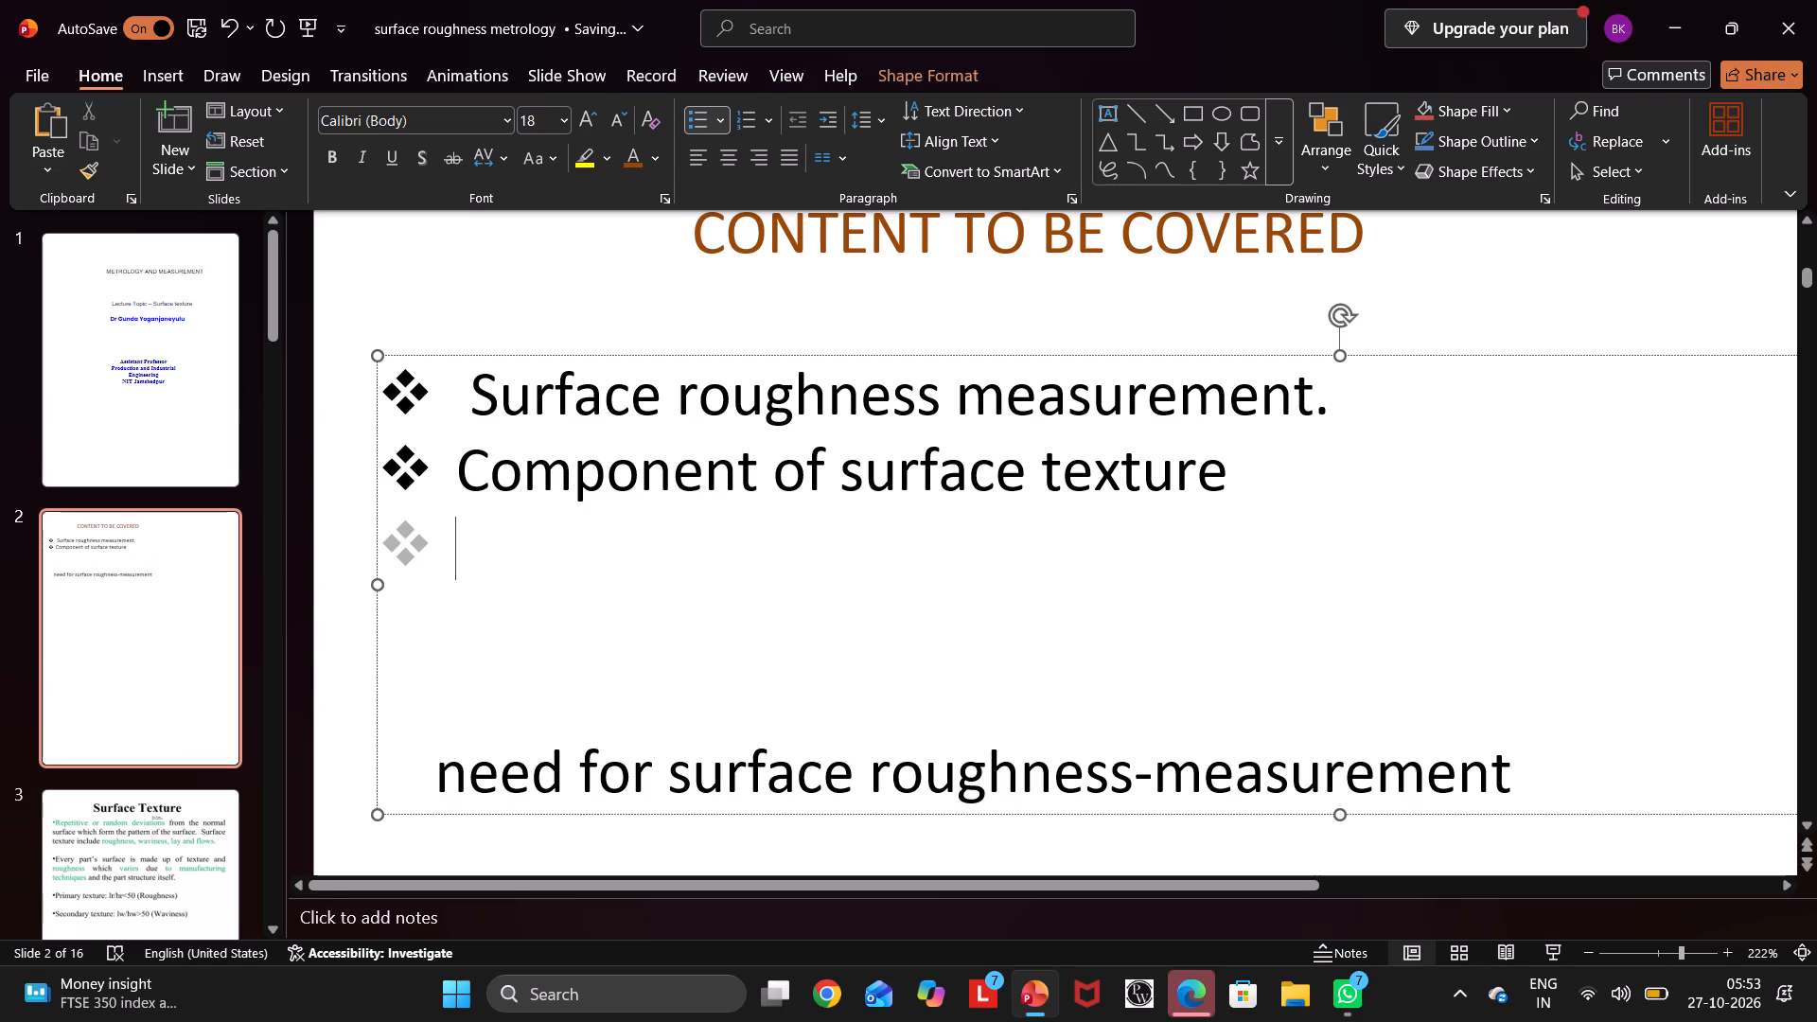
key("ctrl+v")
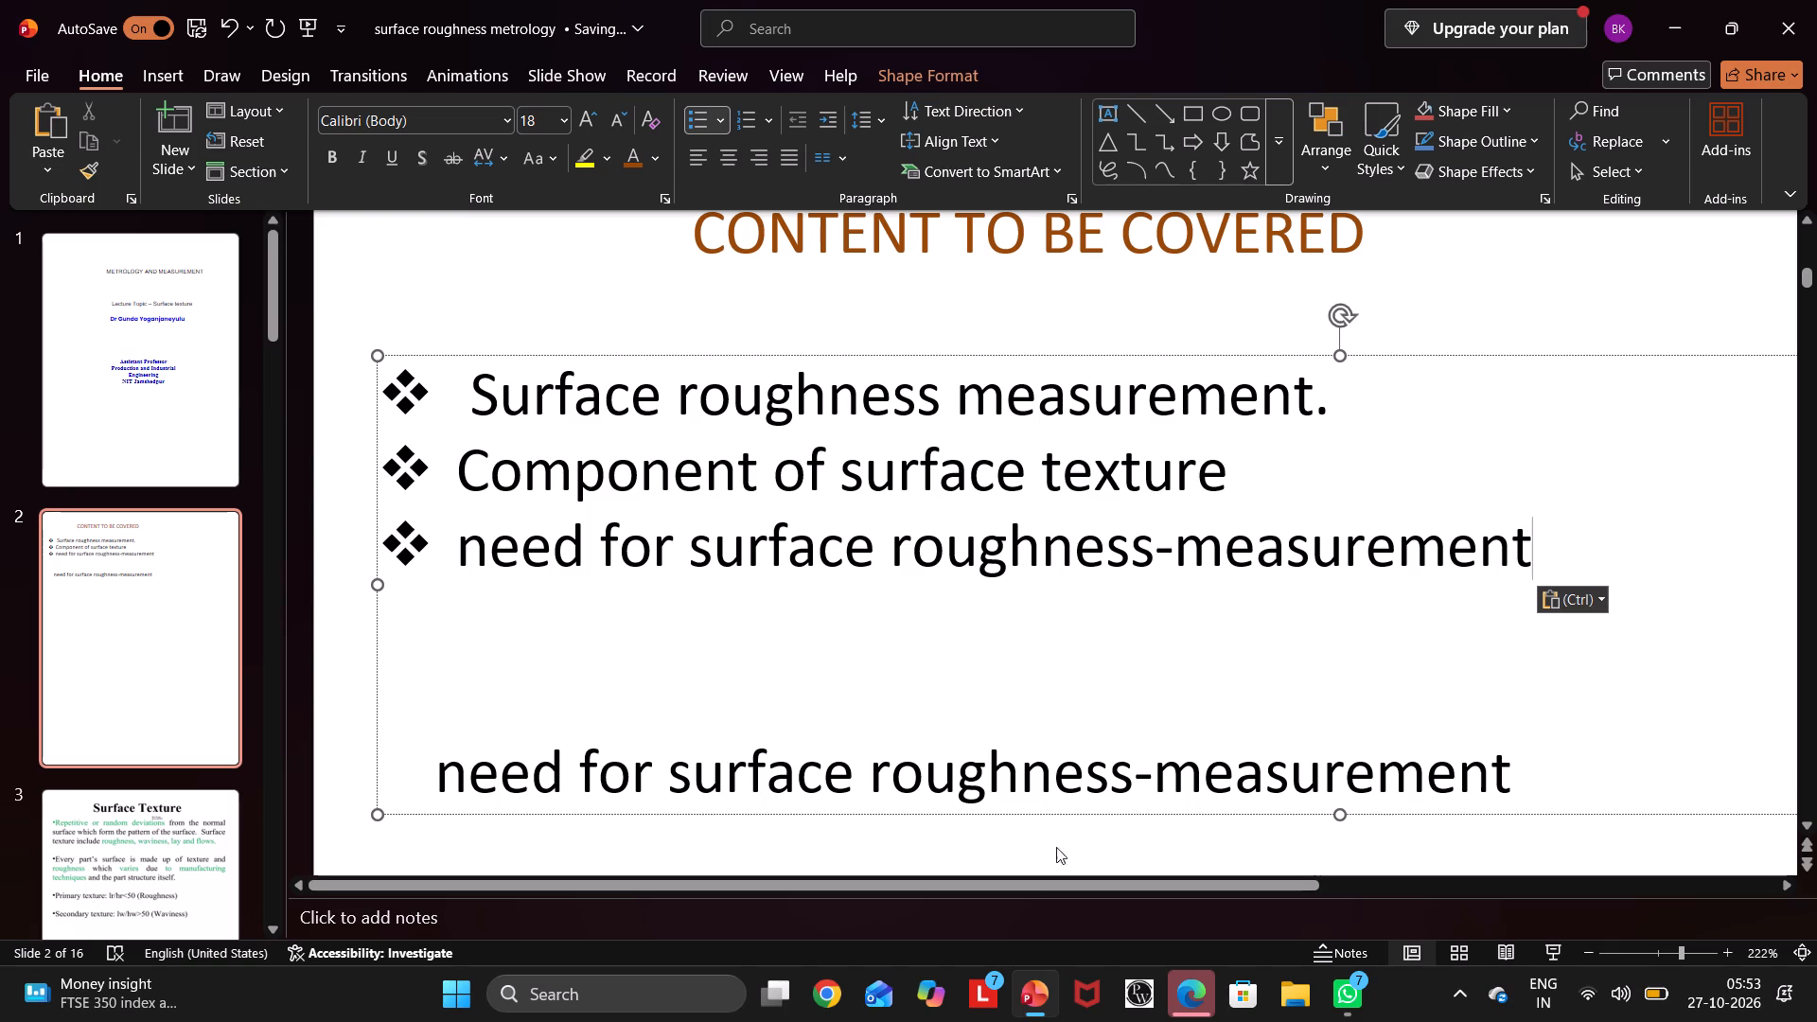
Delete the duplicate unbulleted line "need for surface roughness-measurement" below the list.
left_click_drag(1548, 763, 820, 767)
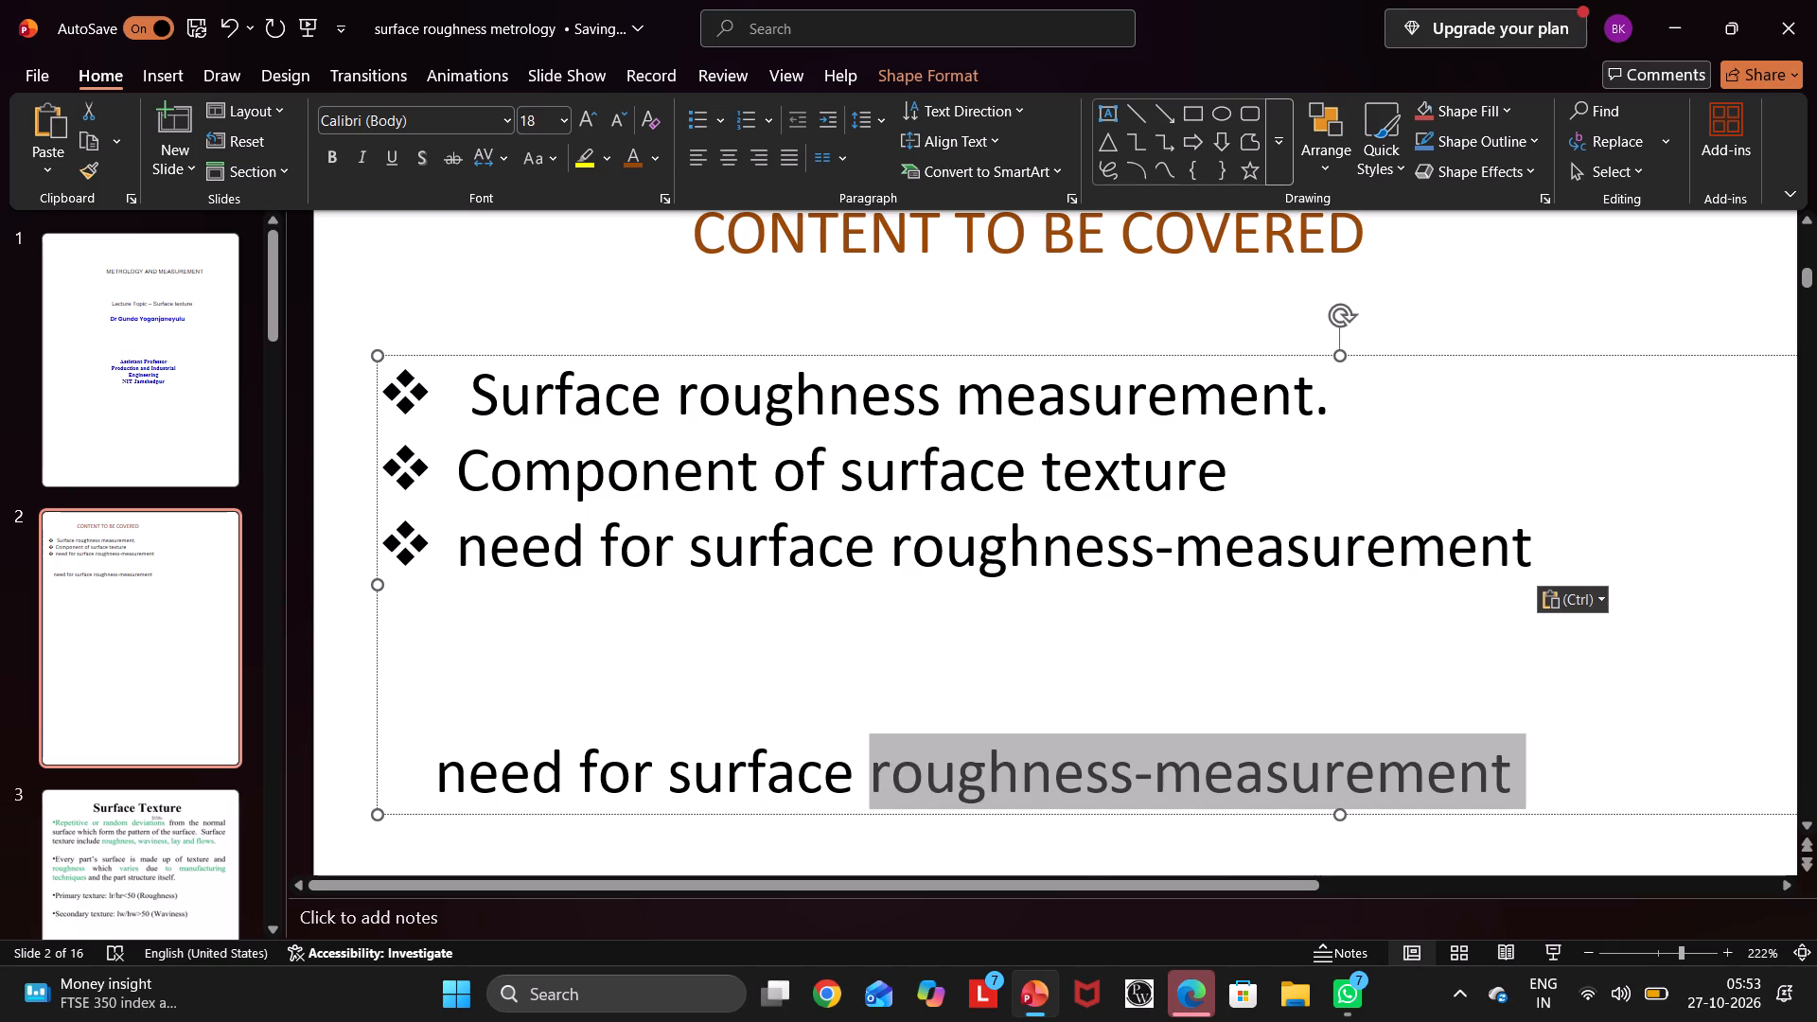
left_click_drag(820, 767, 485, 777)
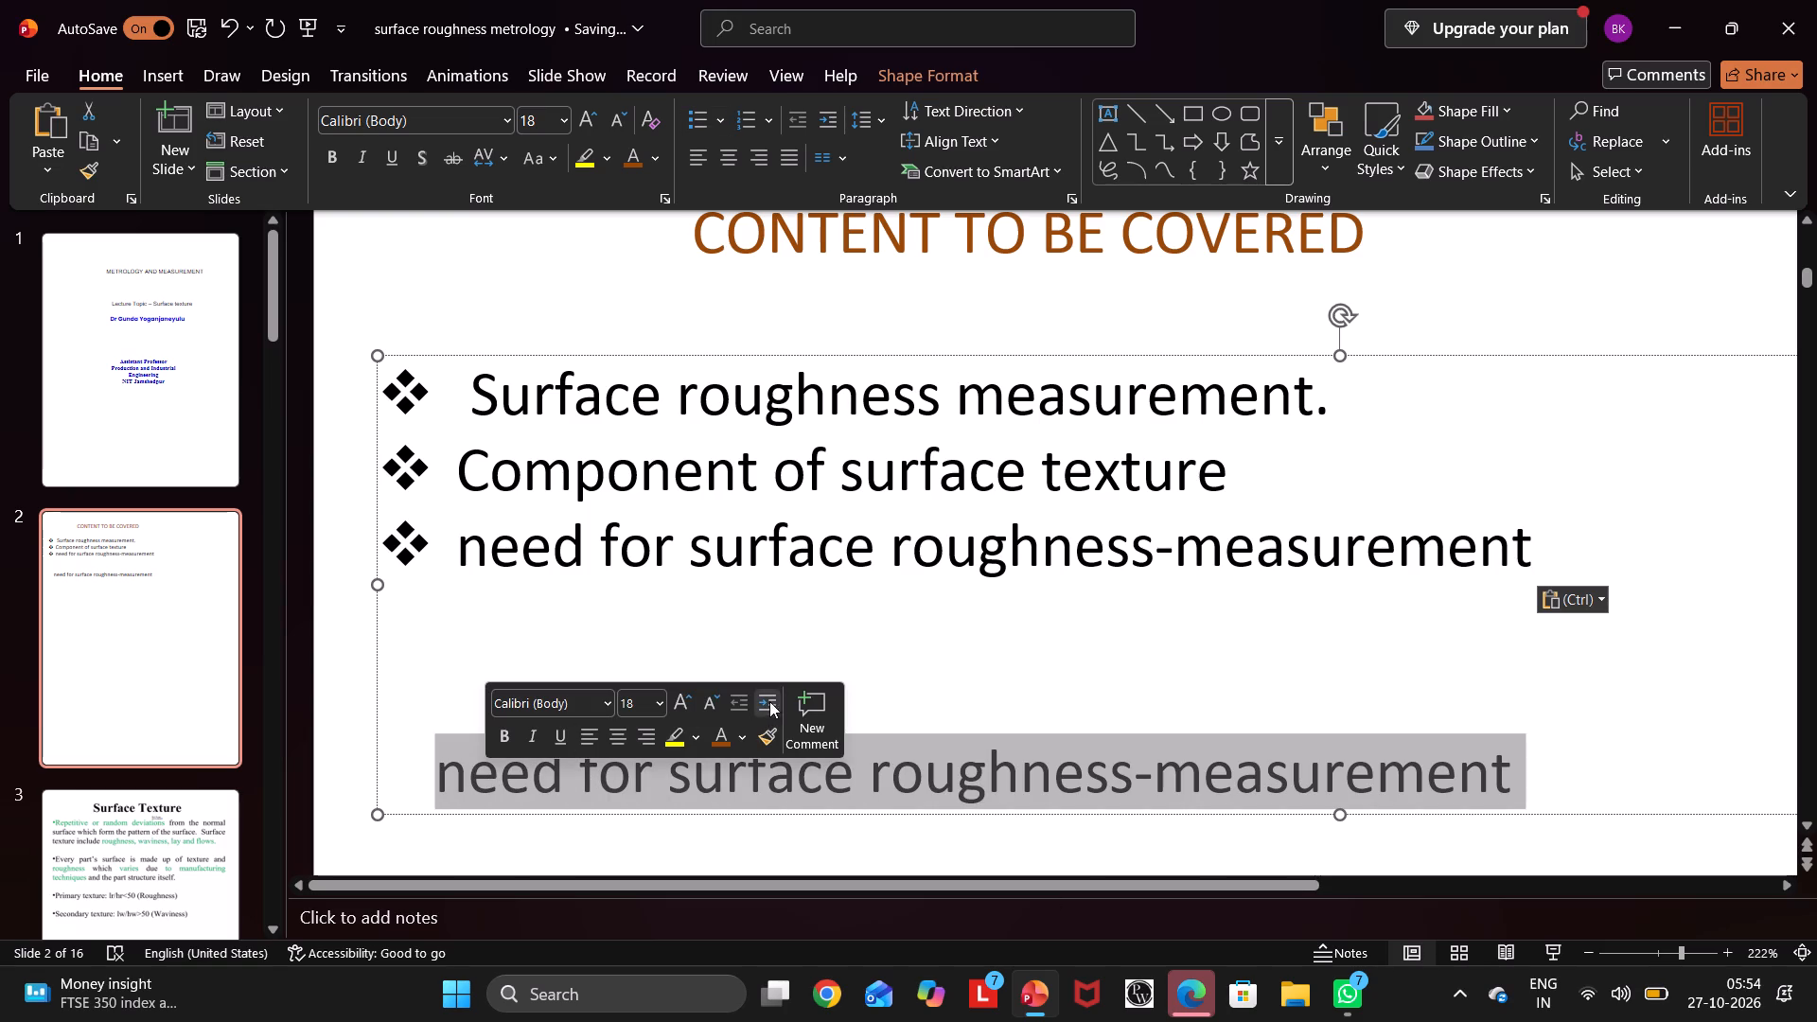
right_click(1598, 797)
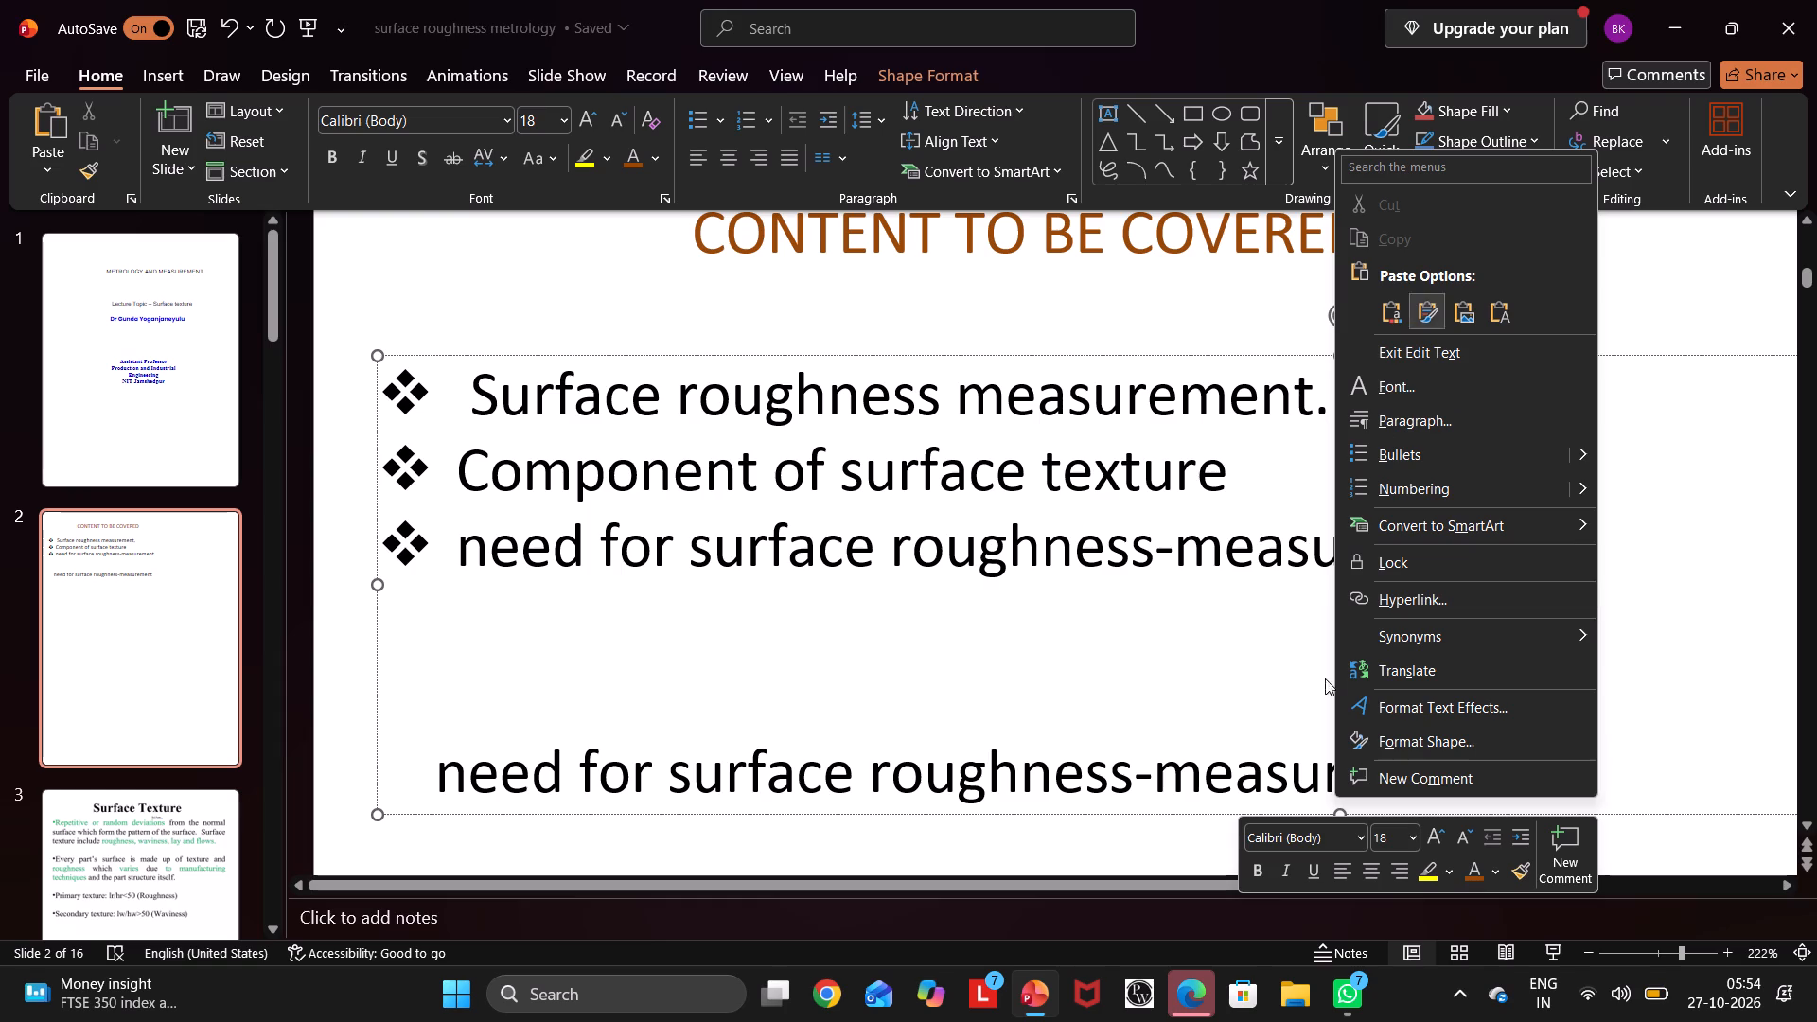
left_click(1252, 692)
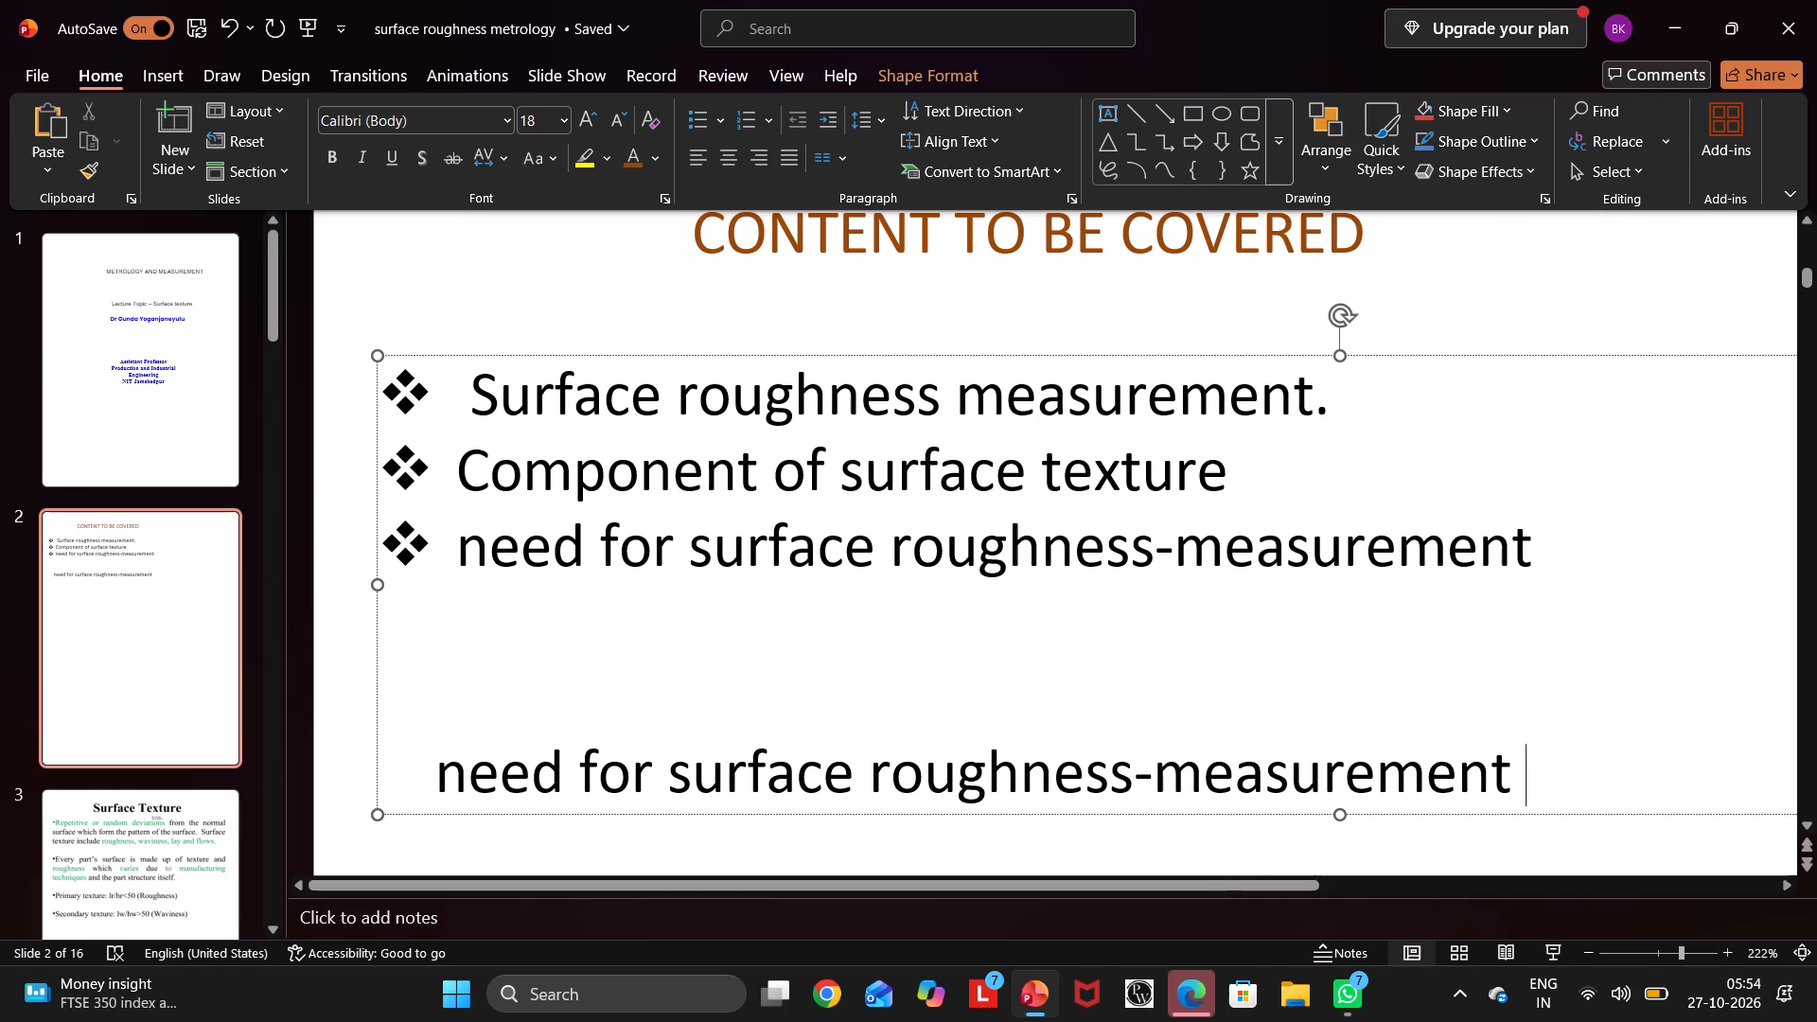
key("BackSpace")
key("BackSpace")
key("BackSpace")
key("BackSpace")
key("BackSpace")
key("BackSpace")
key("BackSpace")
key("BackSpace")
key("BackSpace")
key("BackSpace")
key("BackSpace")
key("BackSpace")
key("BackSpace")
key("BackSpace")
key("BackSpace")
key("BackSpace")
key("BackSpace")
key("BackSpace")
key("BackSpace")
key("BackSpace")
key("BackSpace")
key("BackSpace")
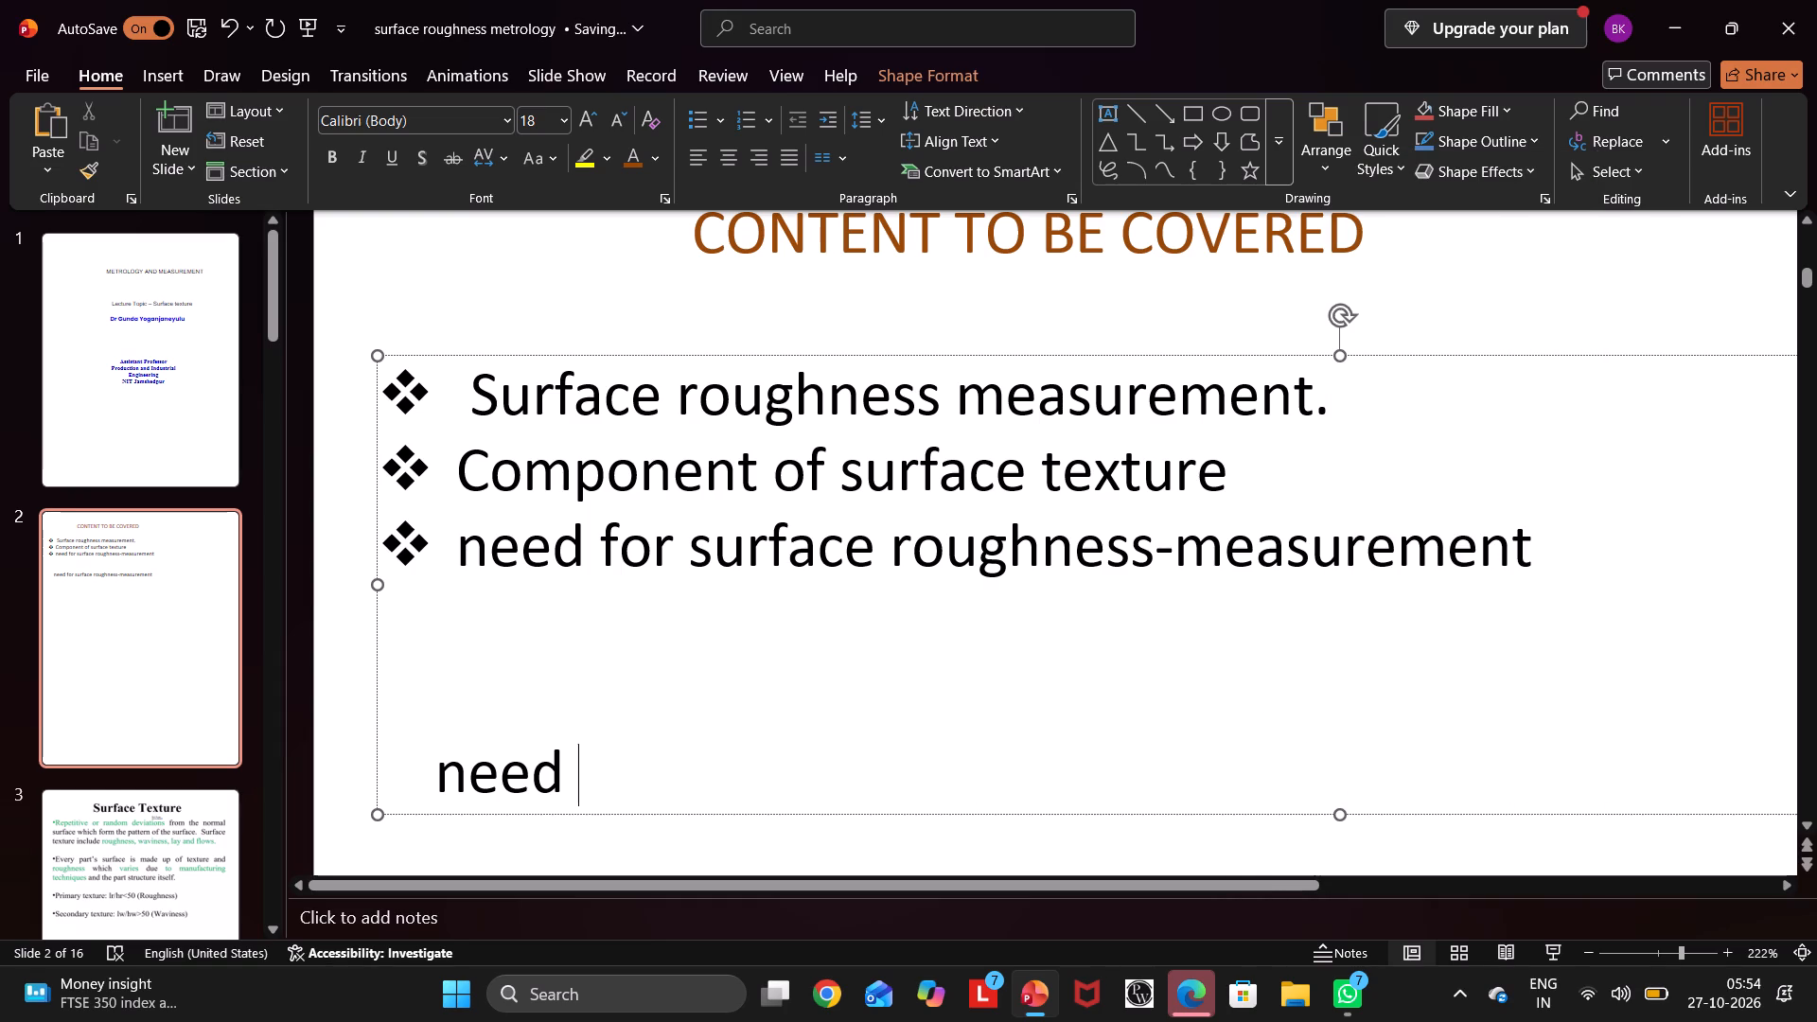
key("BackSpace")
key("BackSpace")
key("BackSpace")
key("BackSpace")
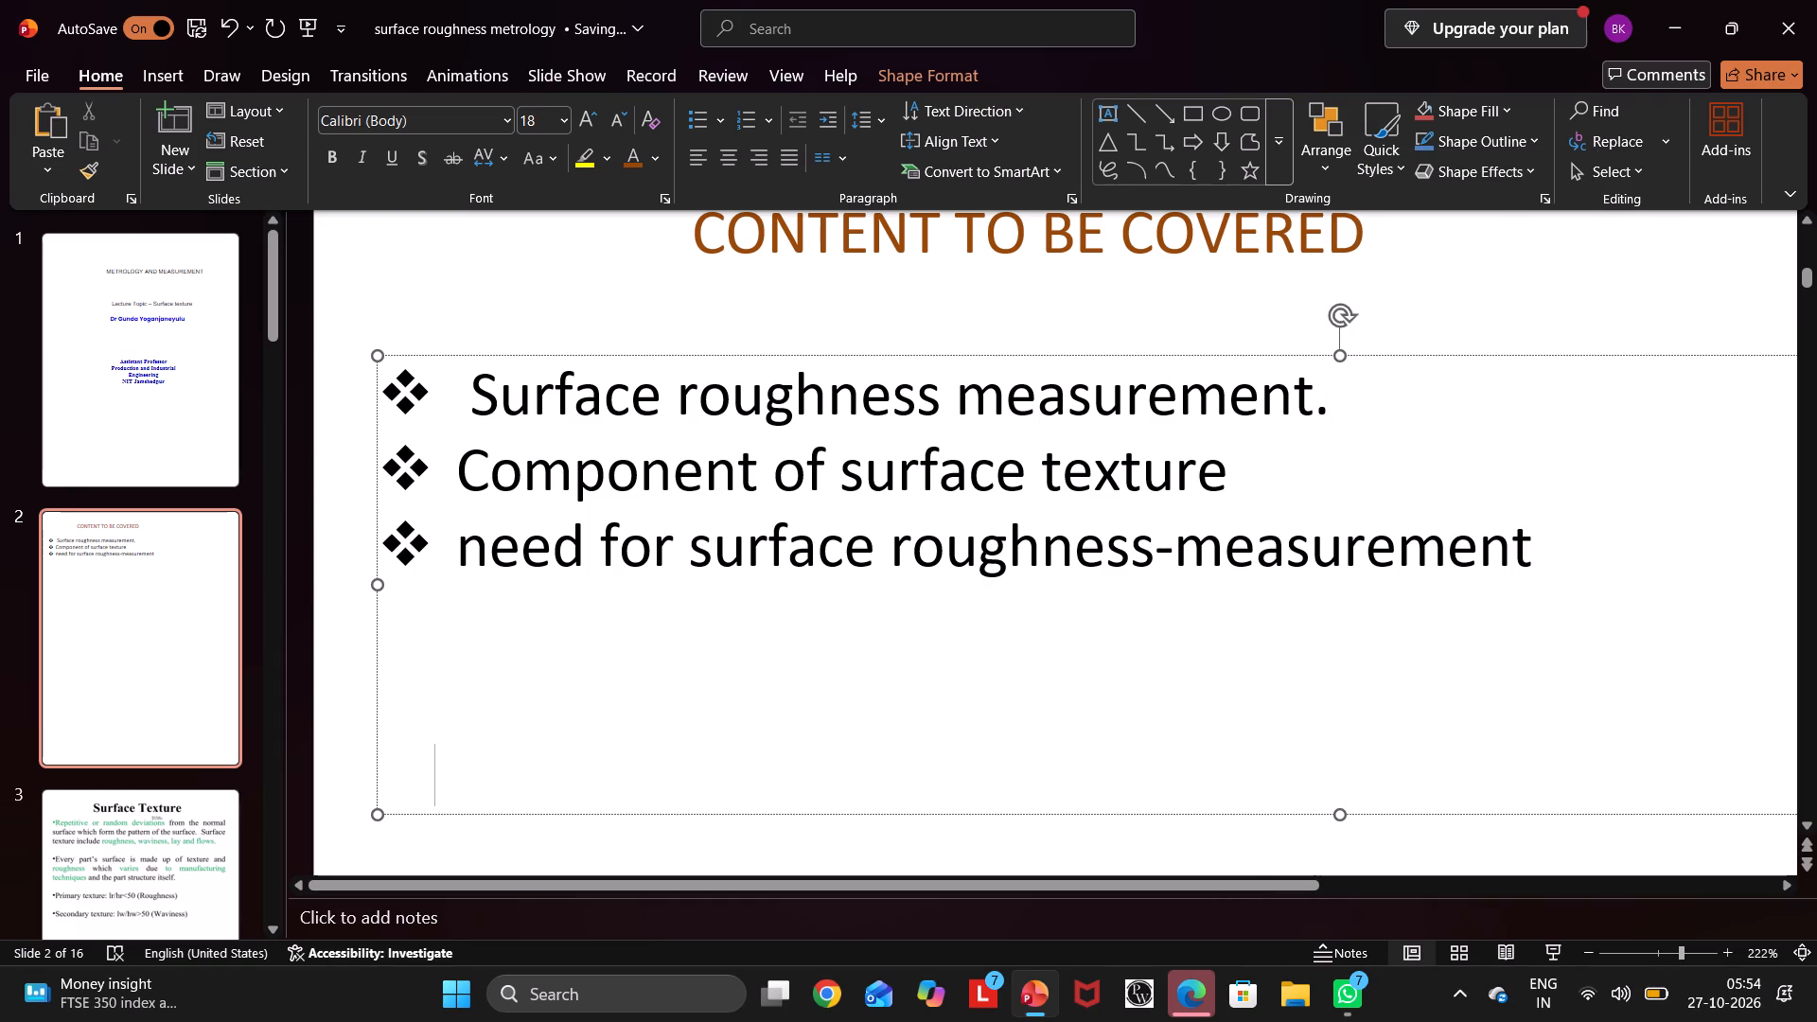
Remove the diamond bullet from the empty line below the three topics.
left_click_drag(430, 395, 386, 396)
left_click(923, 666)
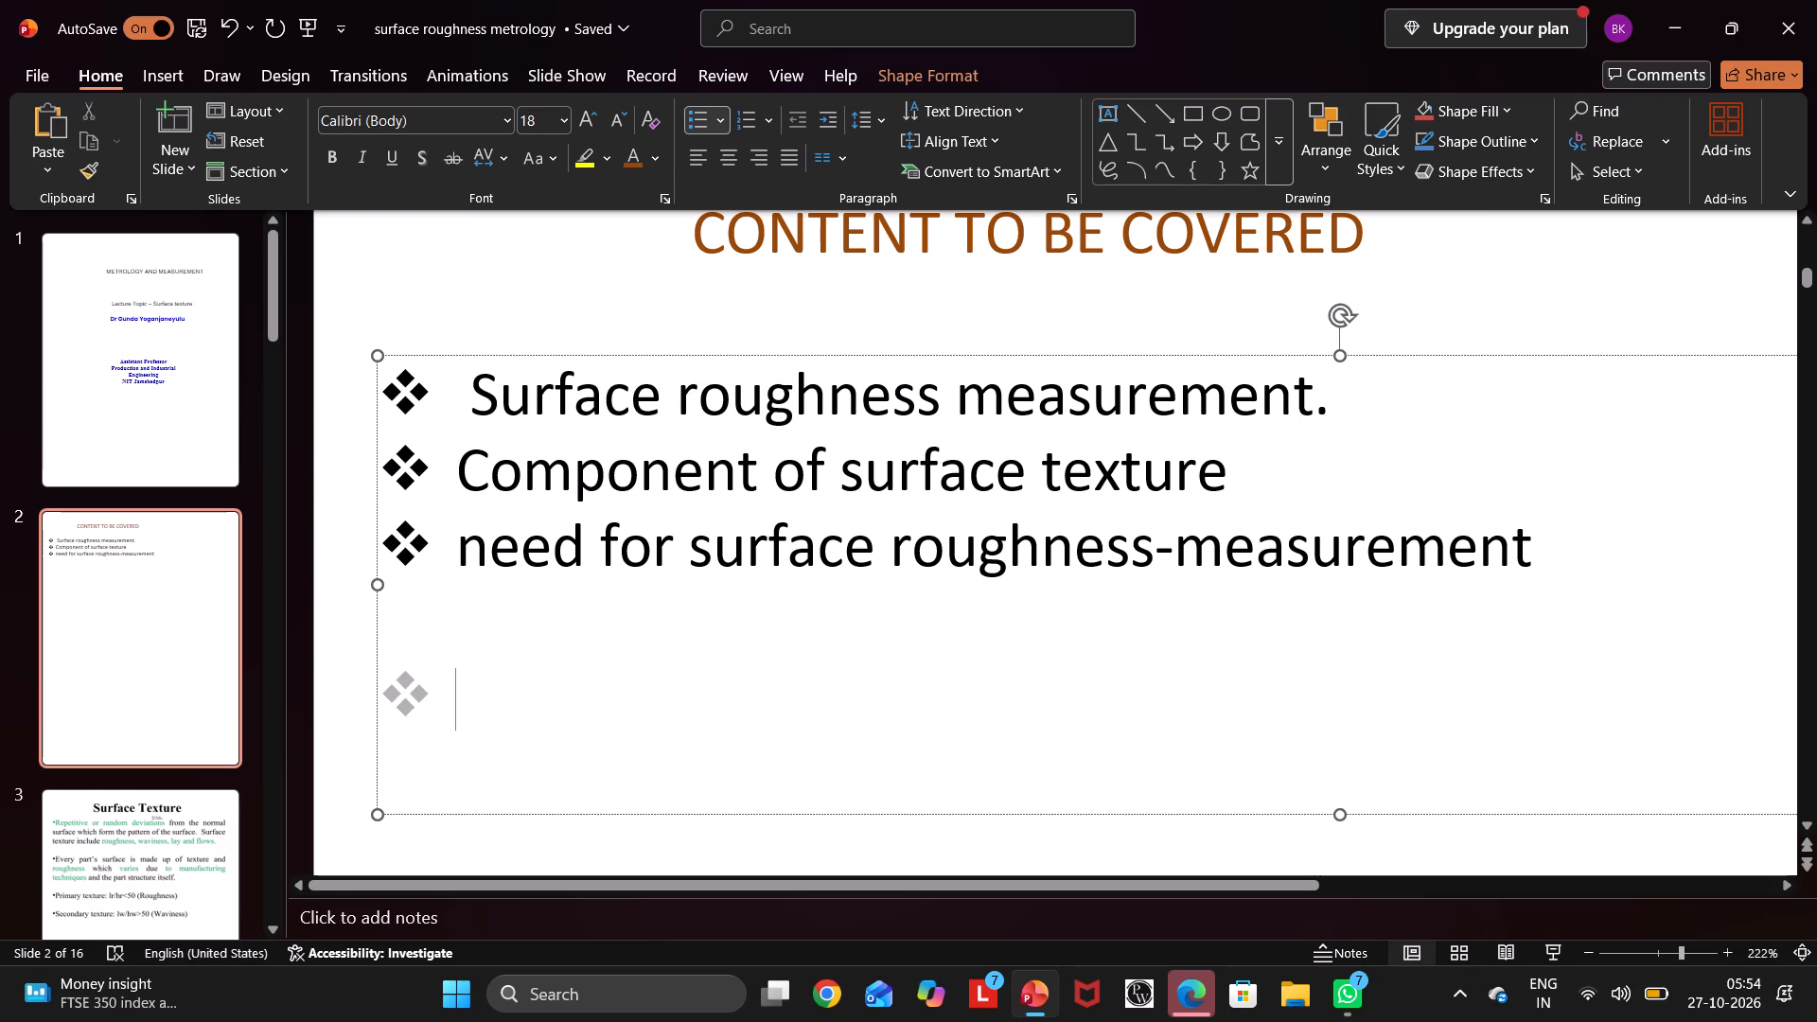
key("BackSpace")
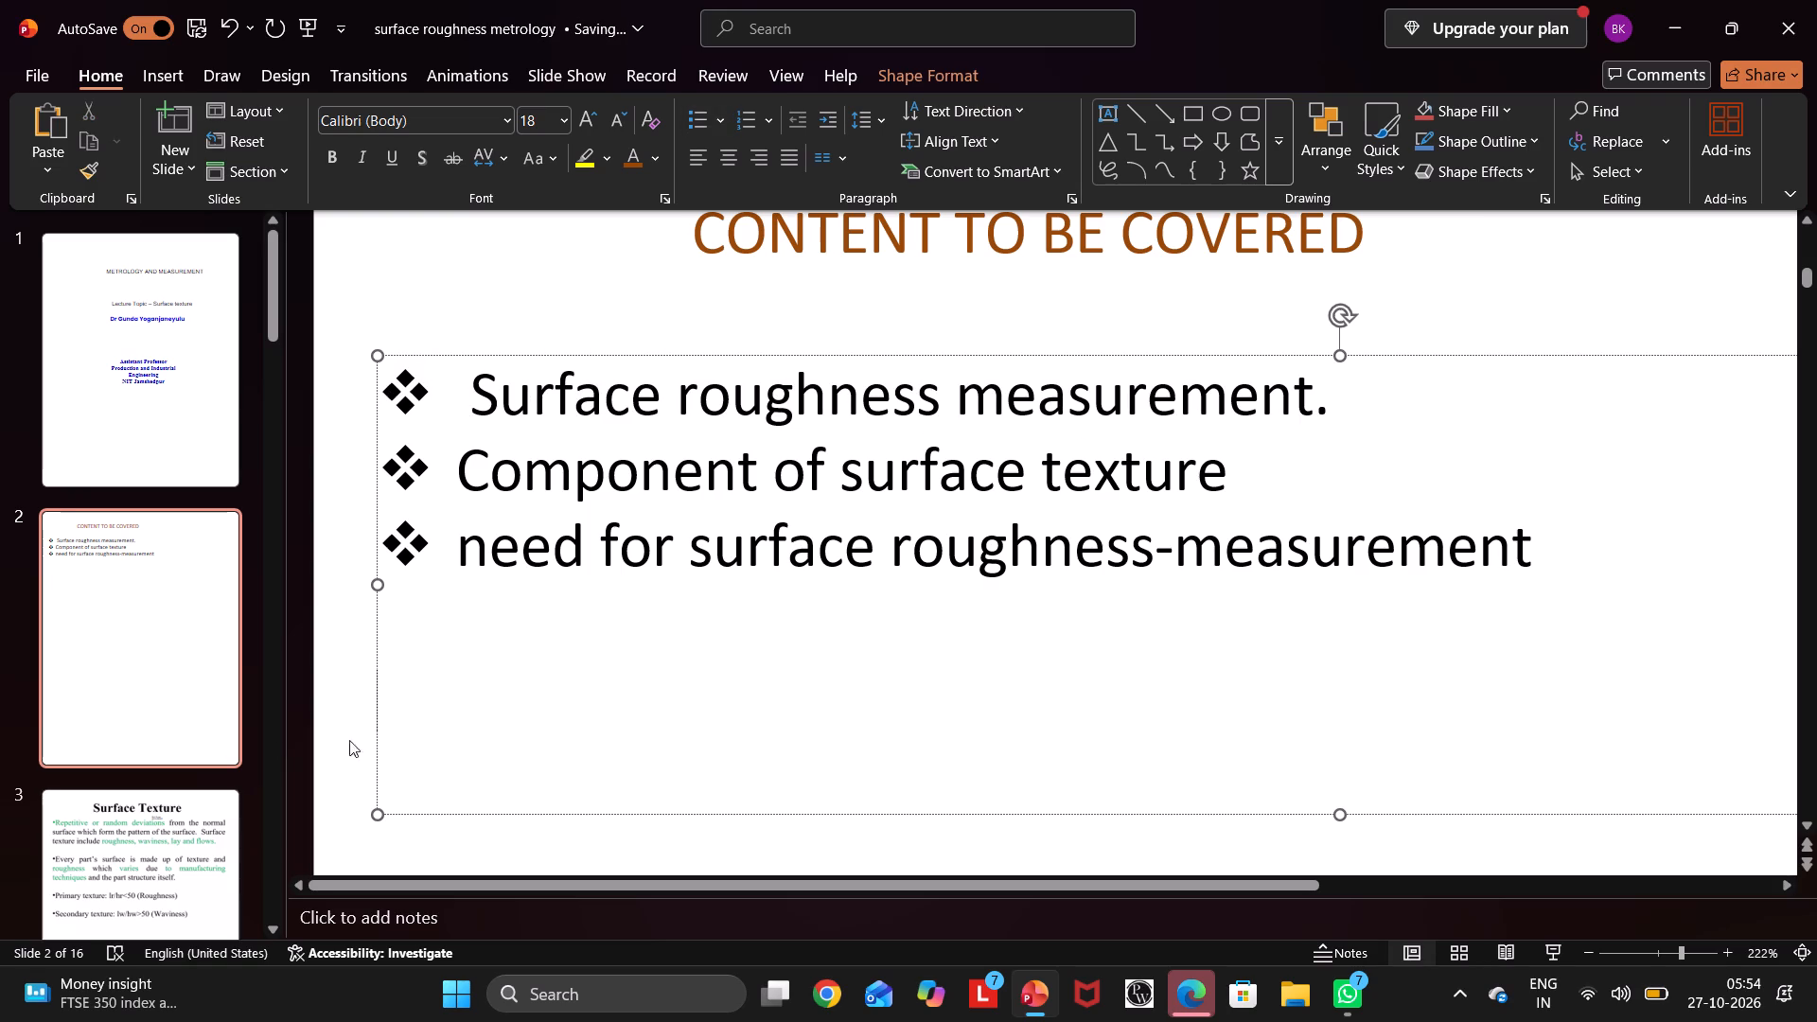
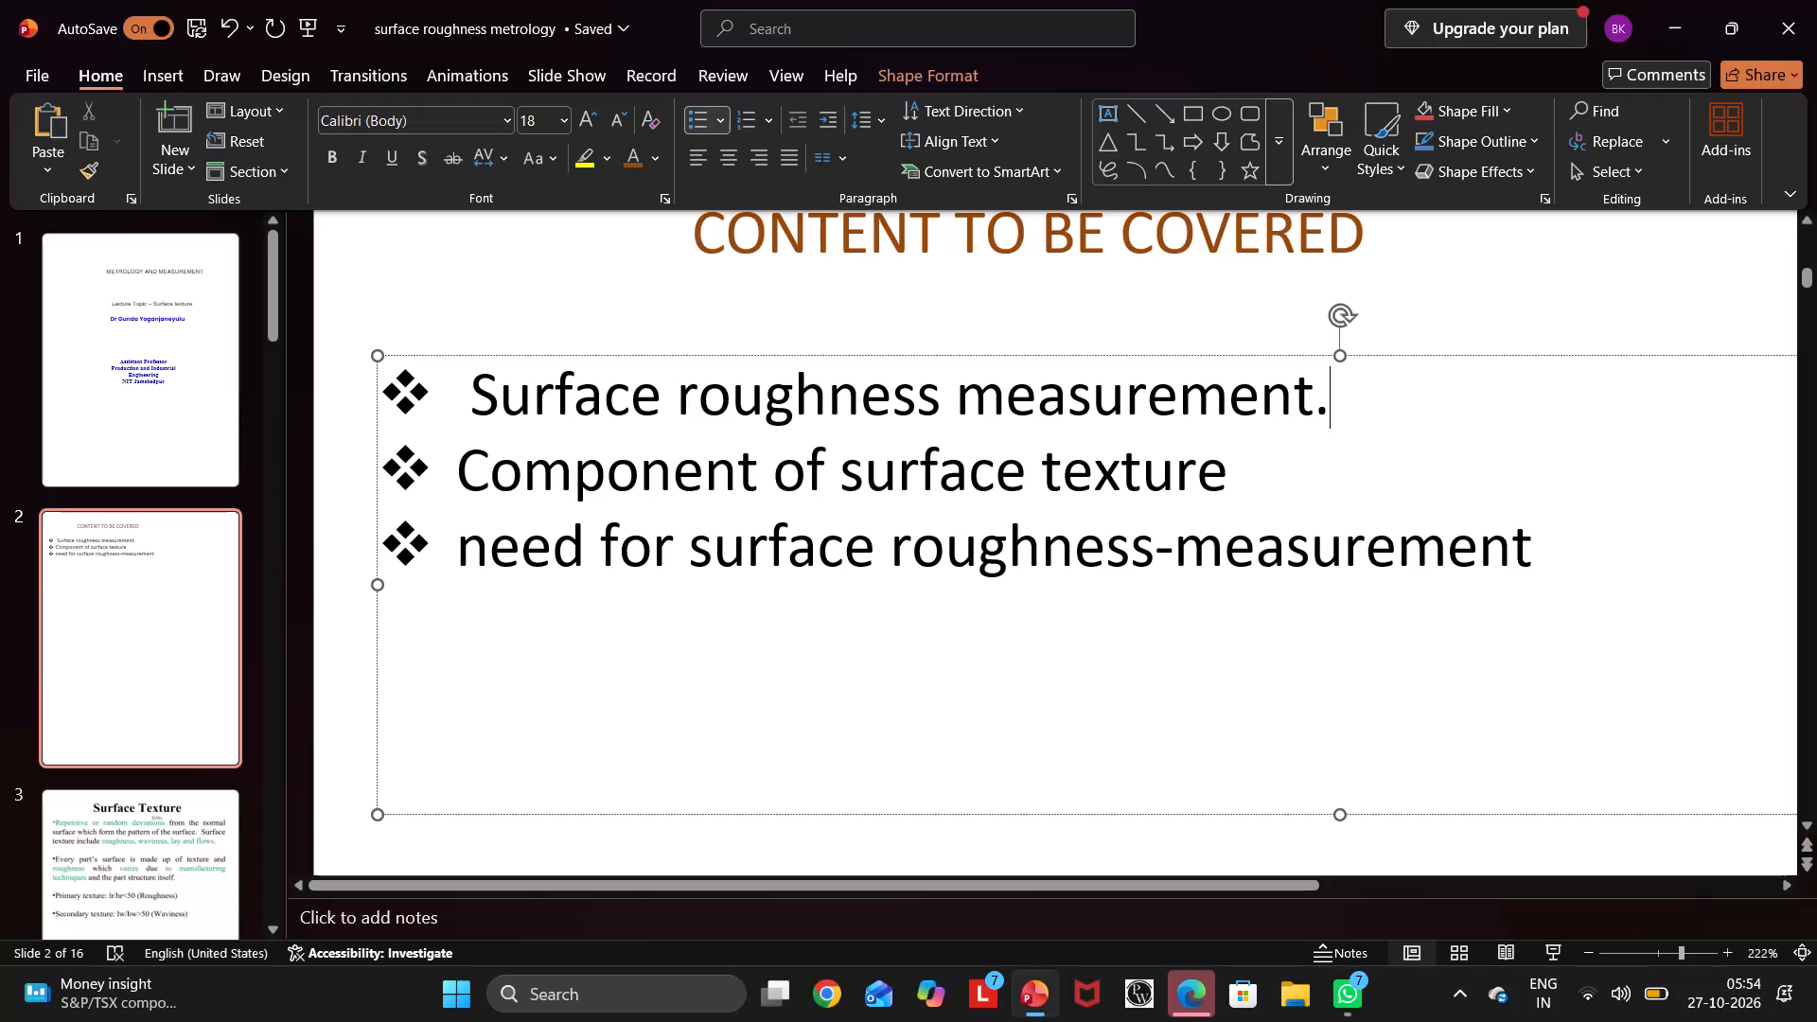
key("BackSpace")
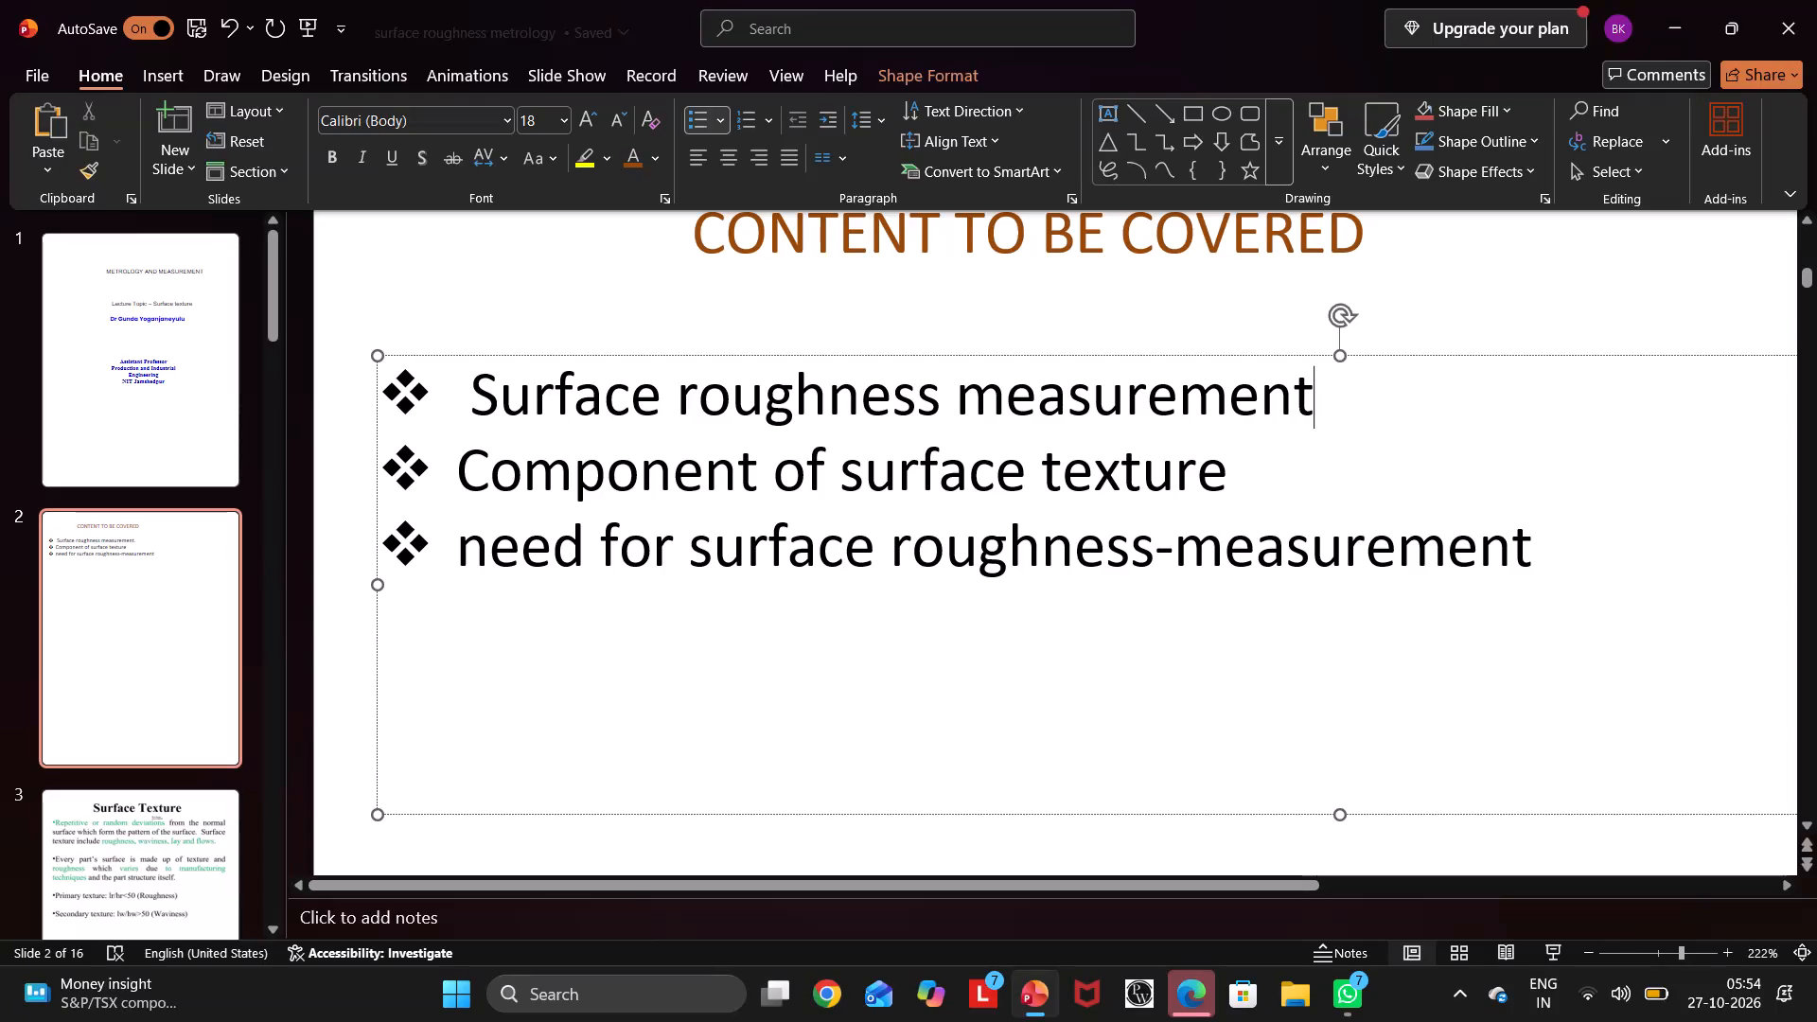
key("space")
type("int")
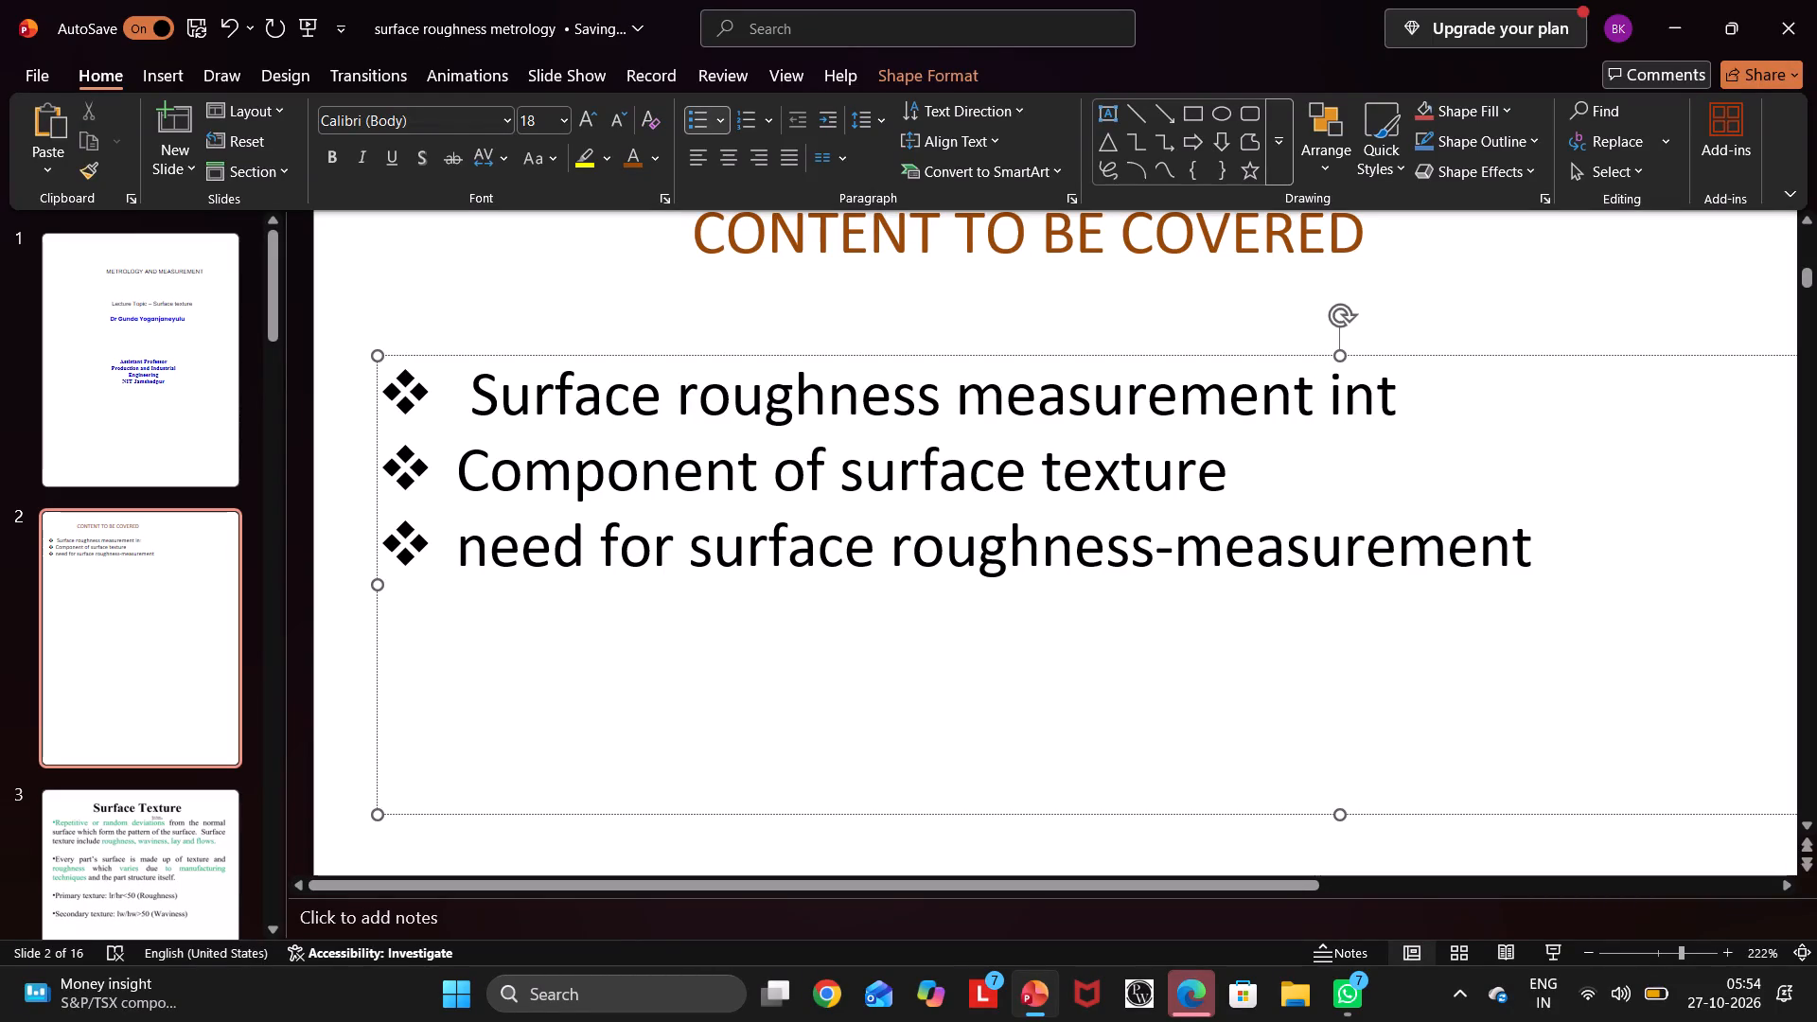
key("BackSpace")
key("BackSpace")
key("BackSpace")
Reword the first bullet on slide 2 to "Introduction of surface roughness measurement", with a lowercase "s" in "surface".
left_click(463, 394)
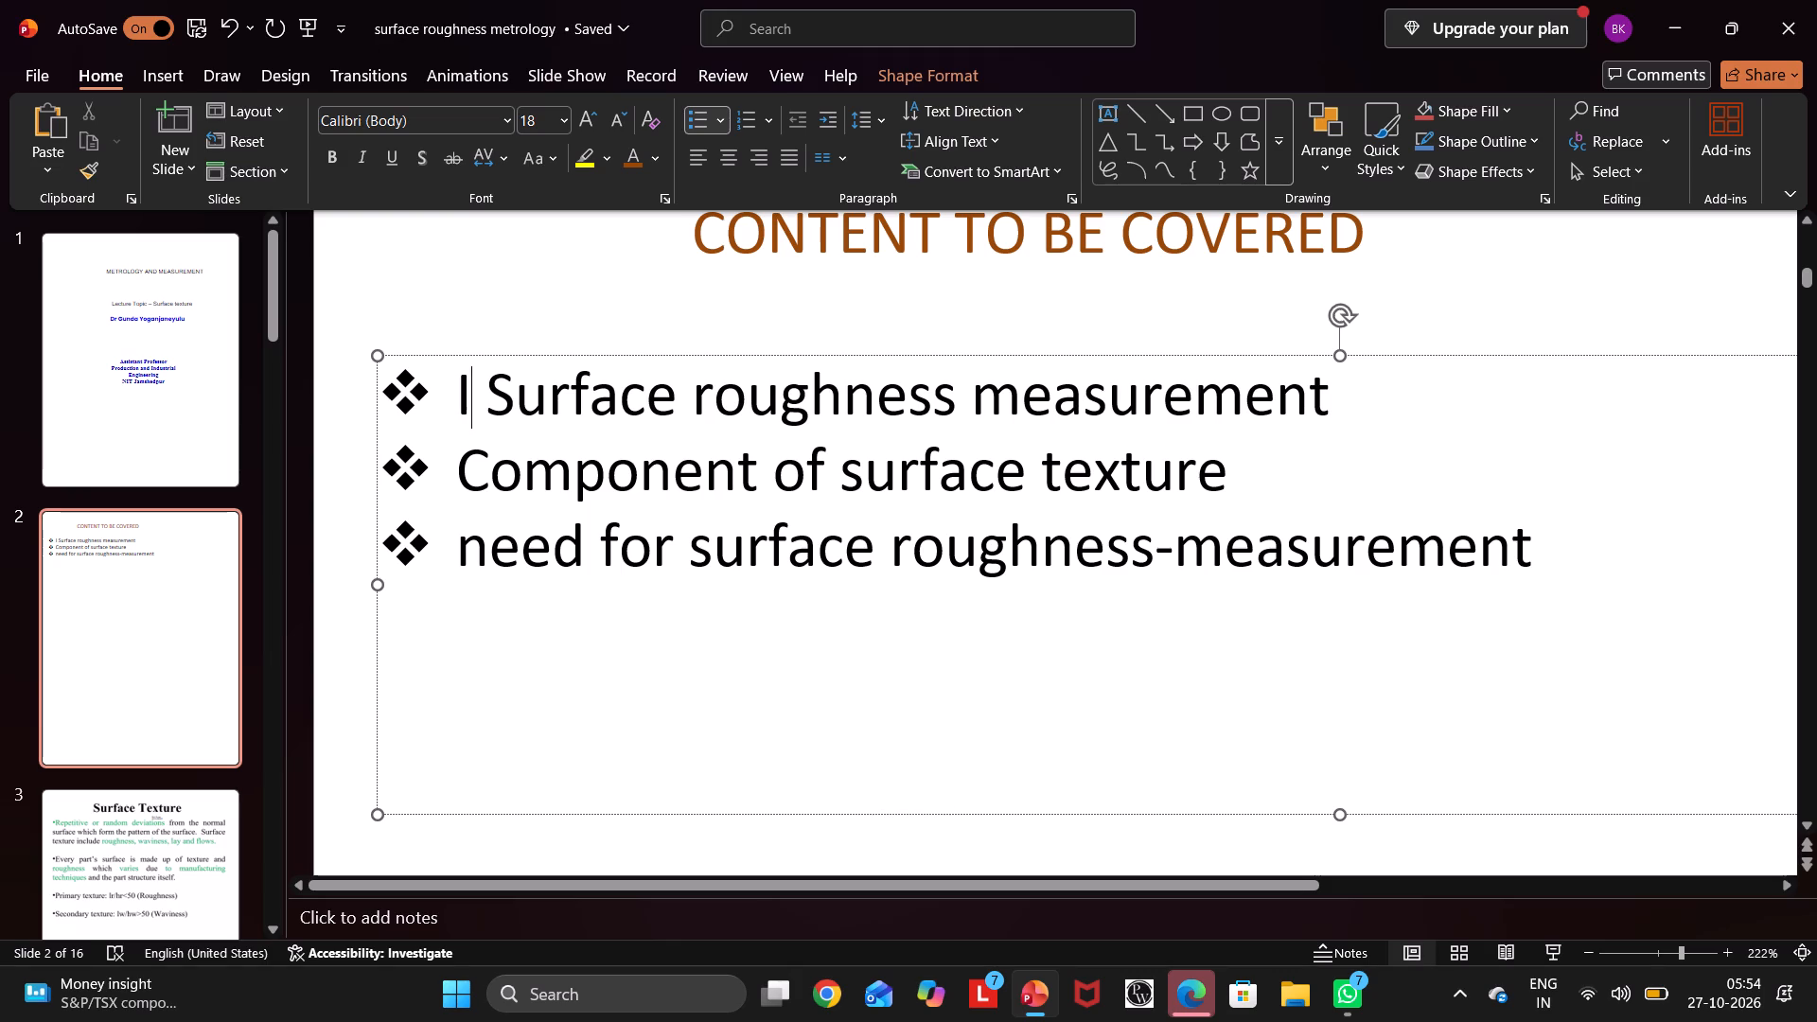
type("ntro")
type("duction")
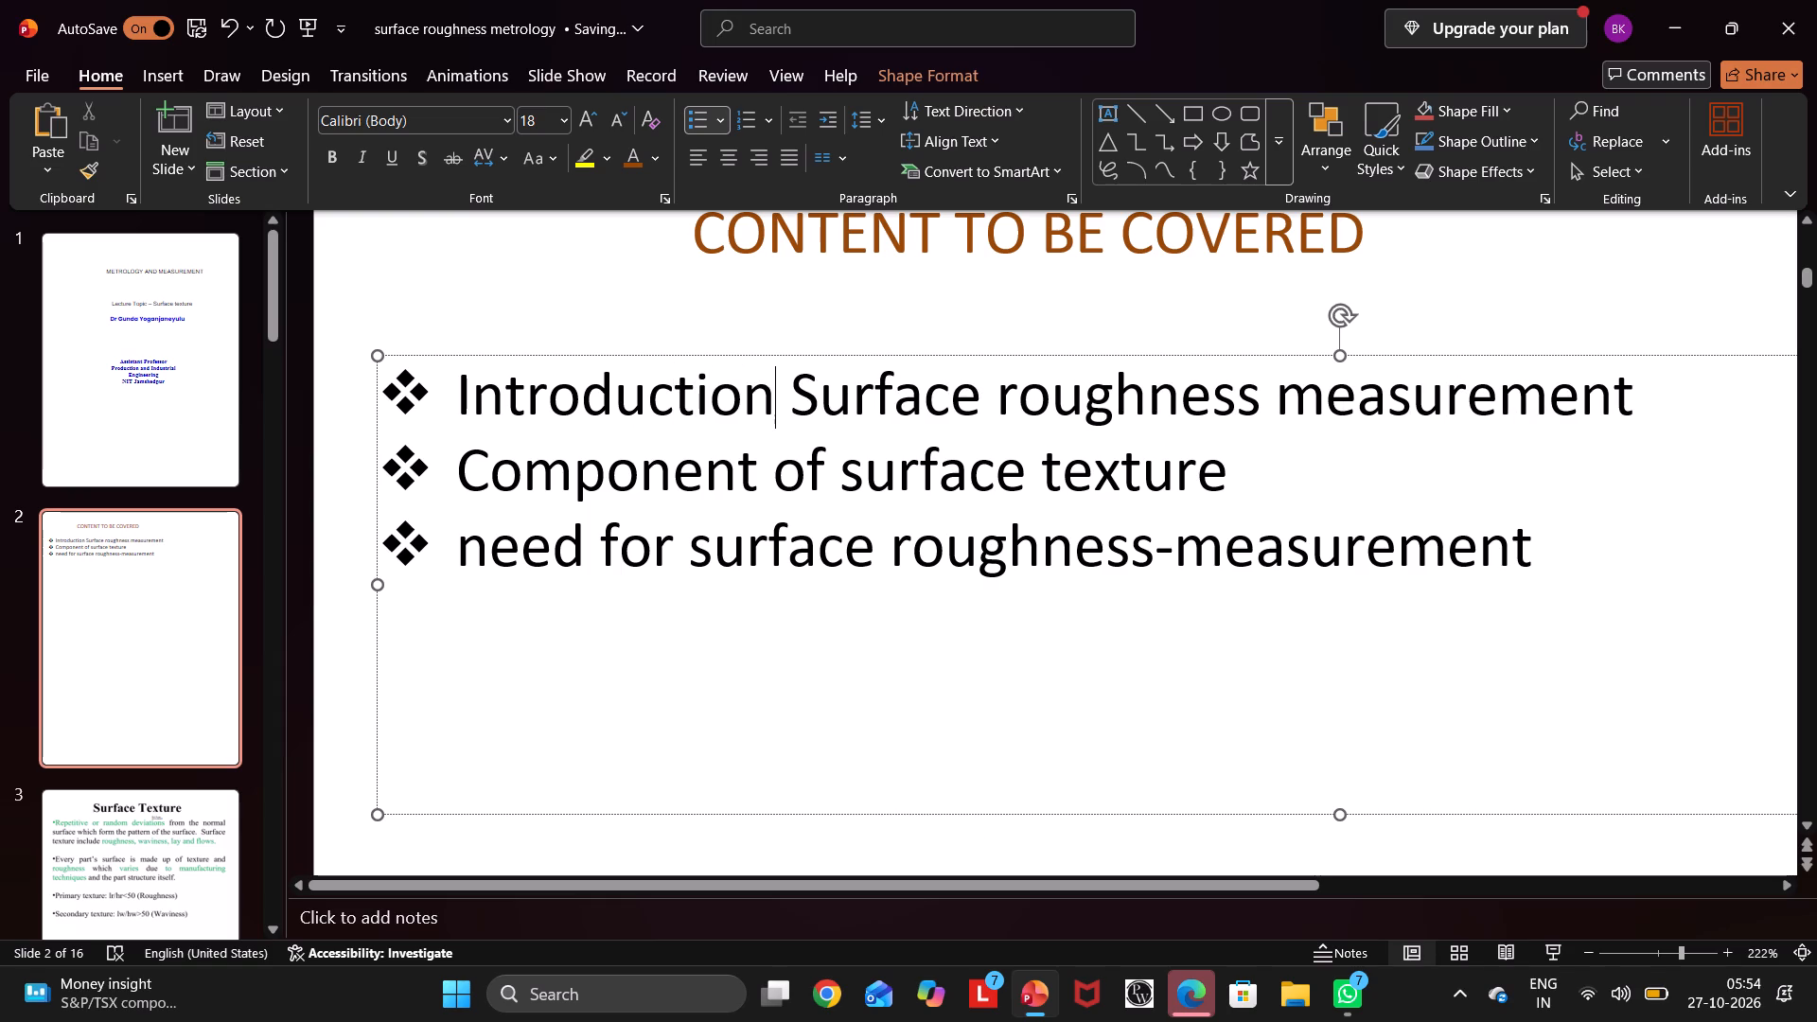
key("space")
type("of")
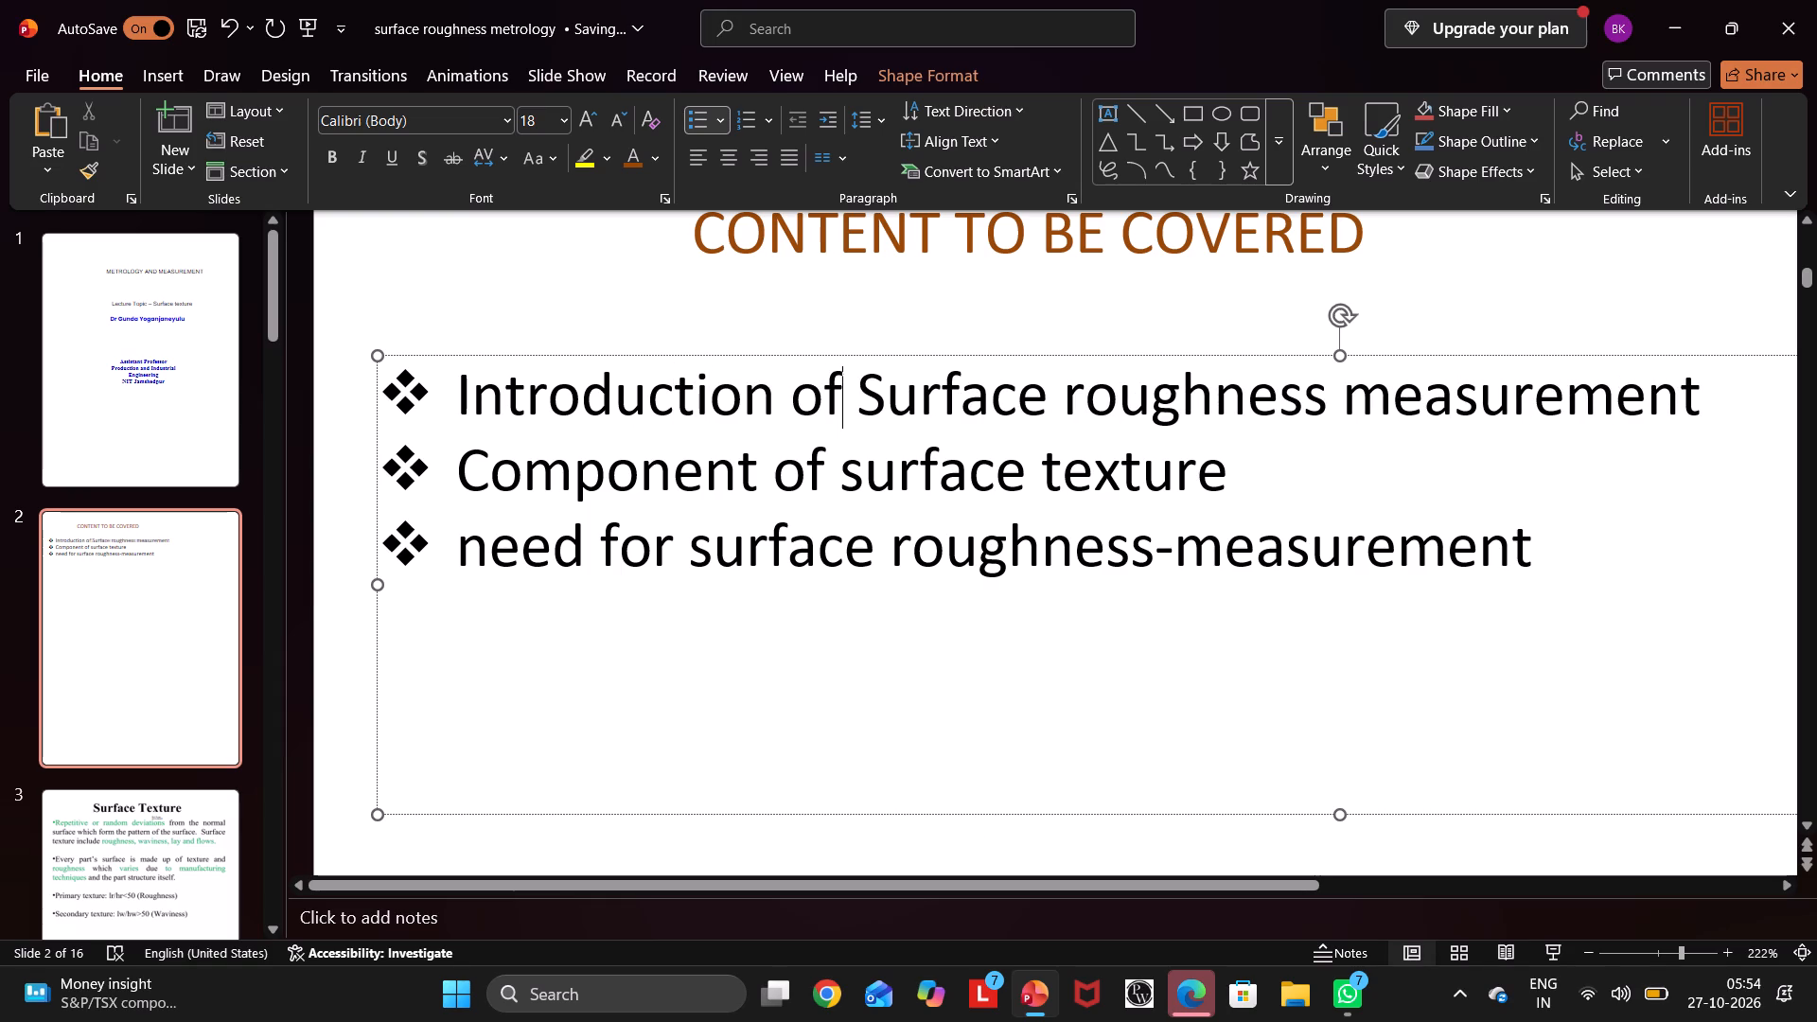
left_click(882, 389)
key("BackSpace")
key("s")
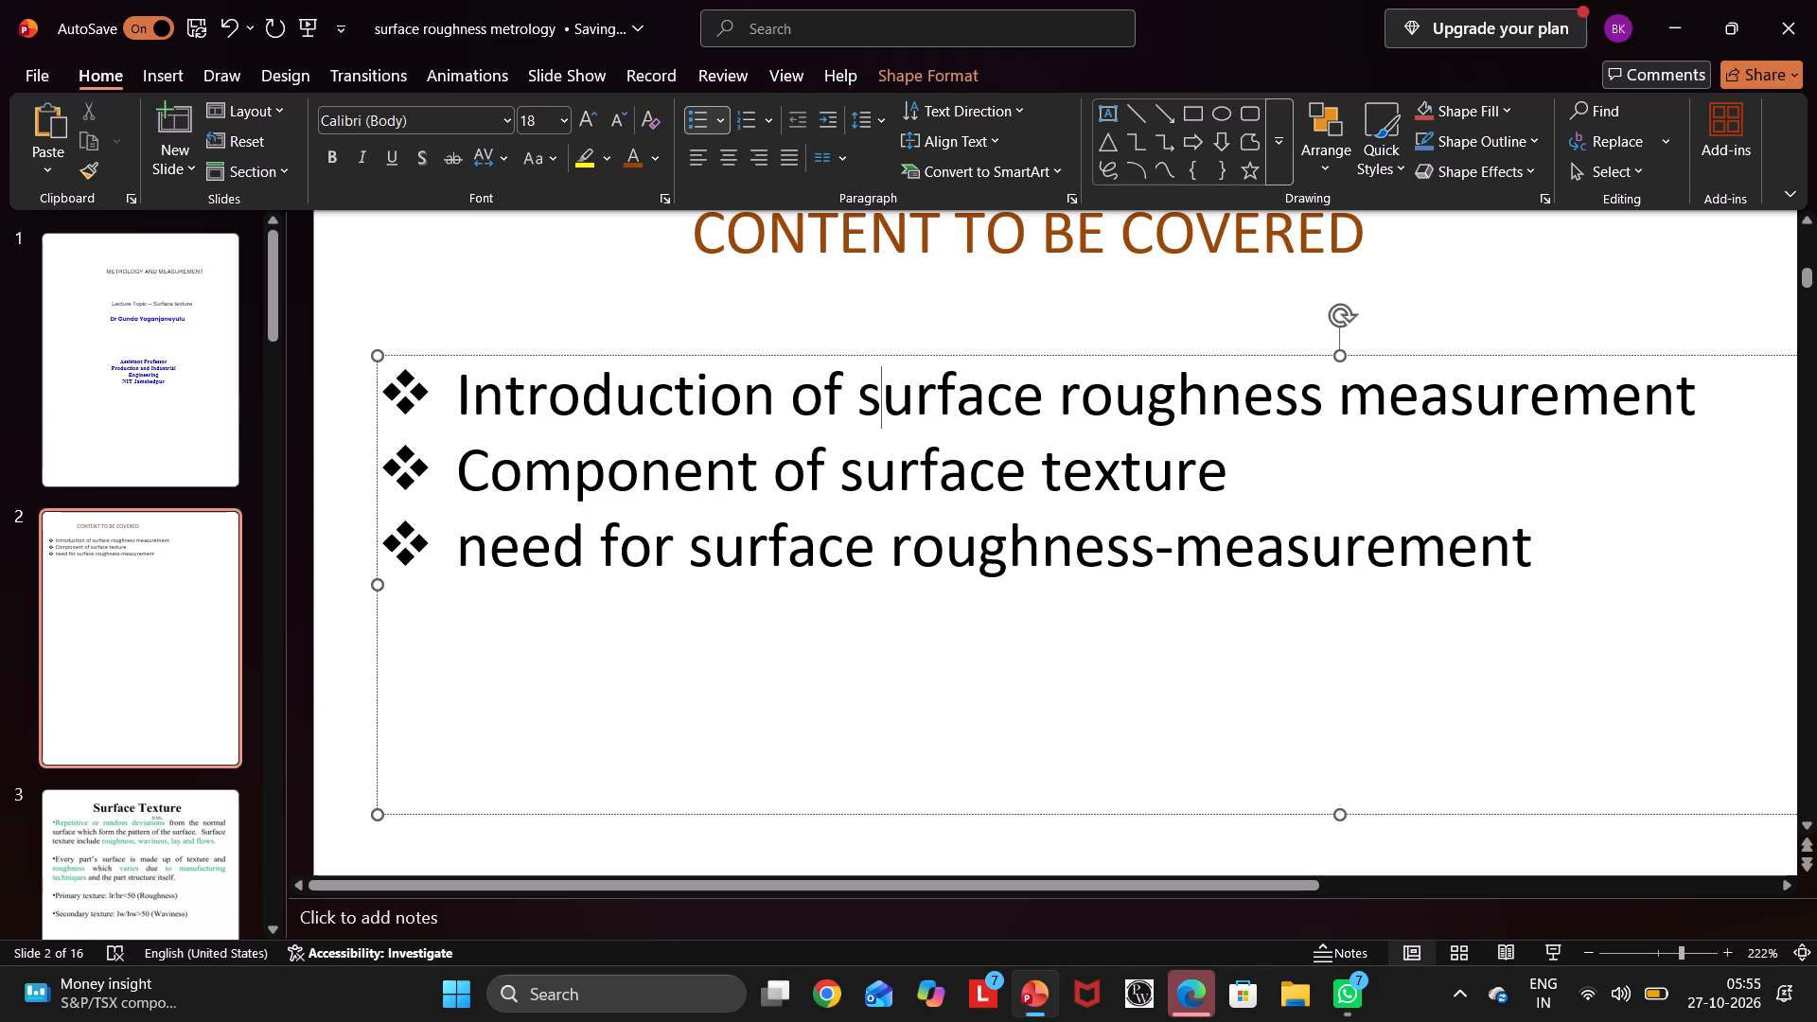
End each of the three topic bullets with a period.
left_click(1724, 402)
key("period")
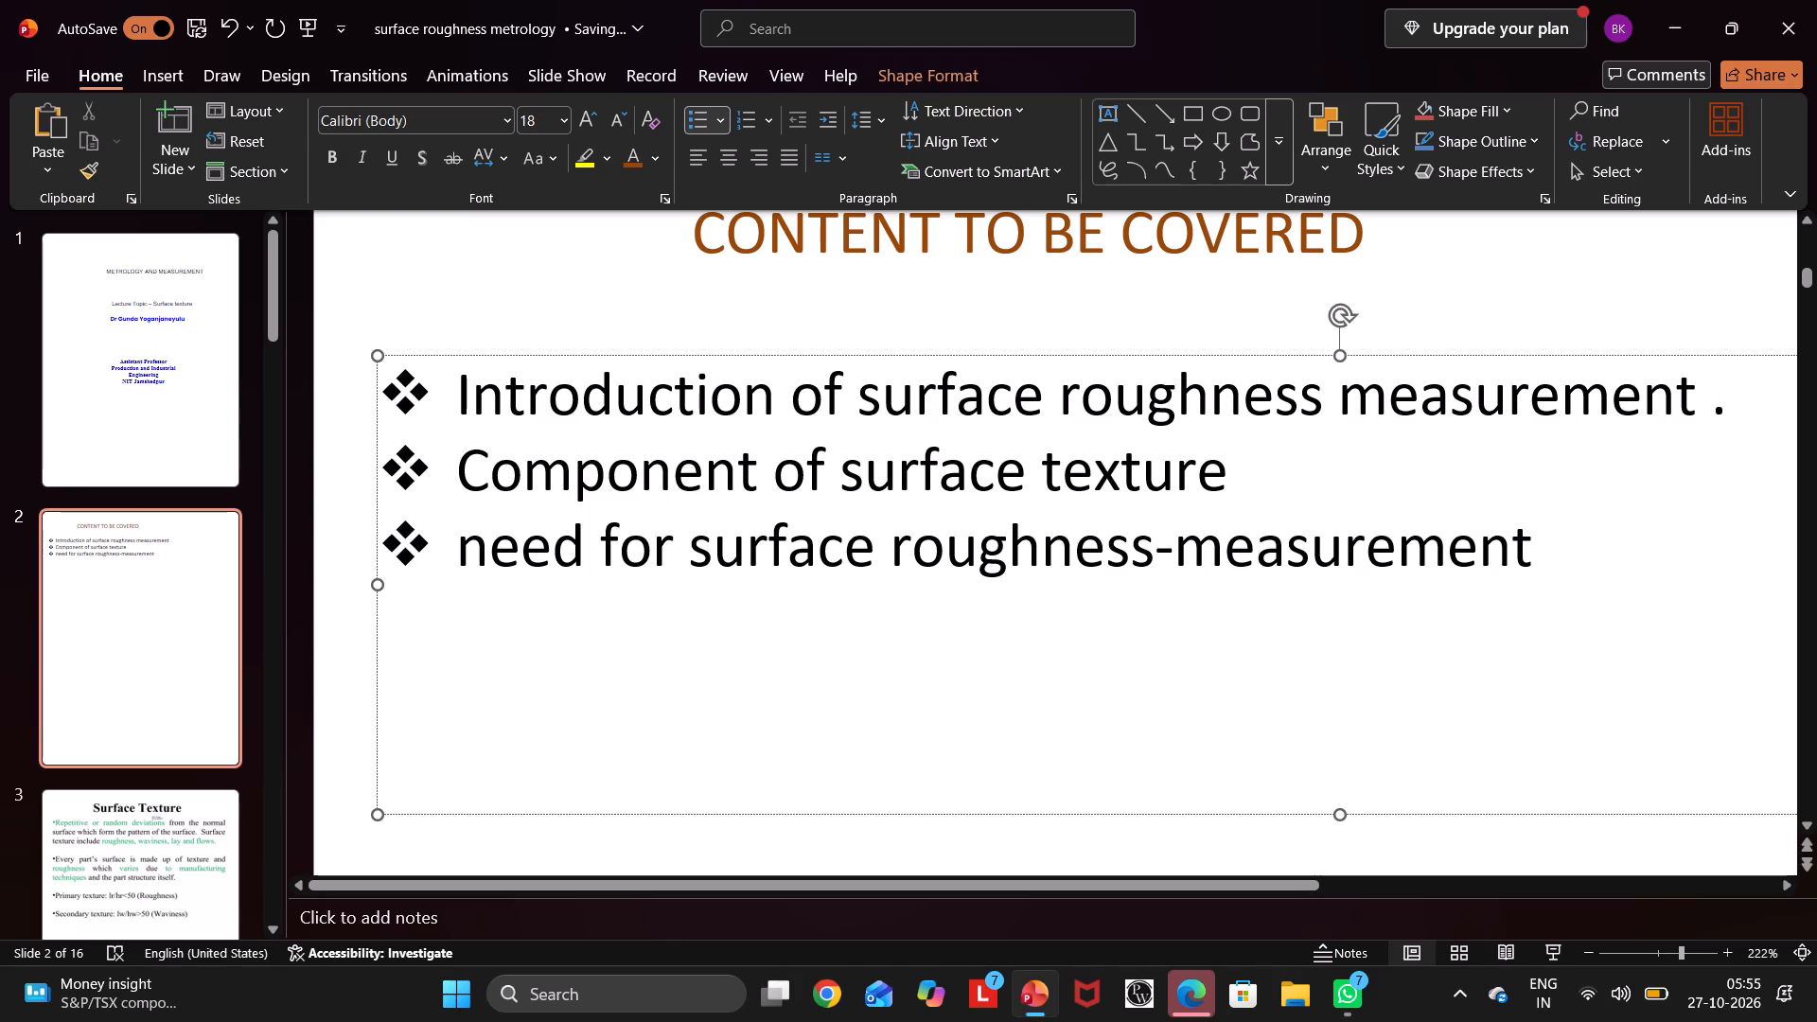
left_click(1272, 483)
key("period")
left_click(1550, 543)
key("period")
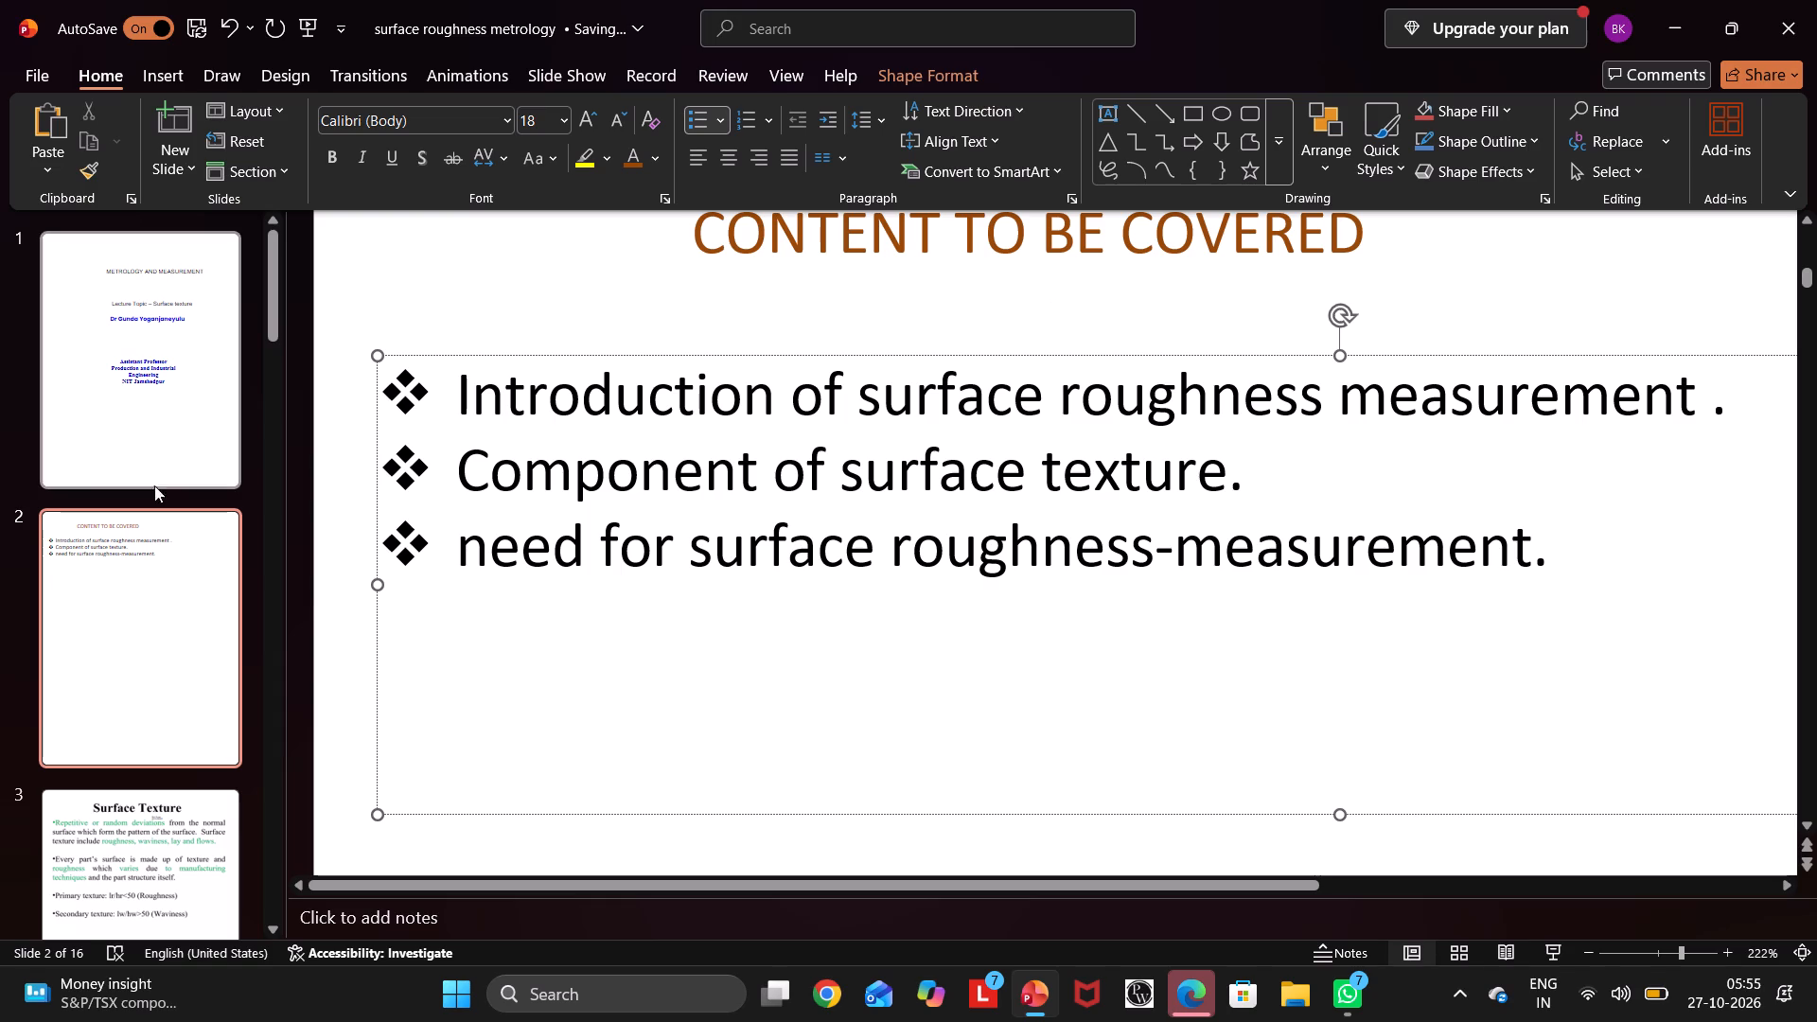
On slide 1, move the "Lecture Topic – Surface texture" text box up, directly beneath the "METROLOGY AND MEASUREMENT" title.
left_click(140, 400)
scroll(1057, 714, "down", 1)
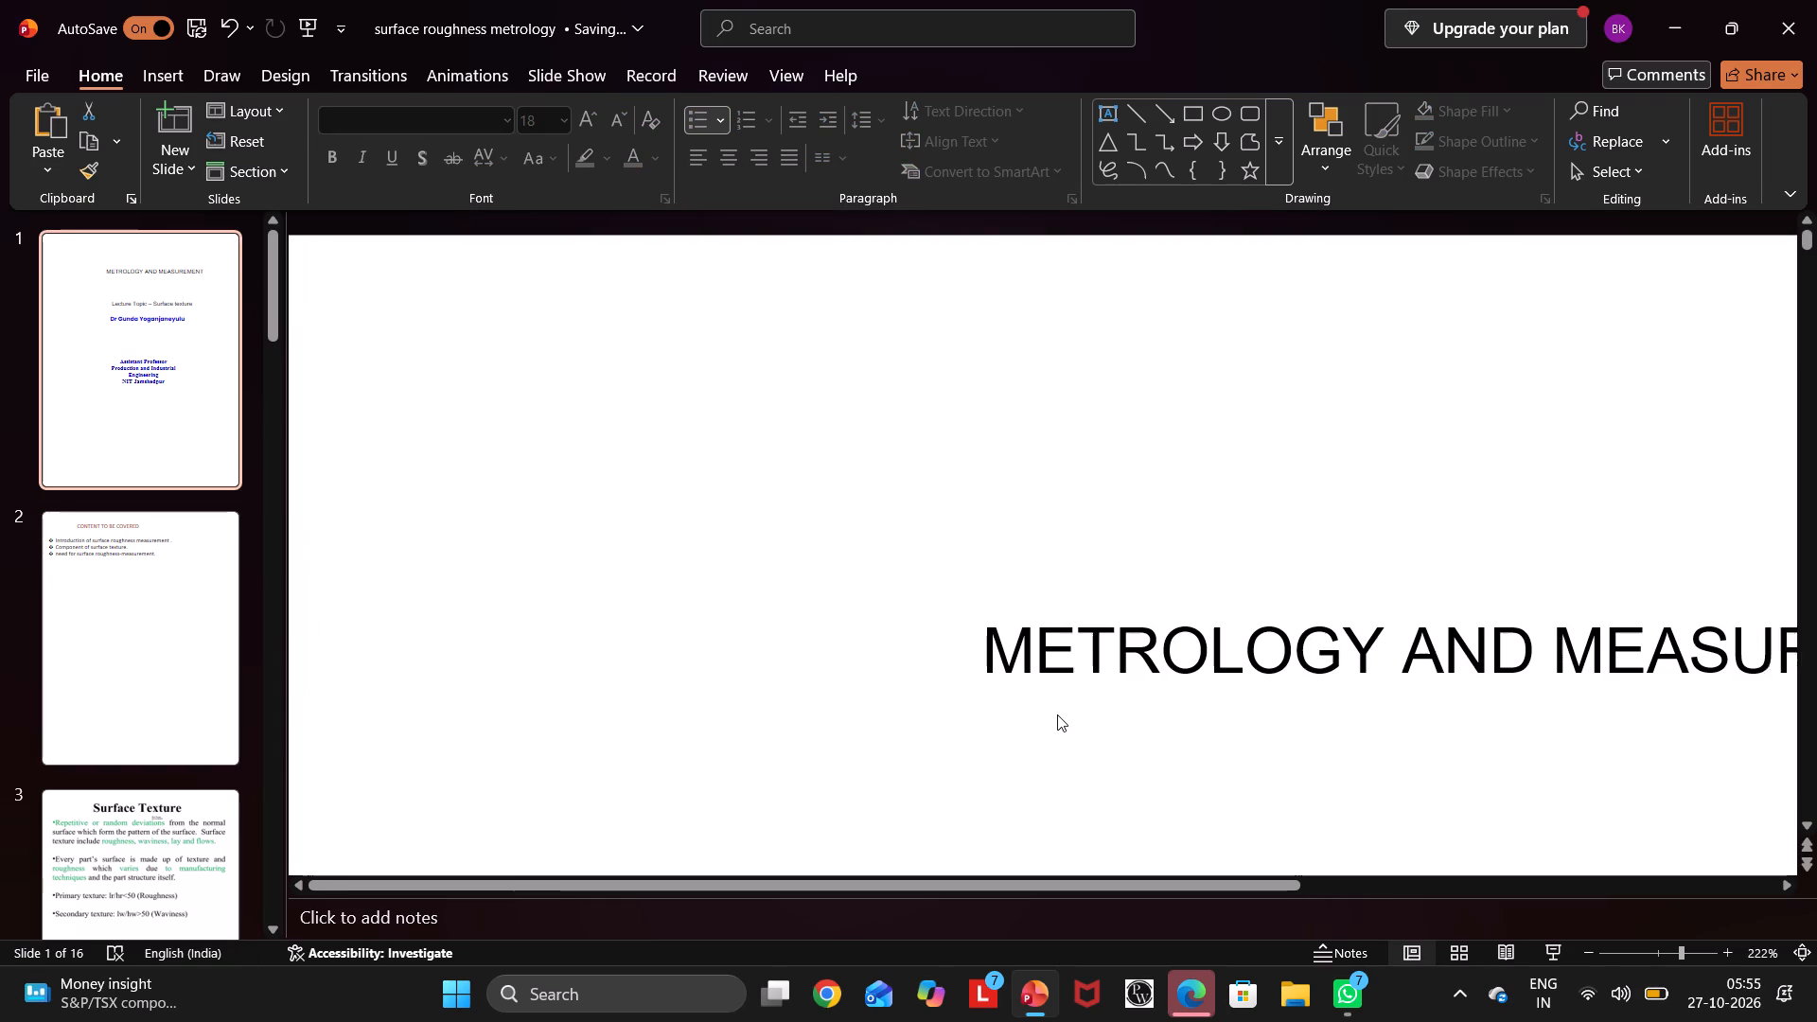
scroll(1057, 714, "down", 1)
scroll(1057, 714, "down", 5, "ctrl")
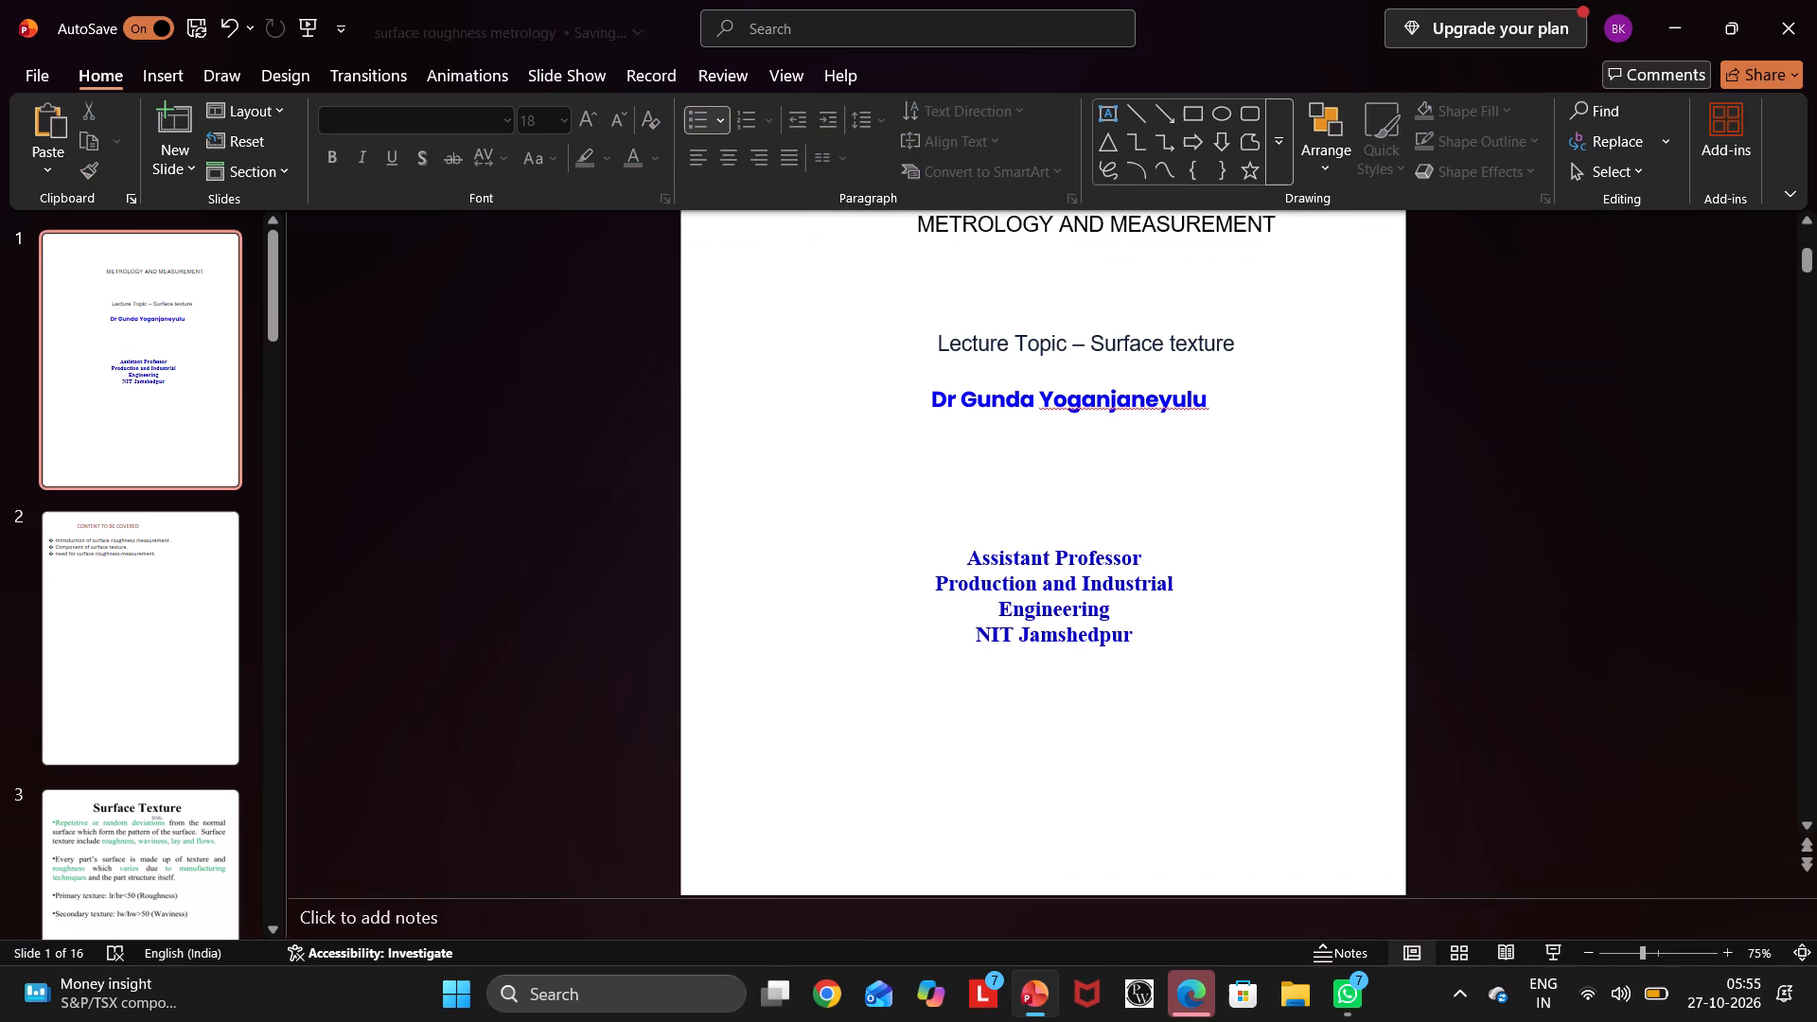
scroll(1063, 565, "up", 1)
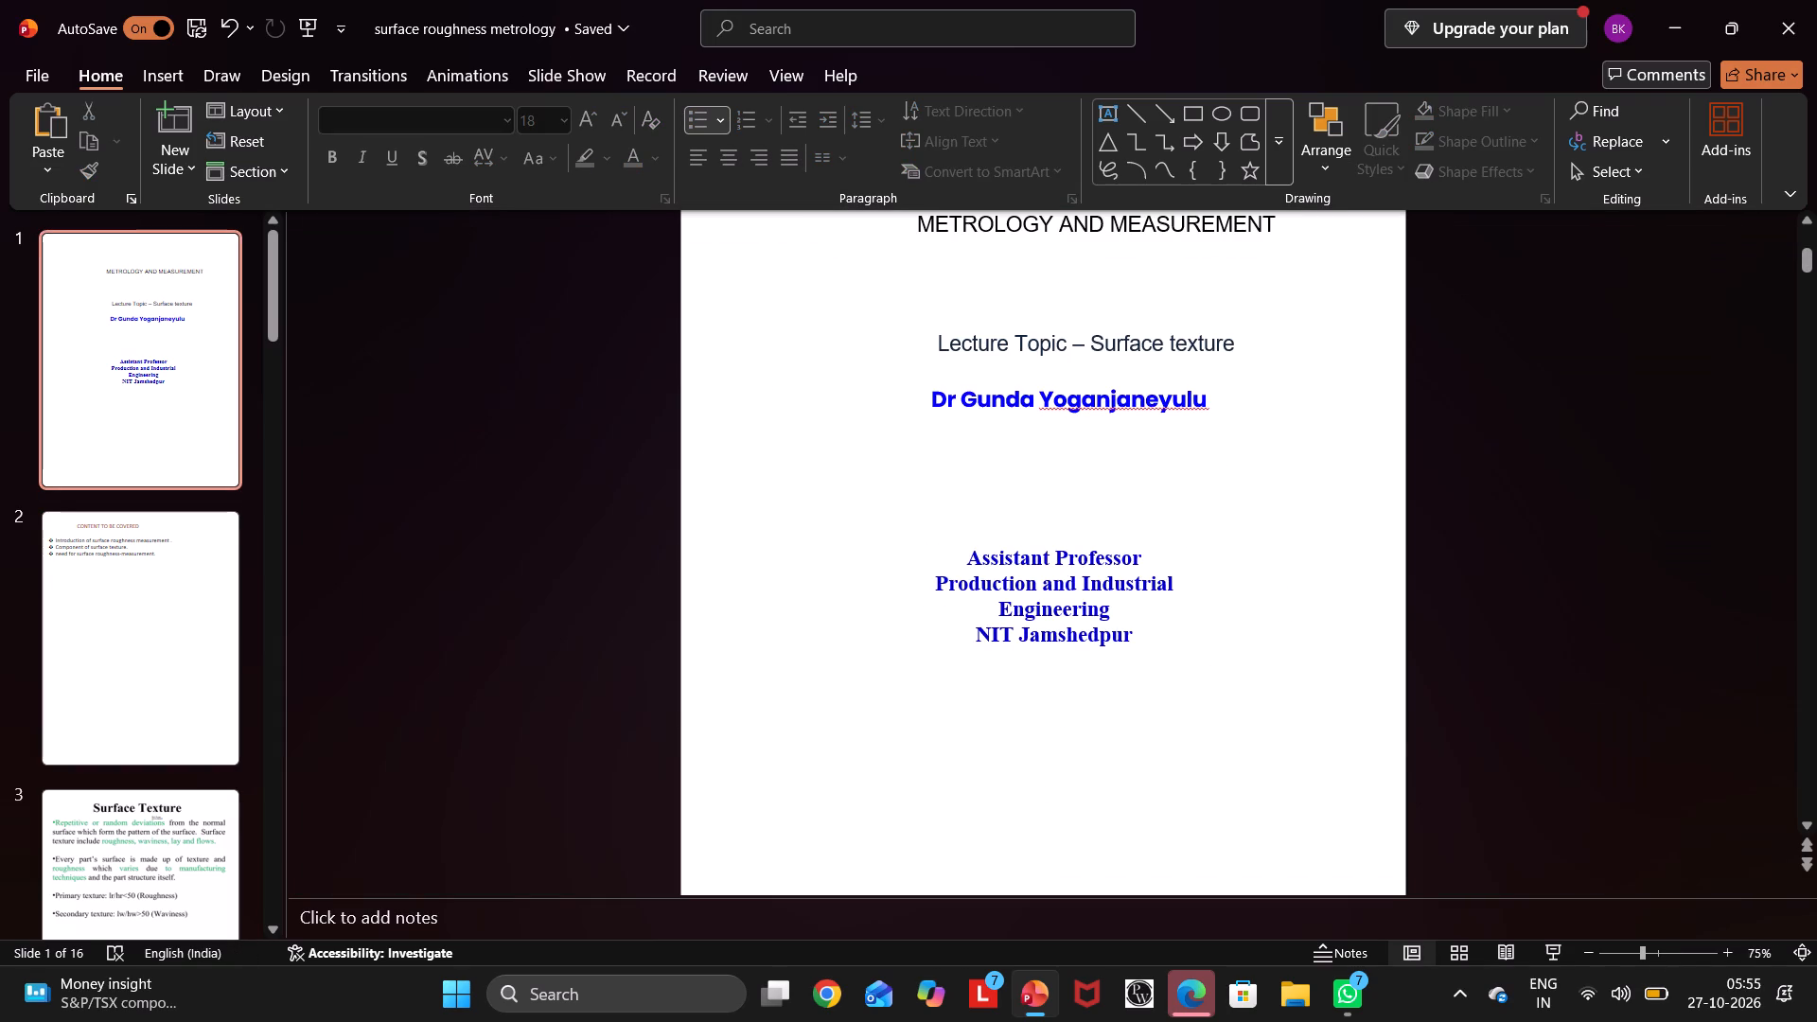
left_click(923, 339)
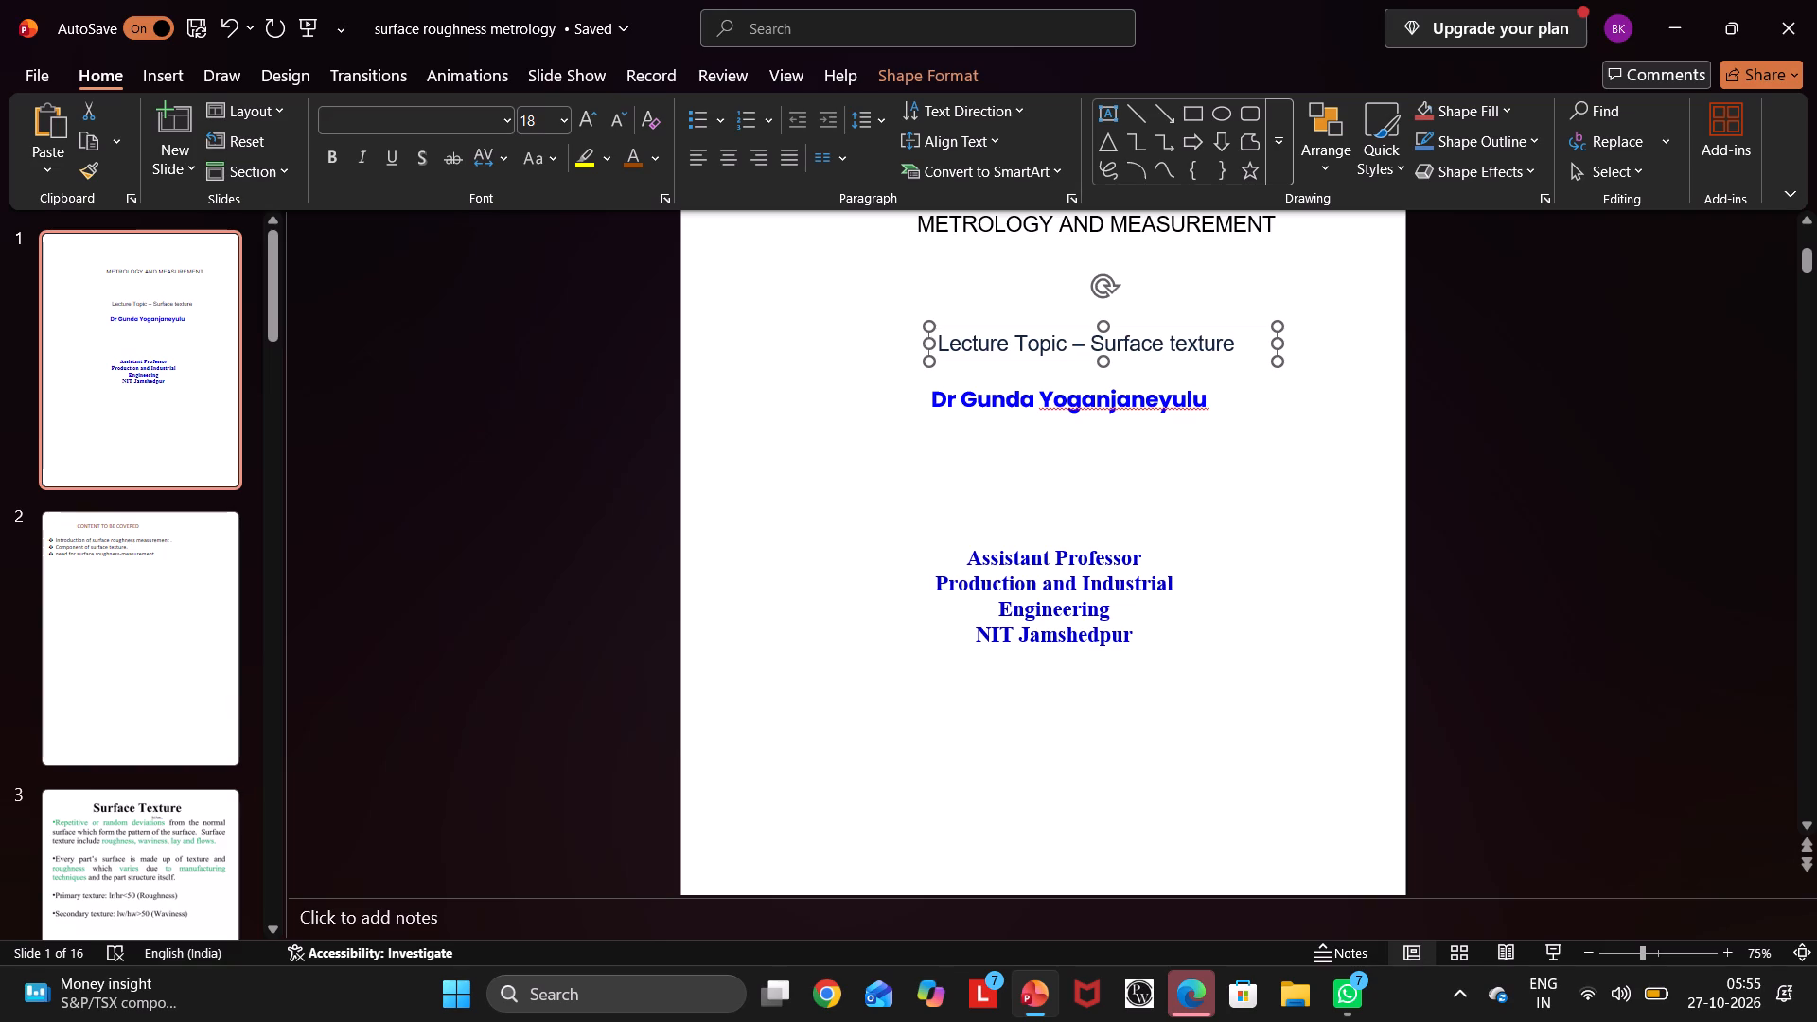
left_click_drag(946, 327, 946, 323)
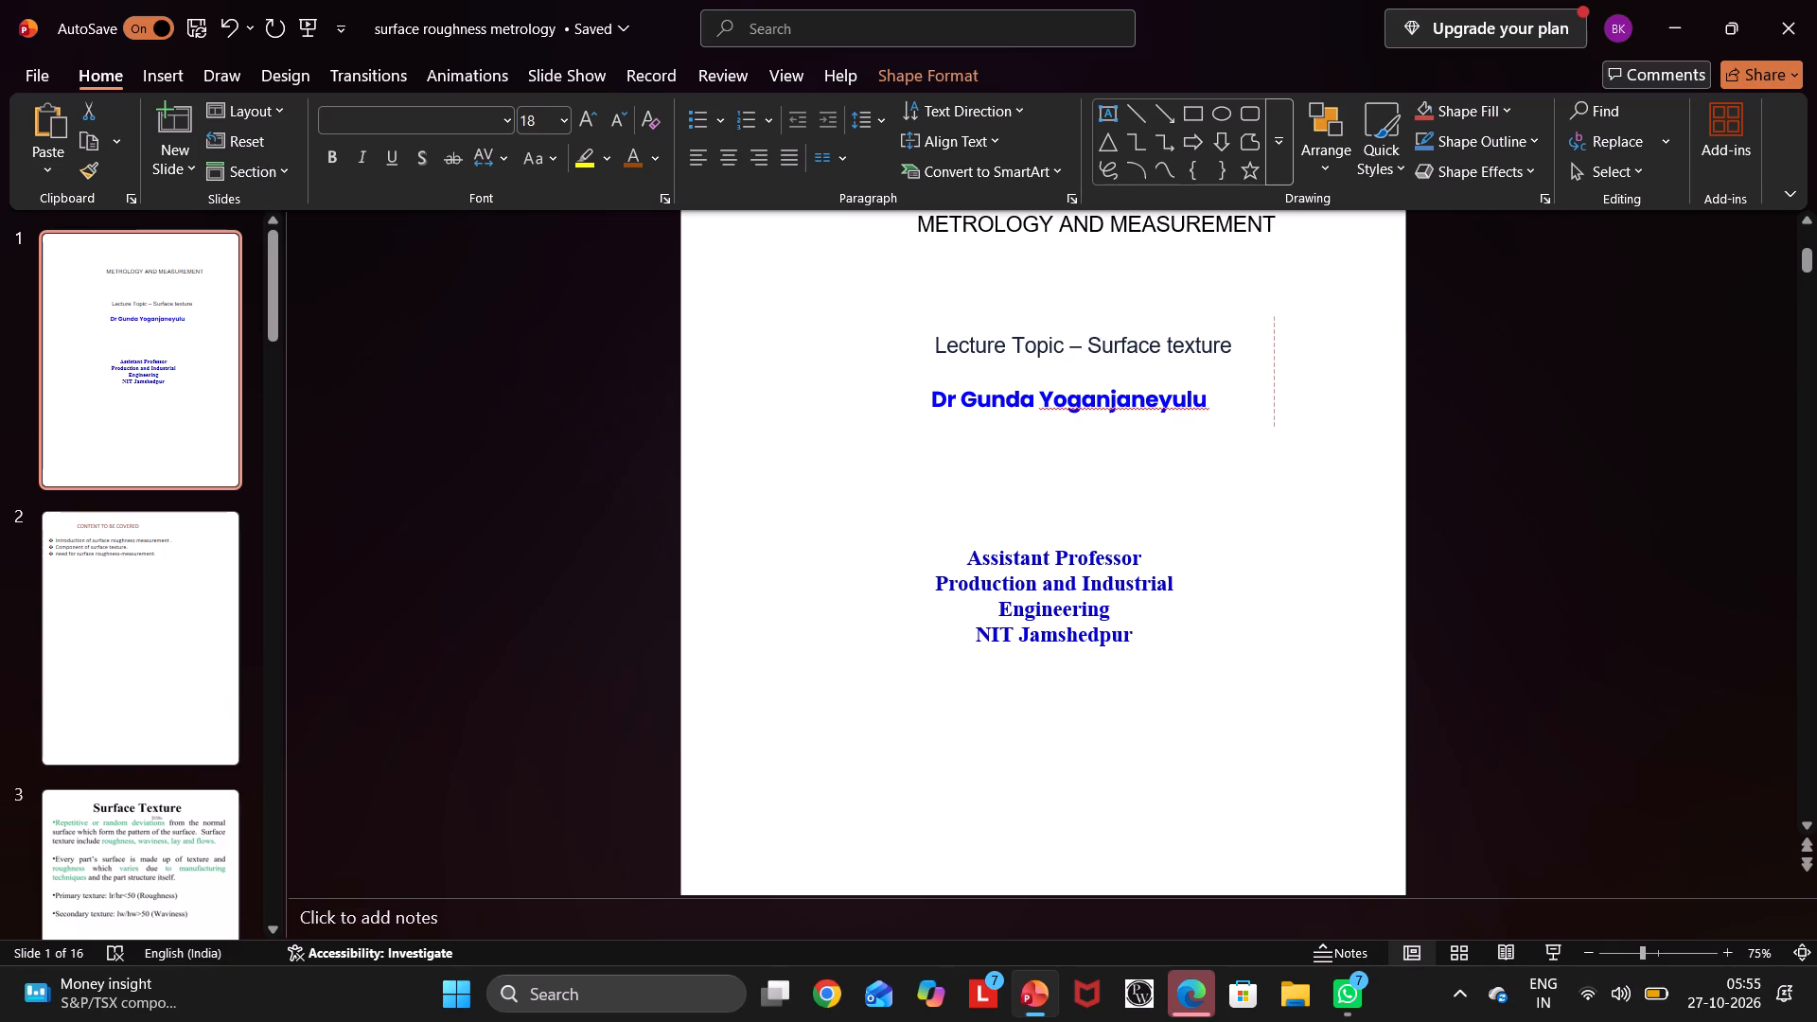
left_click_drag(946, 323, 926, 254)
Move the lecturer's name text box on slide 1 slightly up, closer to the lecture topic line.
left_click(883, 409)
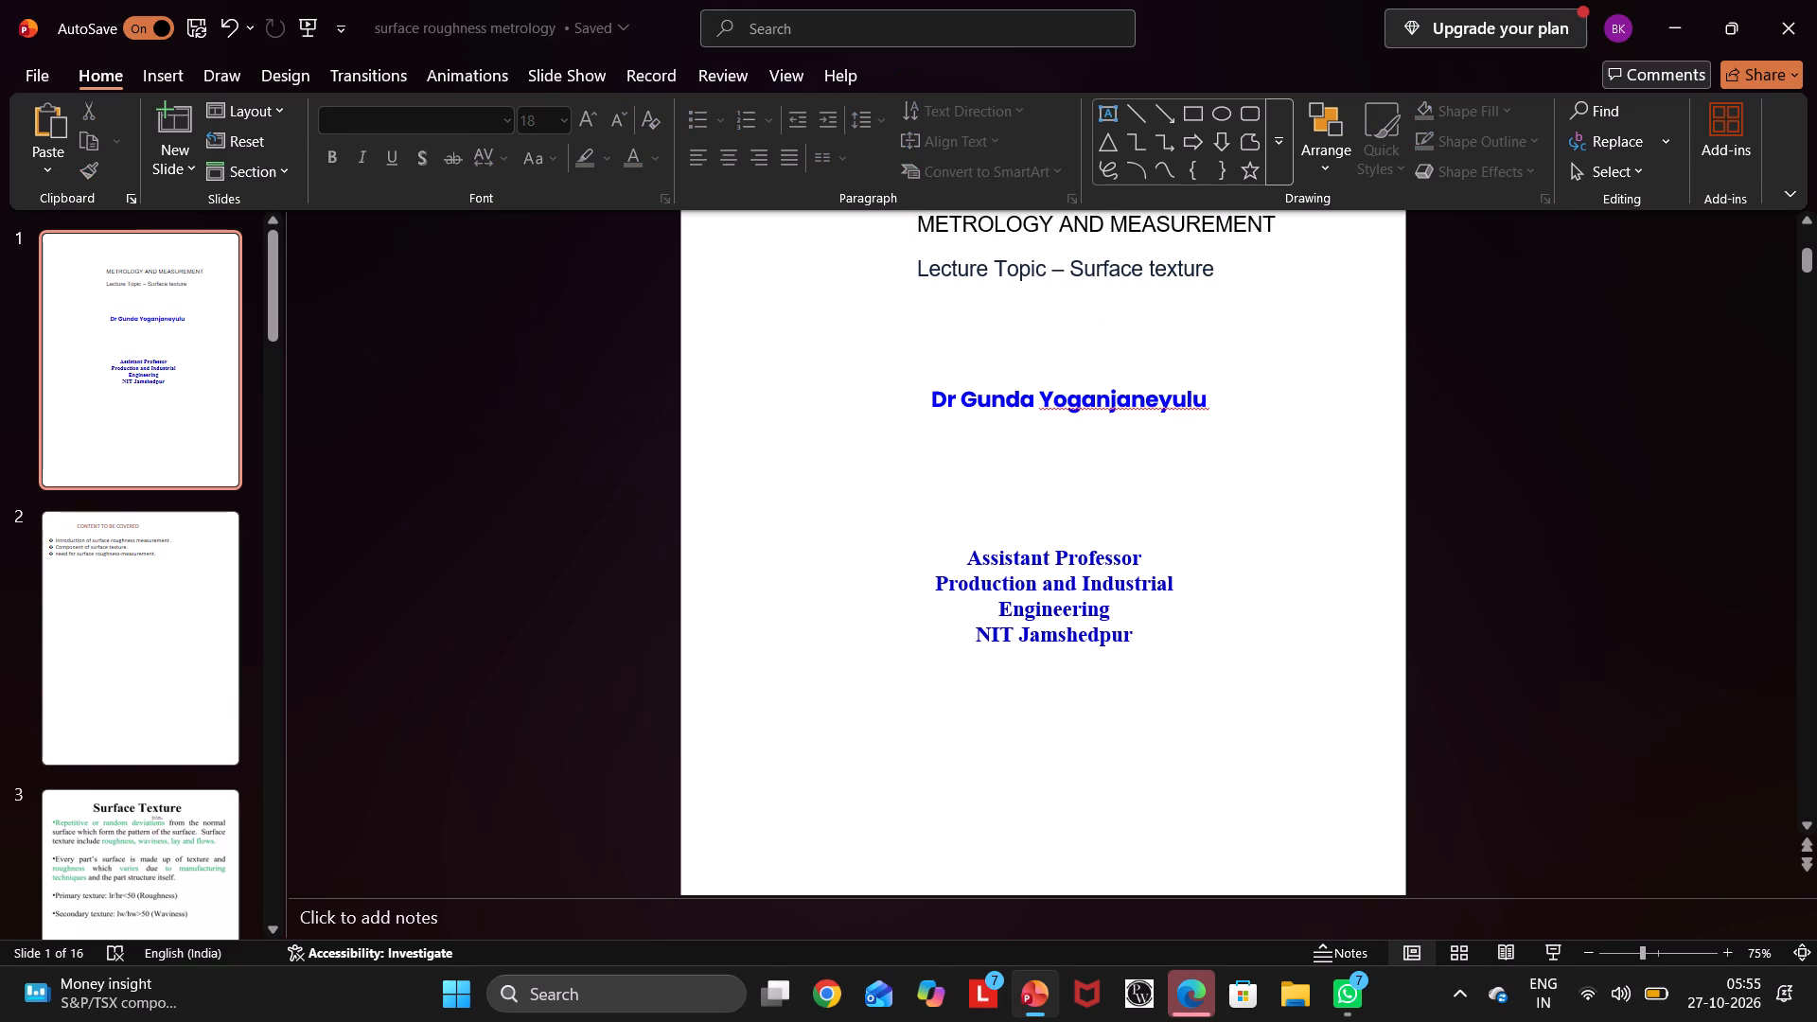
left_click(916, 399)
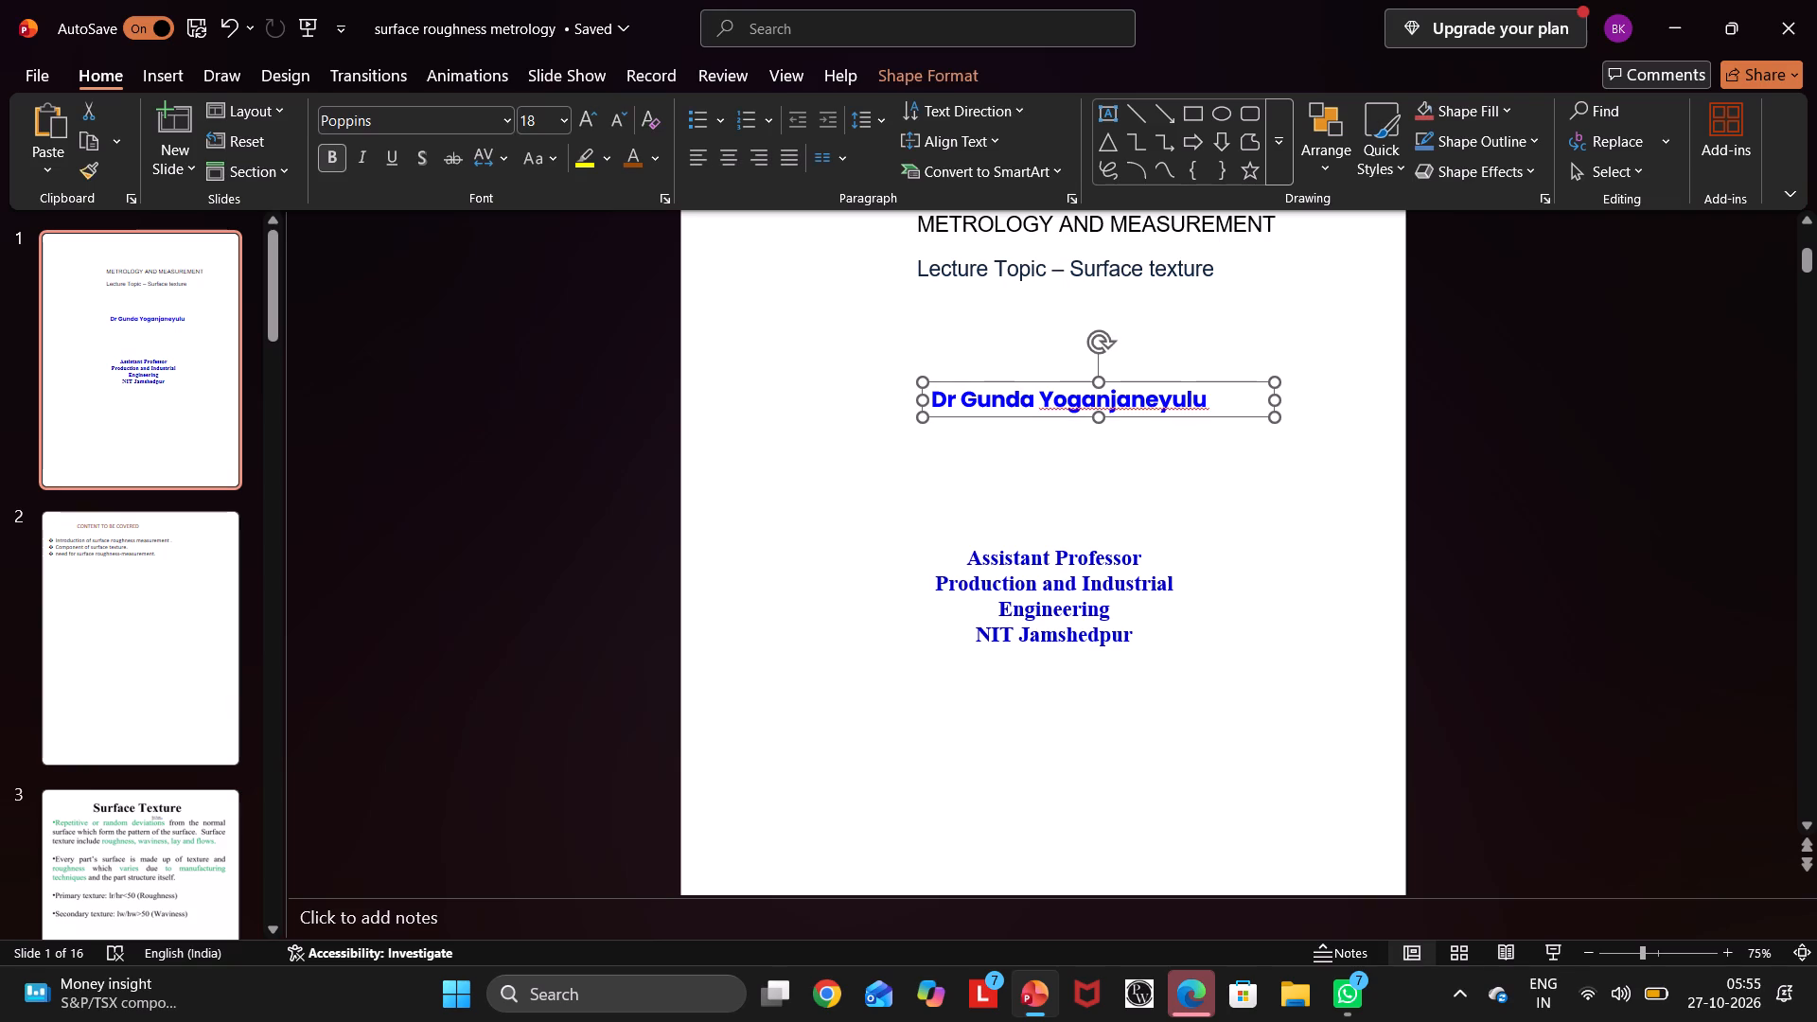
left_click_drag(952, 381, 954, 372)
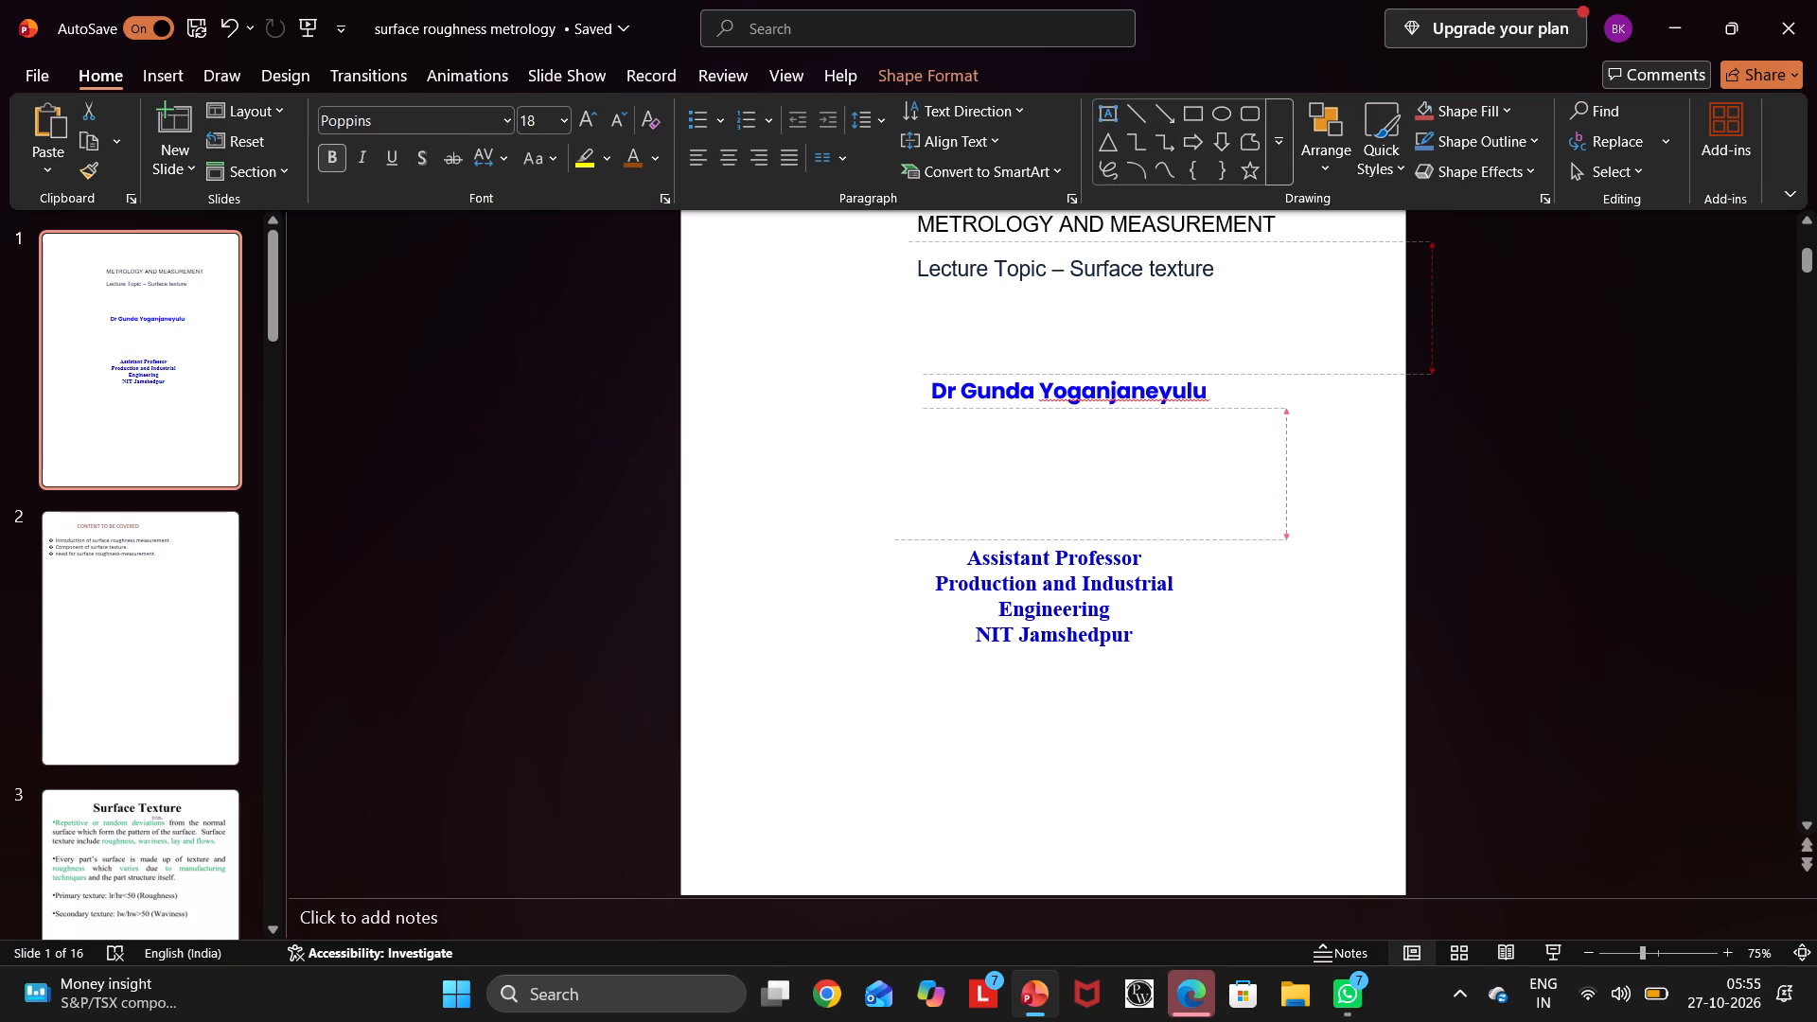
left_click_drag(954, 372, 957, 363)
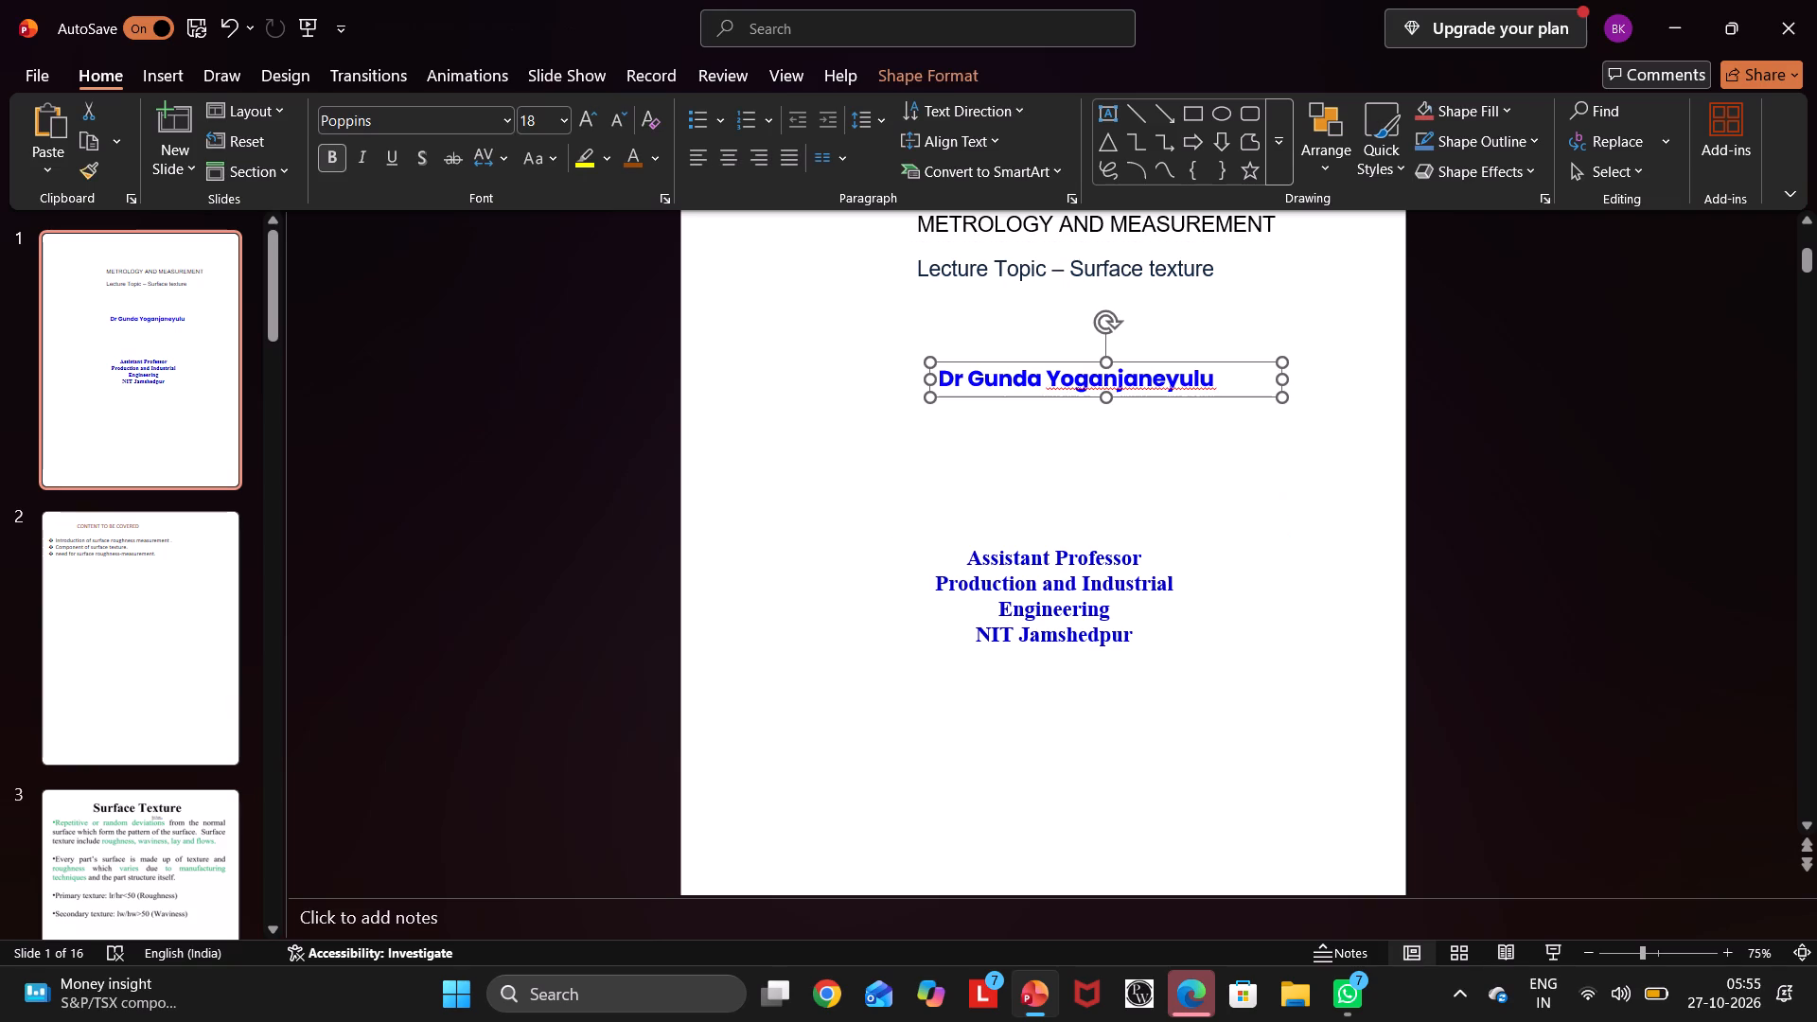
left_click(955, 477)
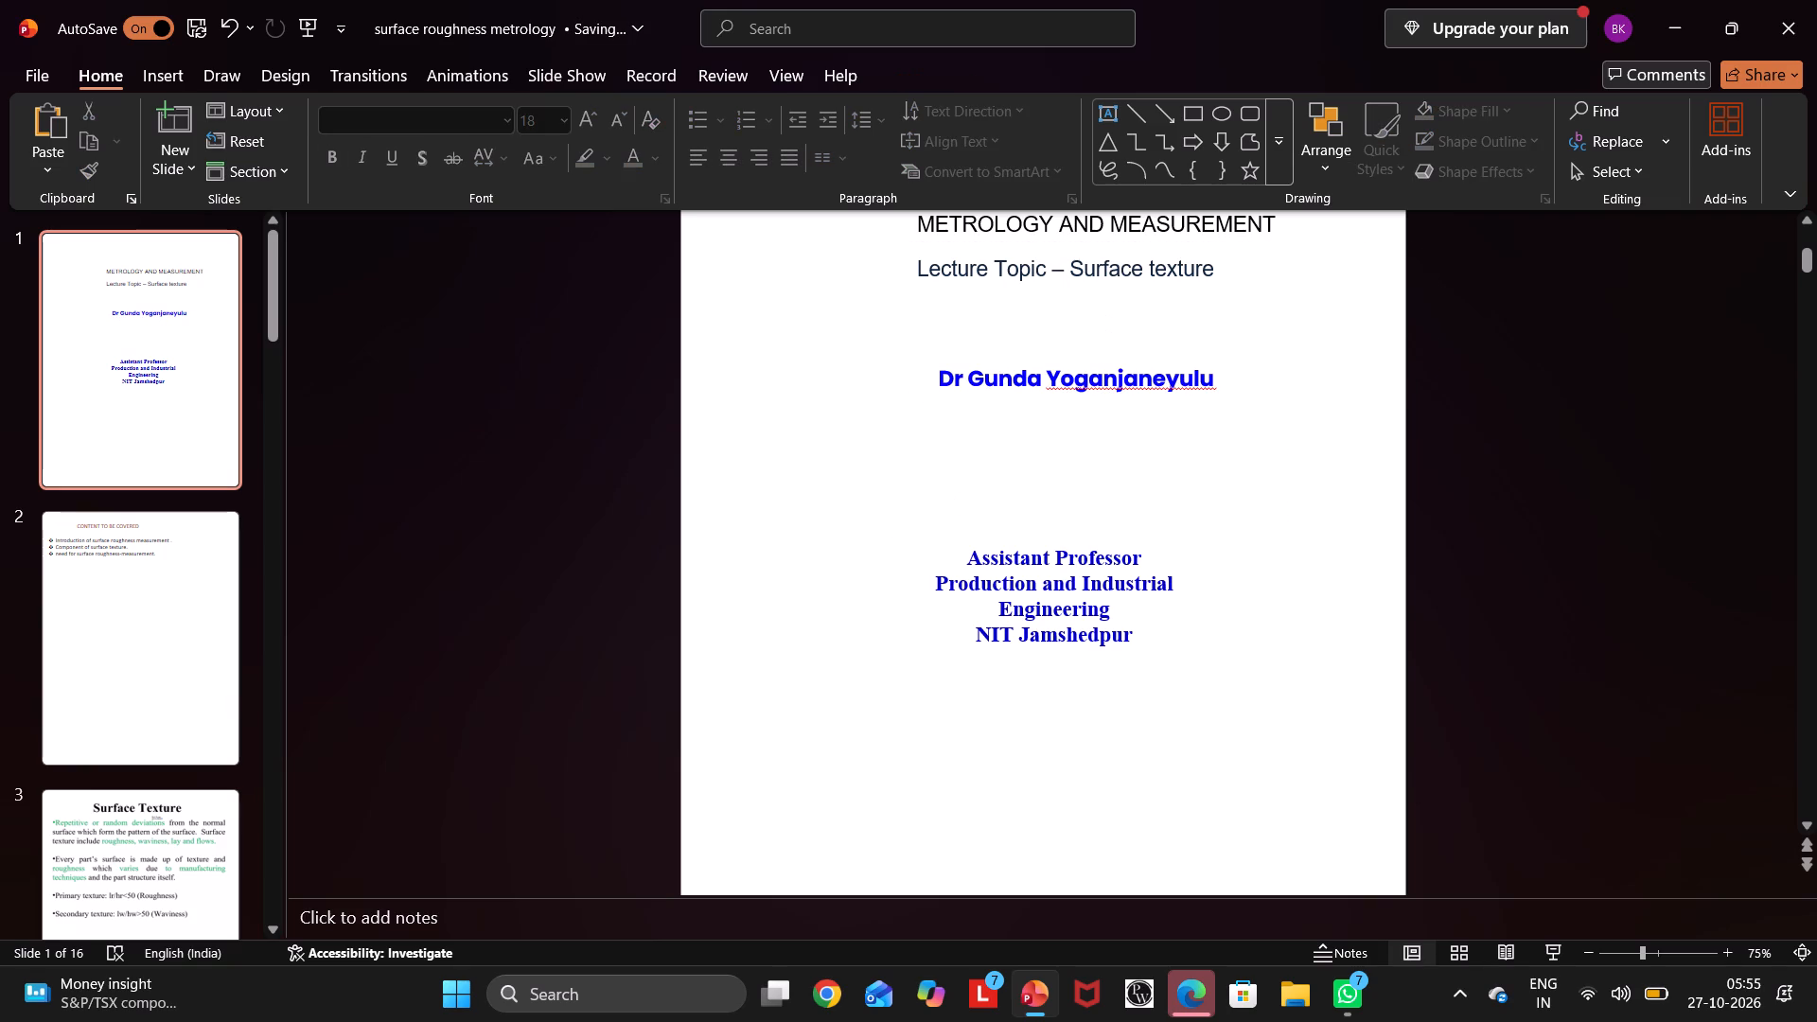
Move the "Assistant Professor … NIT Jamshedpur" text box up, just below the lecturer's name.
left_click(894, 590)
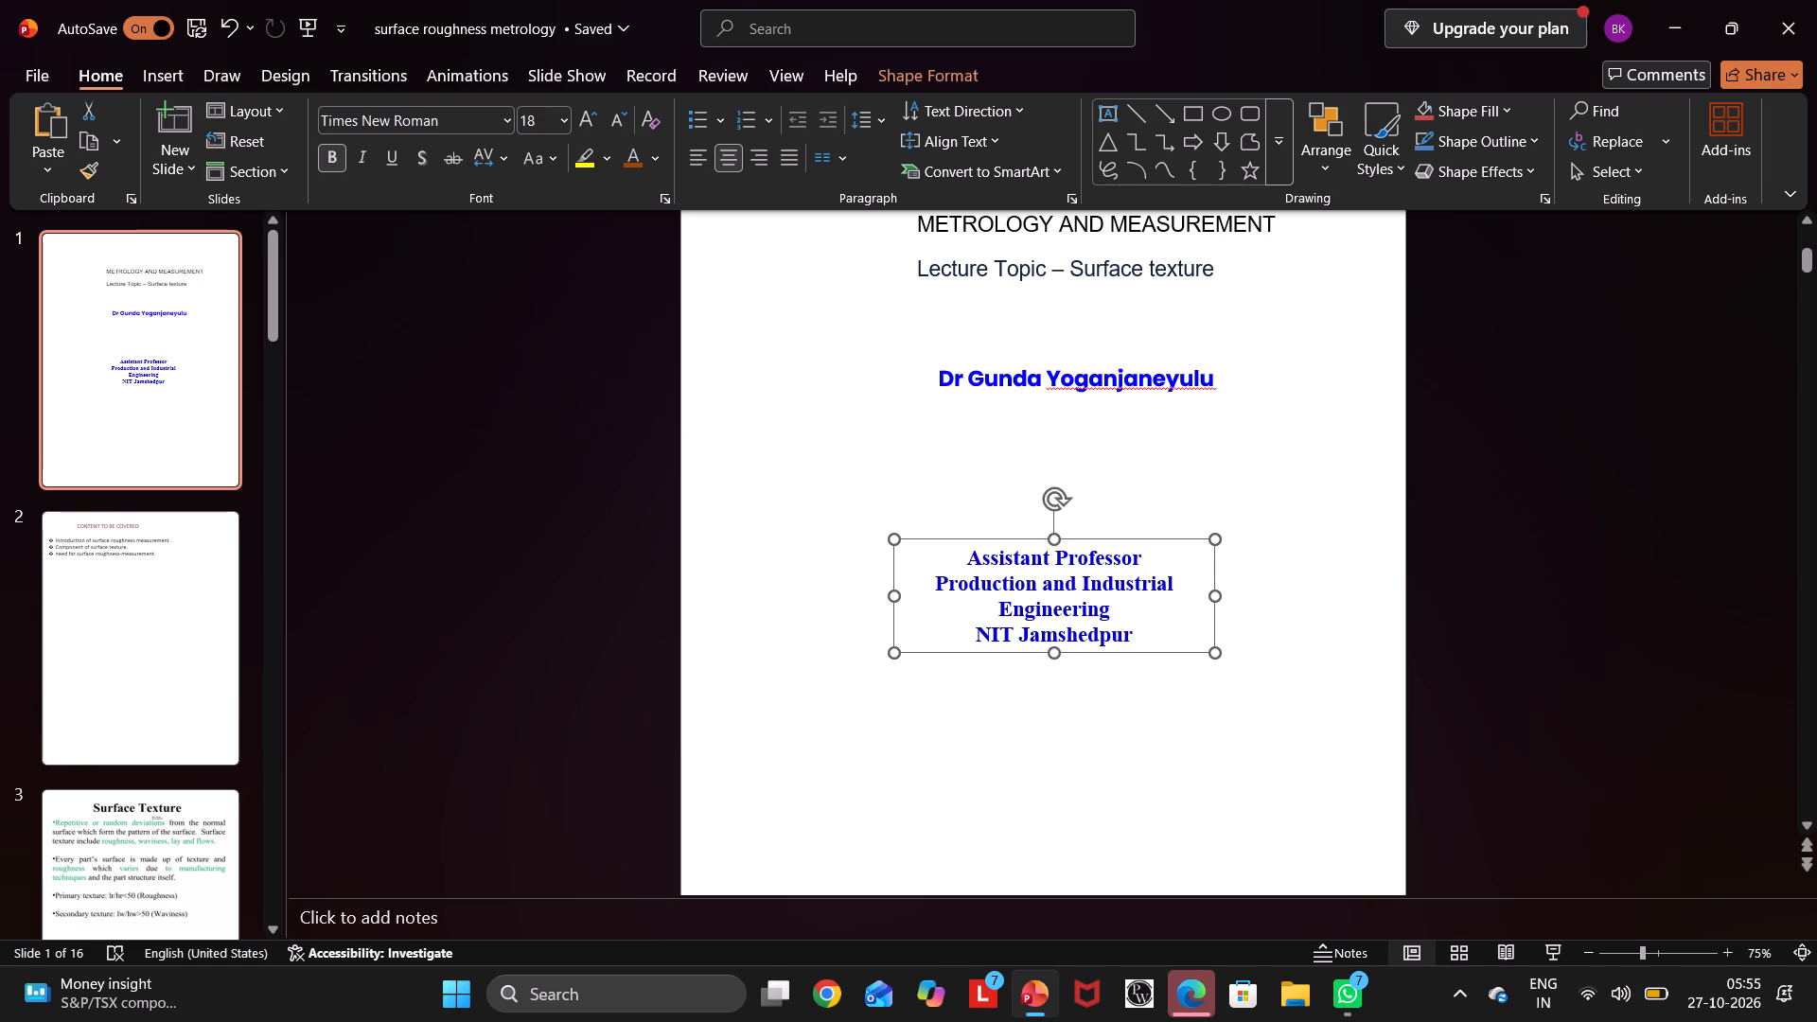
left_click_drag(962, 538, 1002, 455)
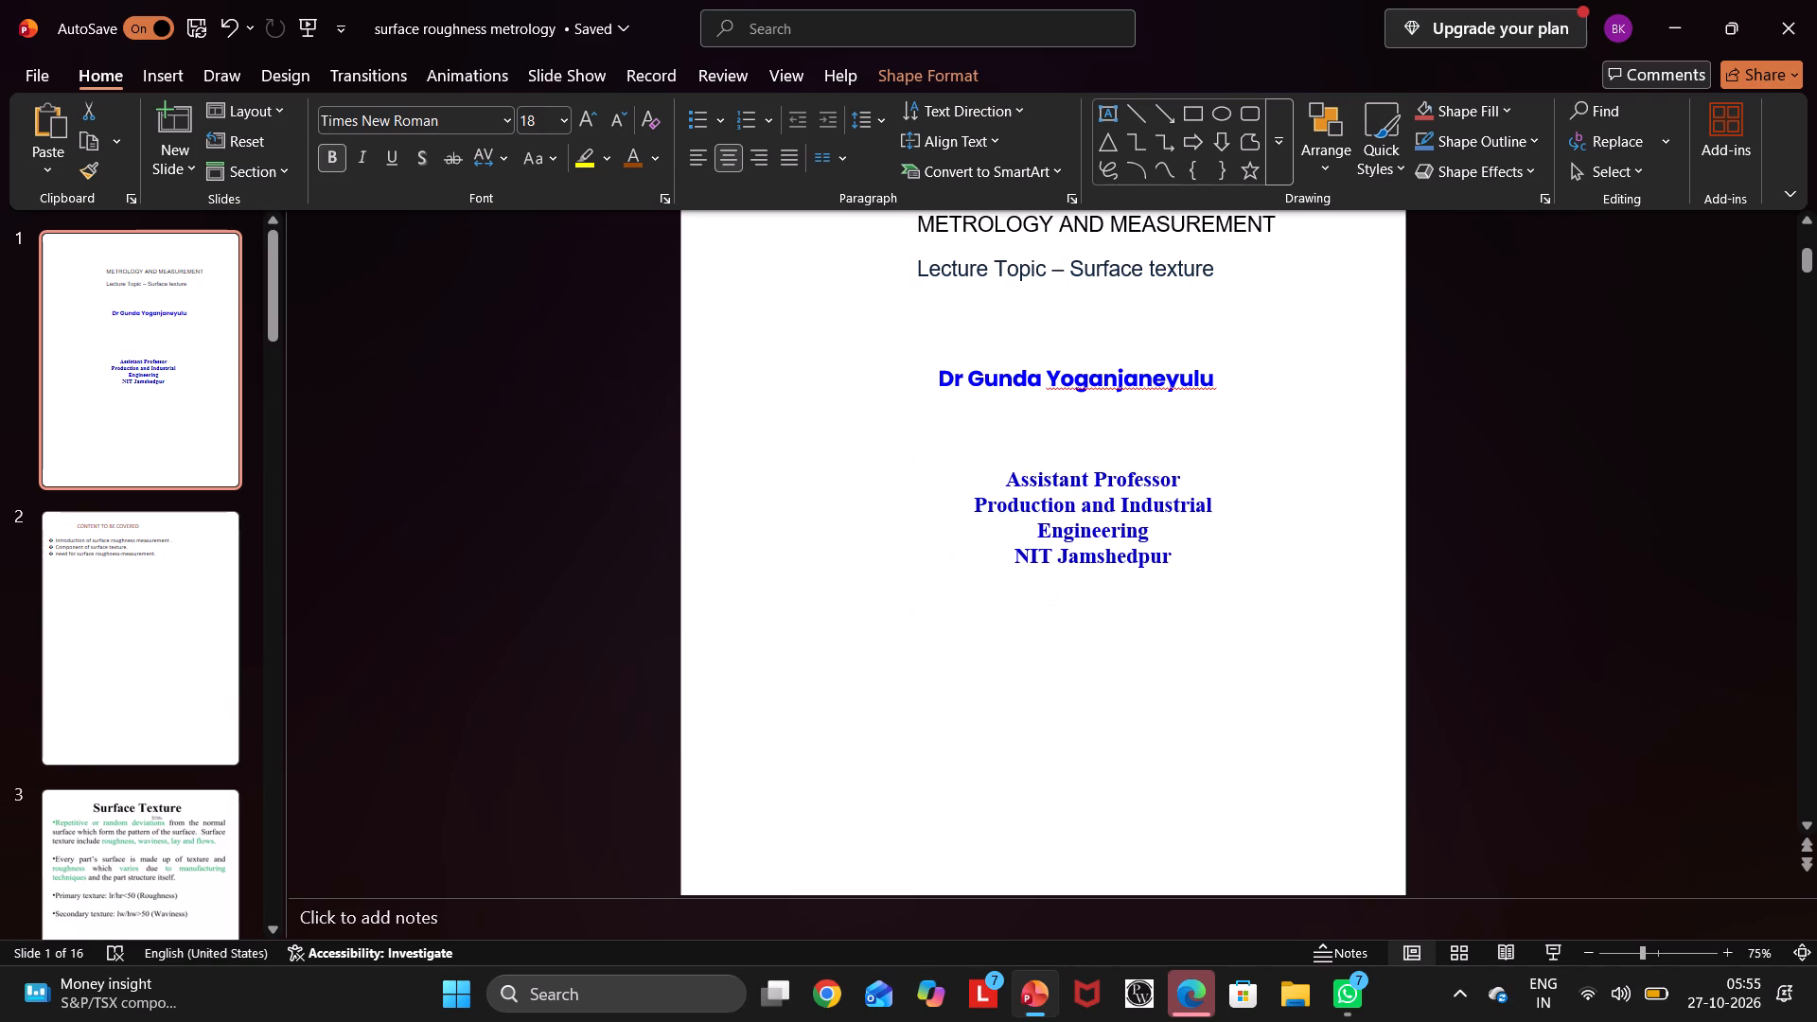
left_click_drag(1002, 455, 994, 417)
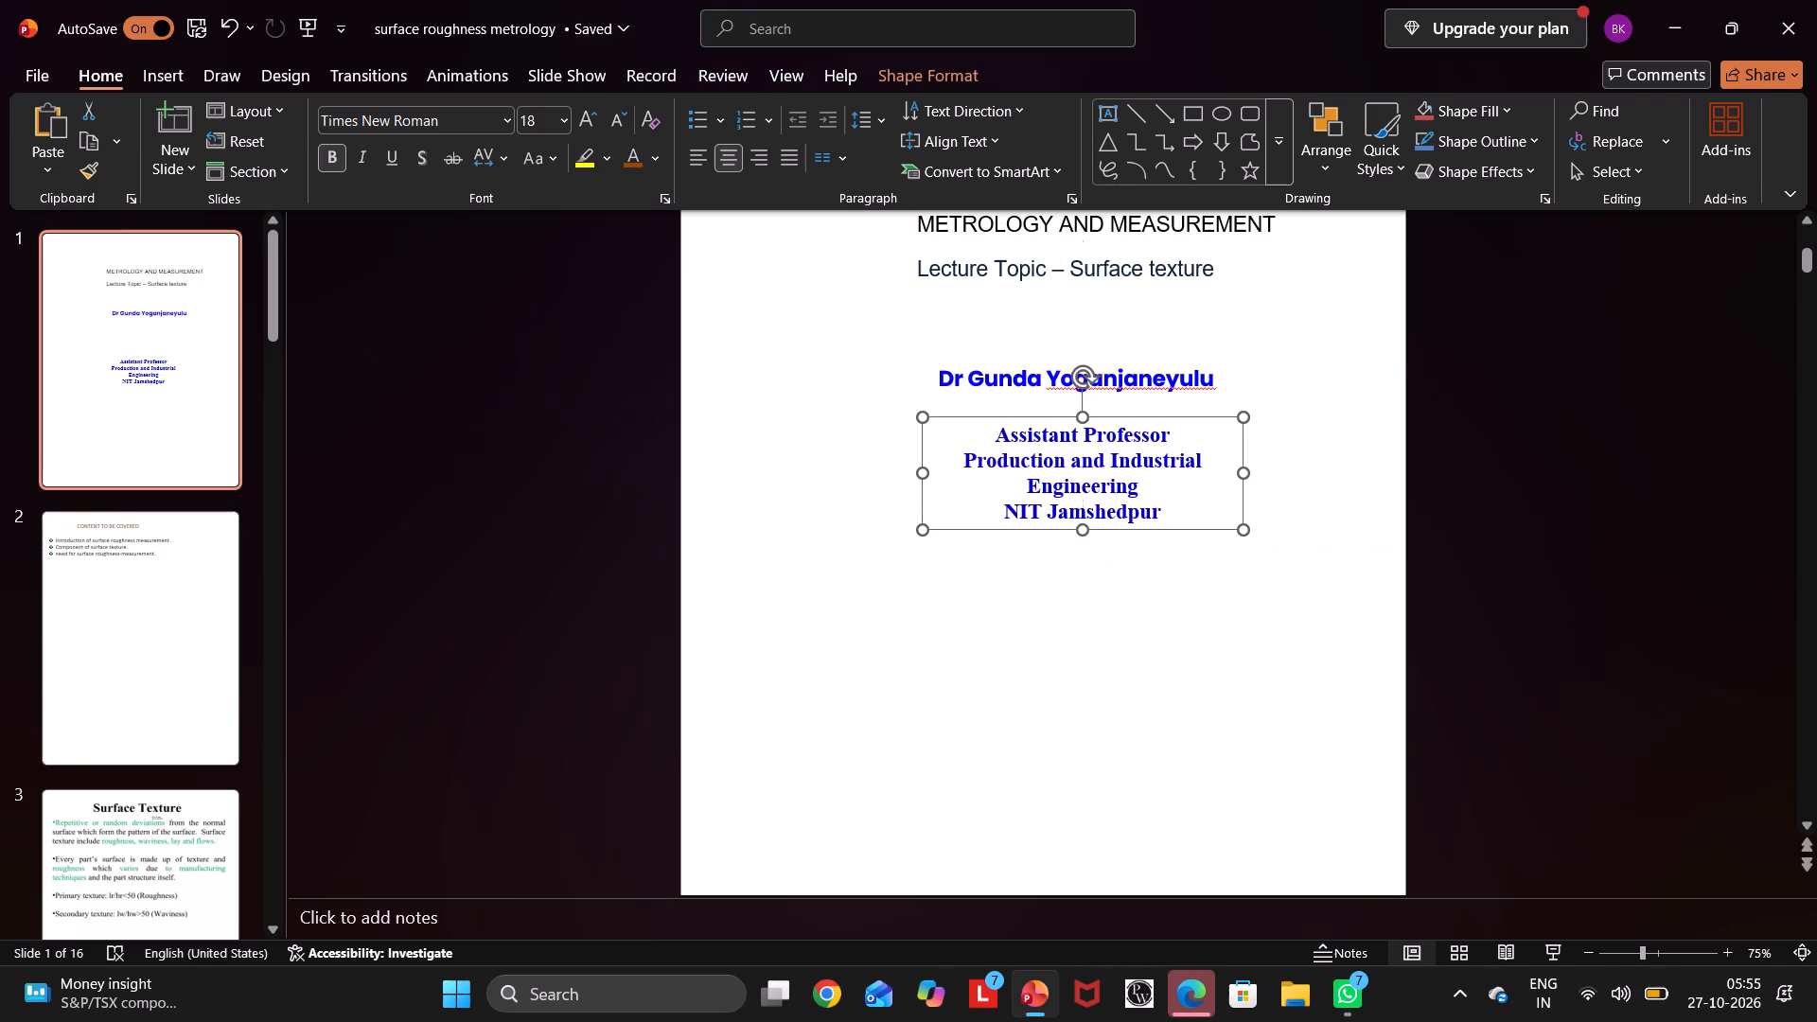
left_click(860, 416)
Change the font colour of the "Lecture Topic – Surface texture" line to the darkest teal theme colour.
scroll(860, 416, "up", 1)
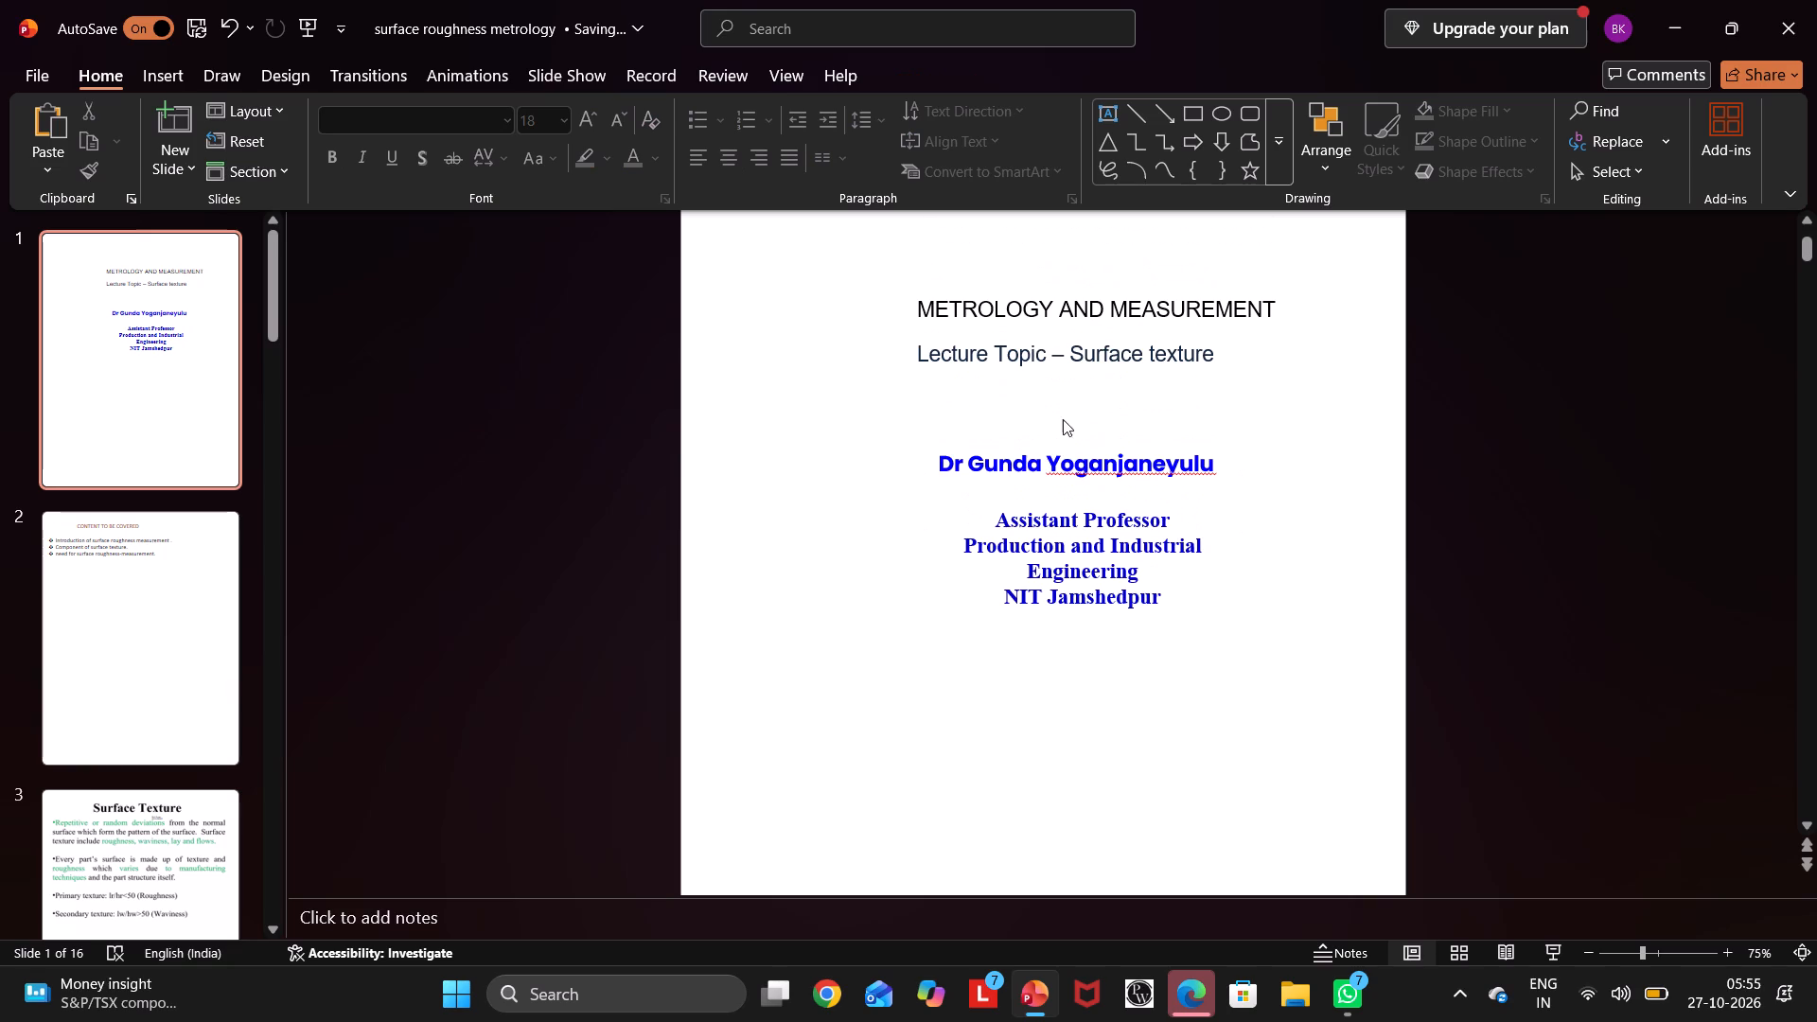
left_click(1219, 342)
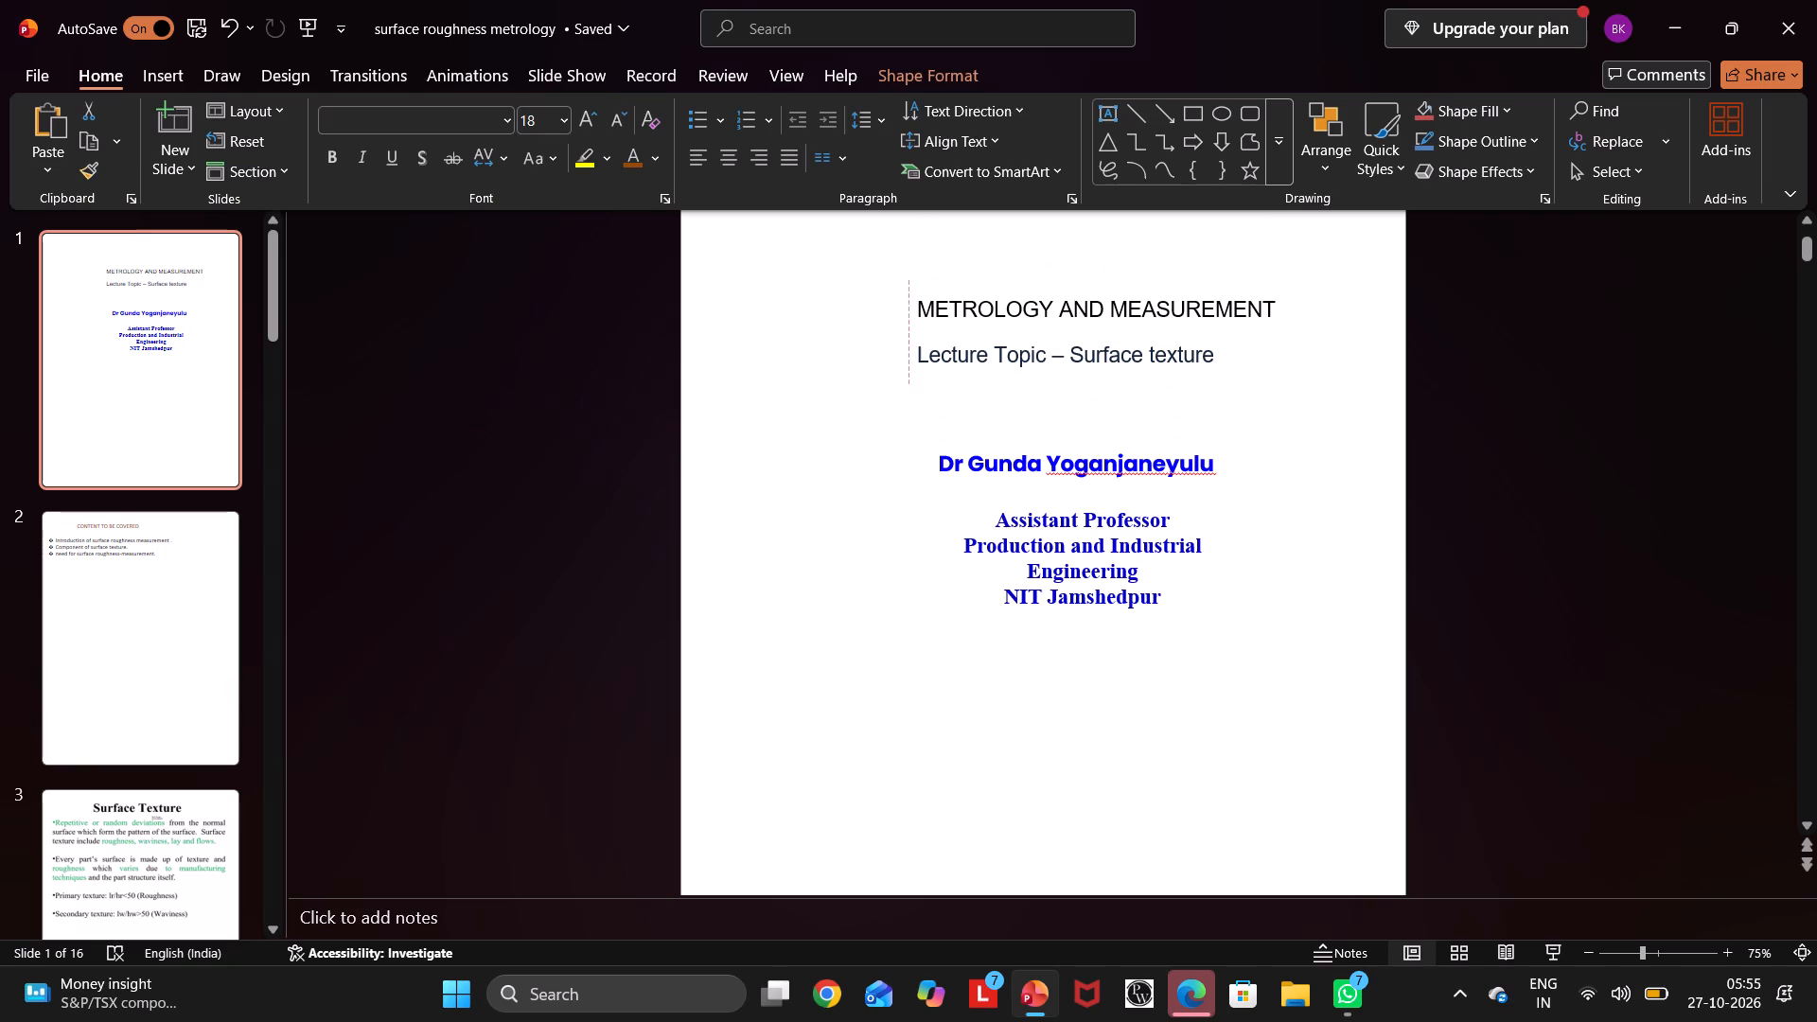
left_click(1655, 948)
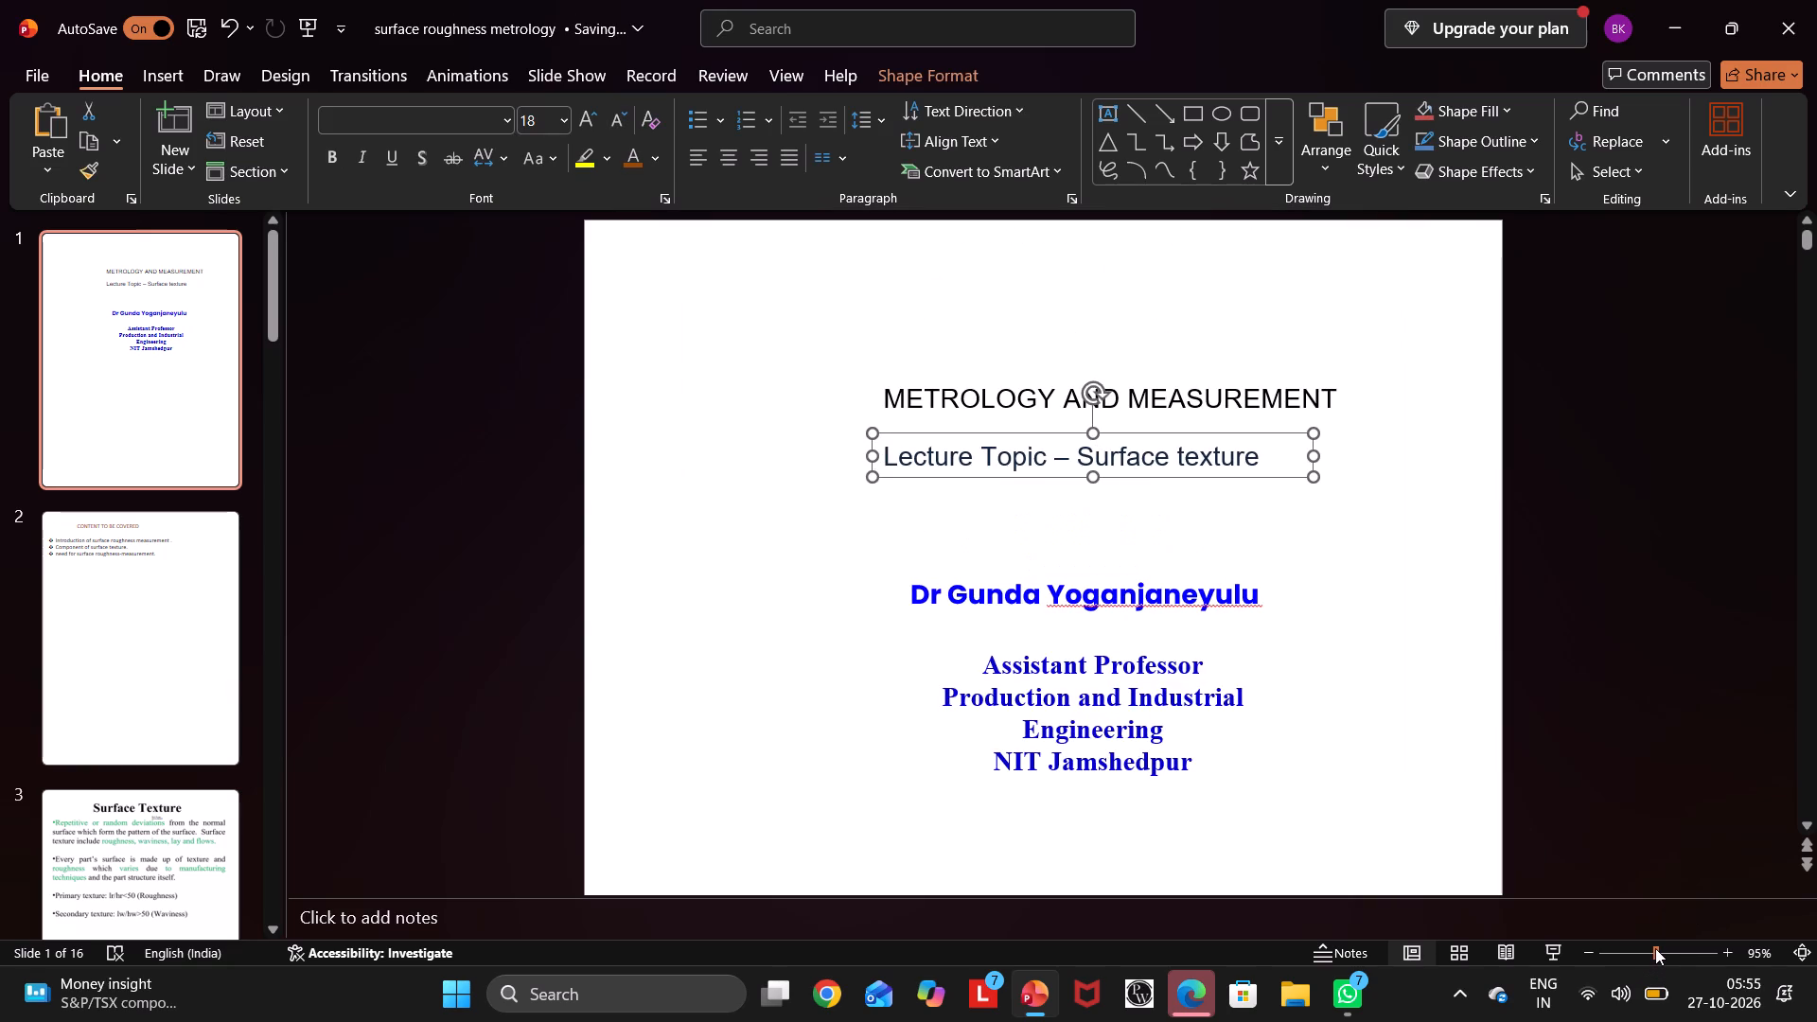
left_click(1660, 950)
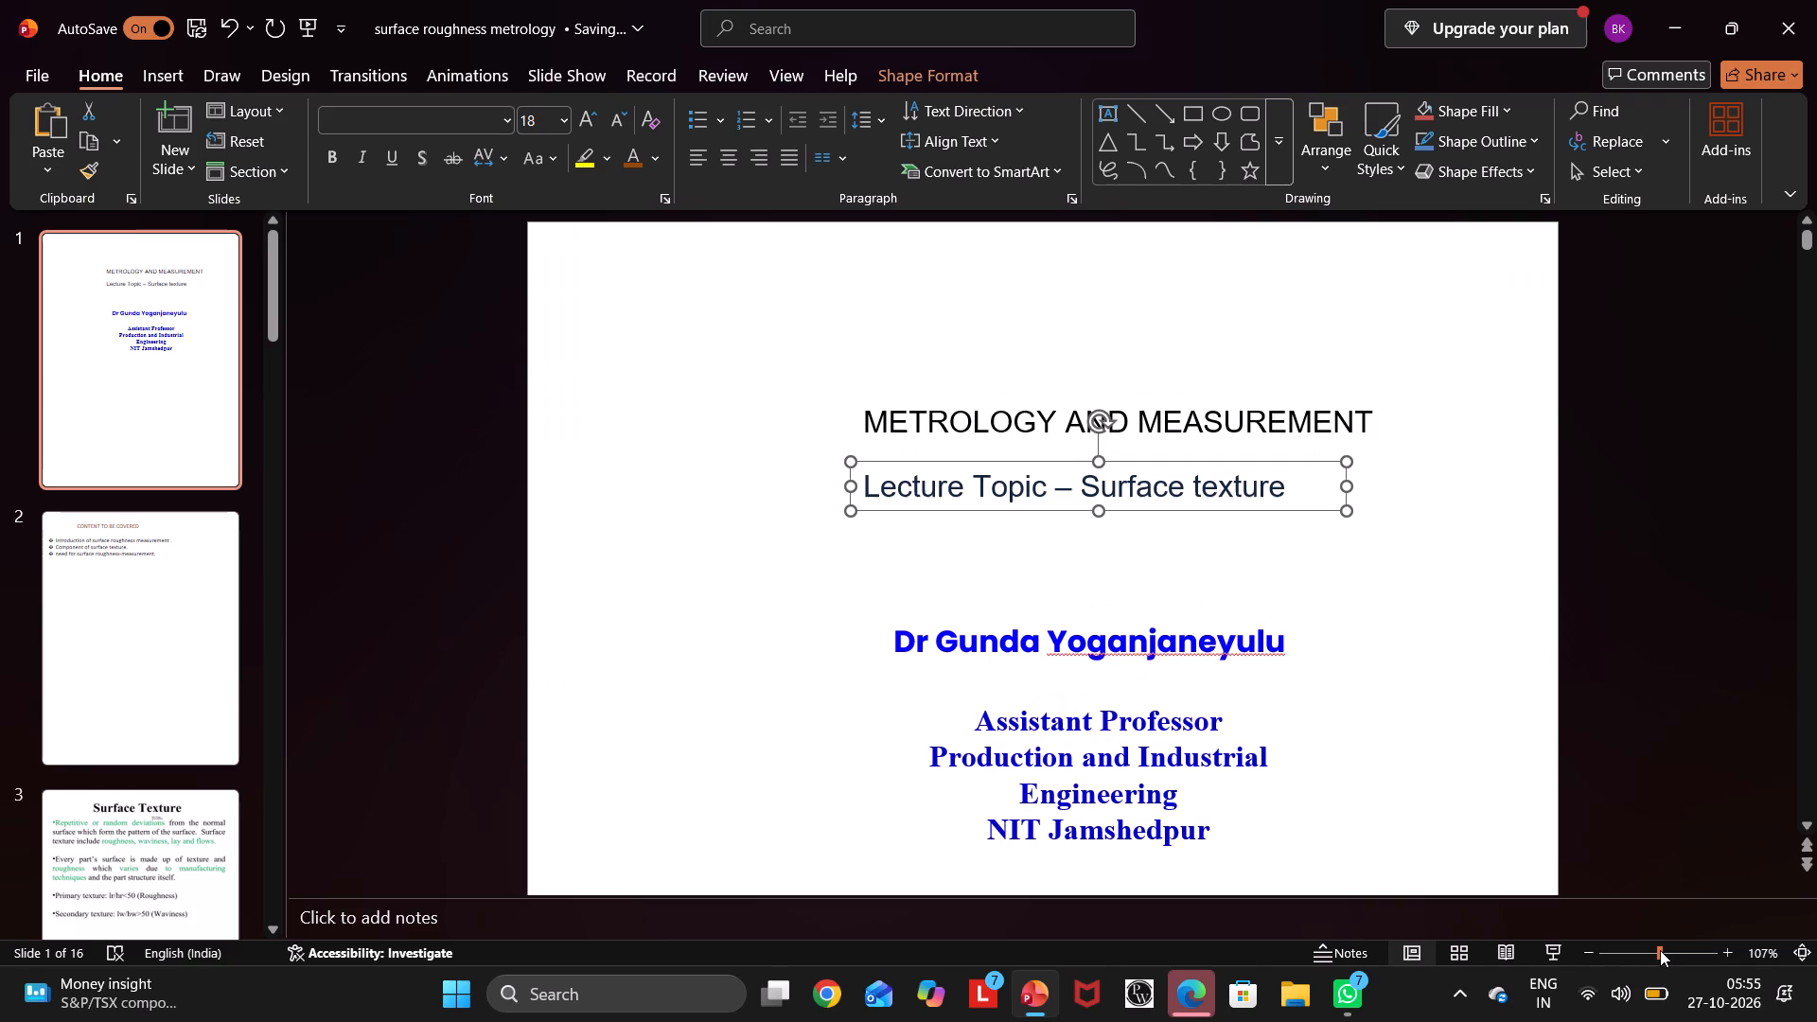
left_click(1677, 952)
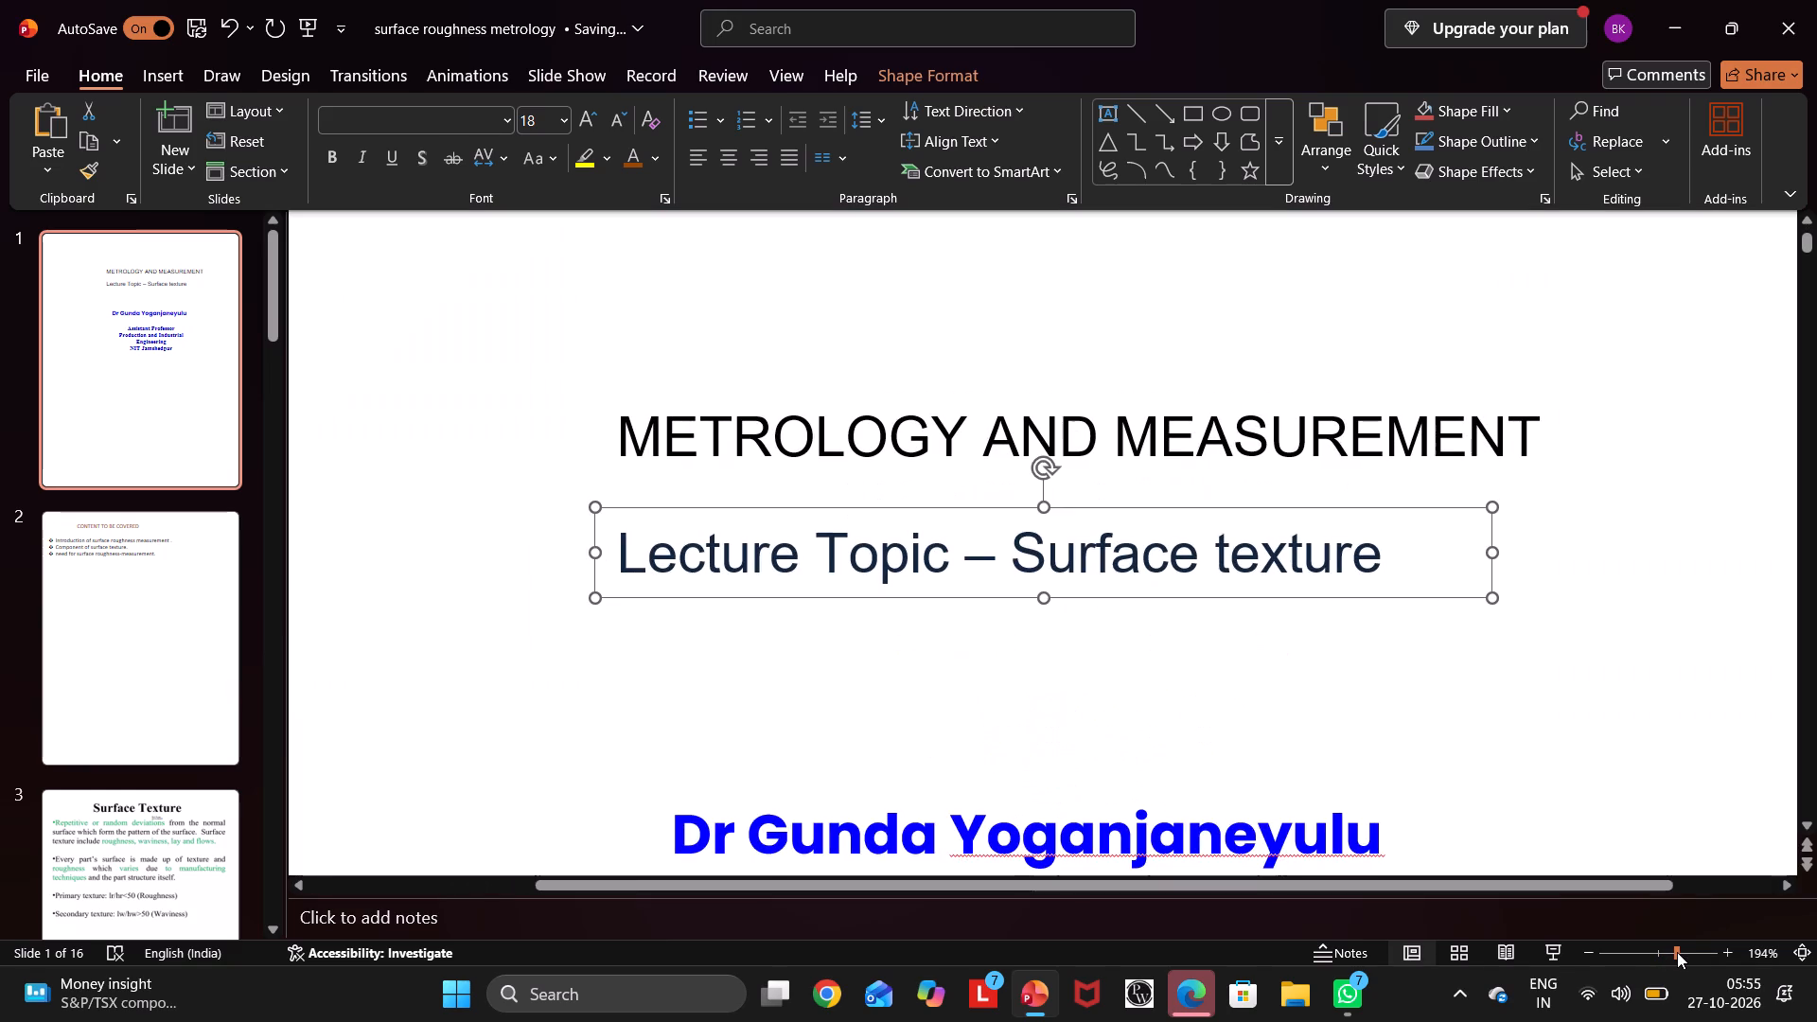
left_click(1663, 949)
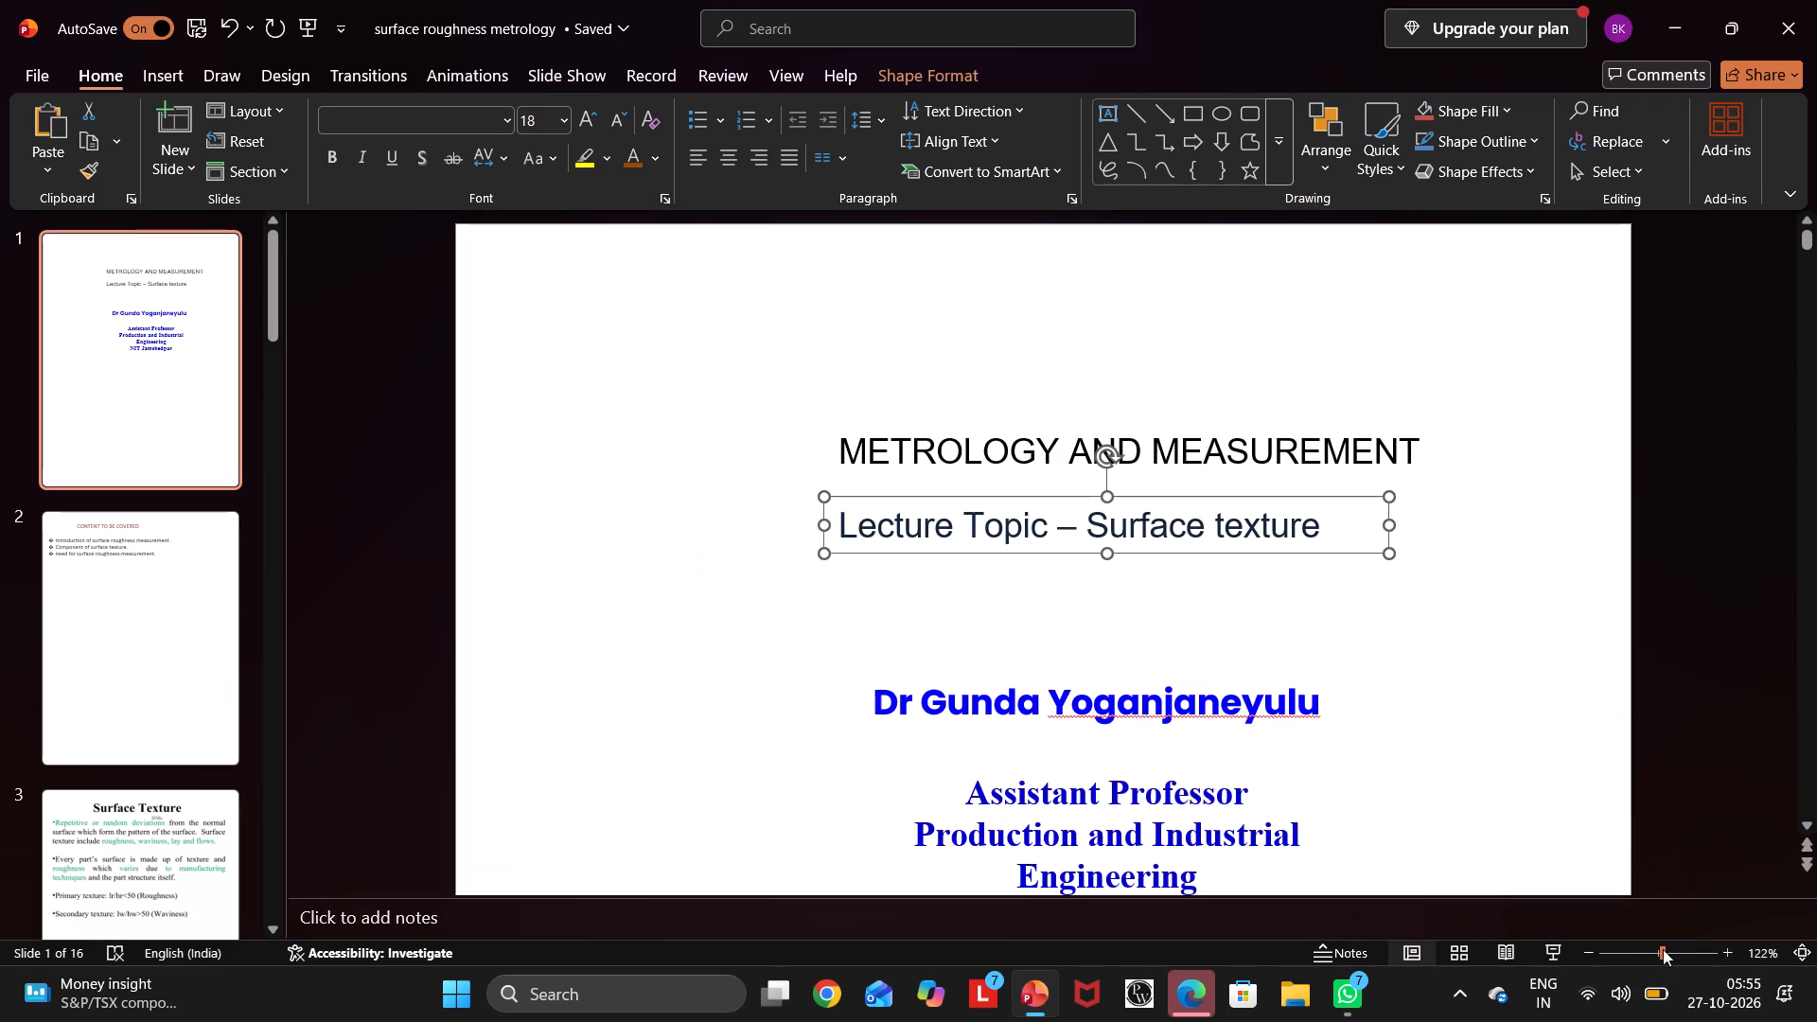
scroll(1346, 727, "down", 1)
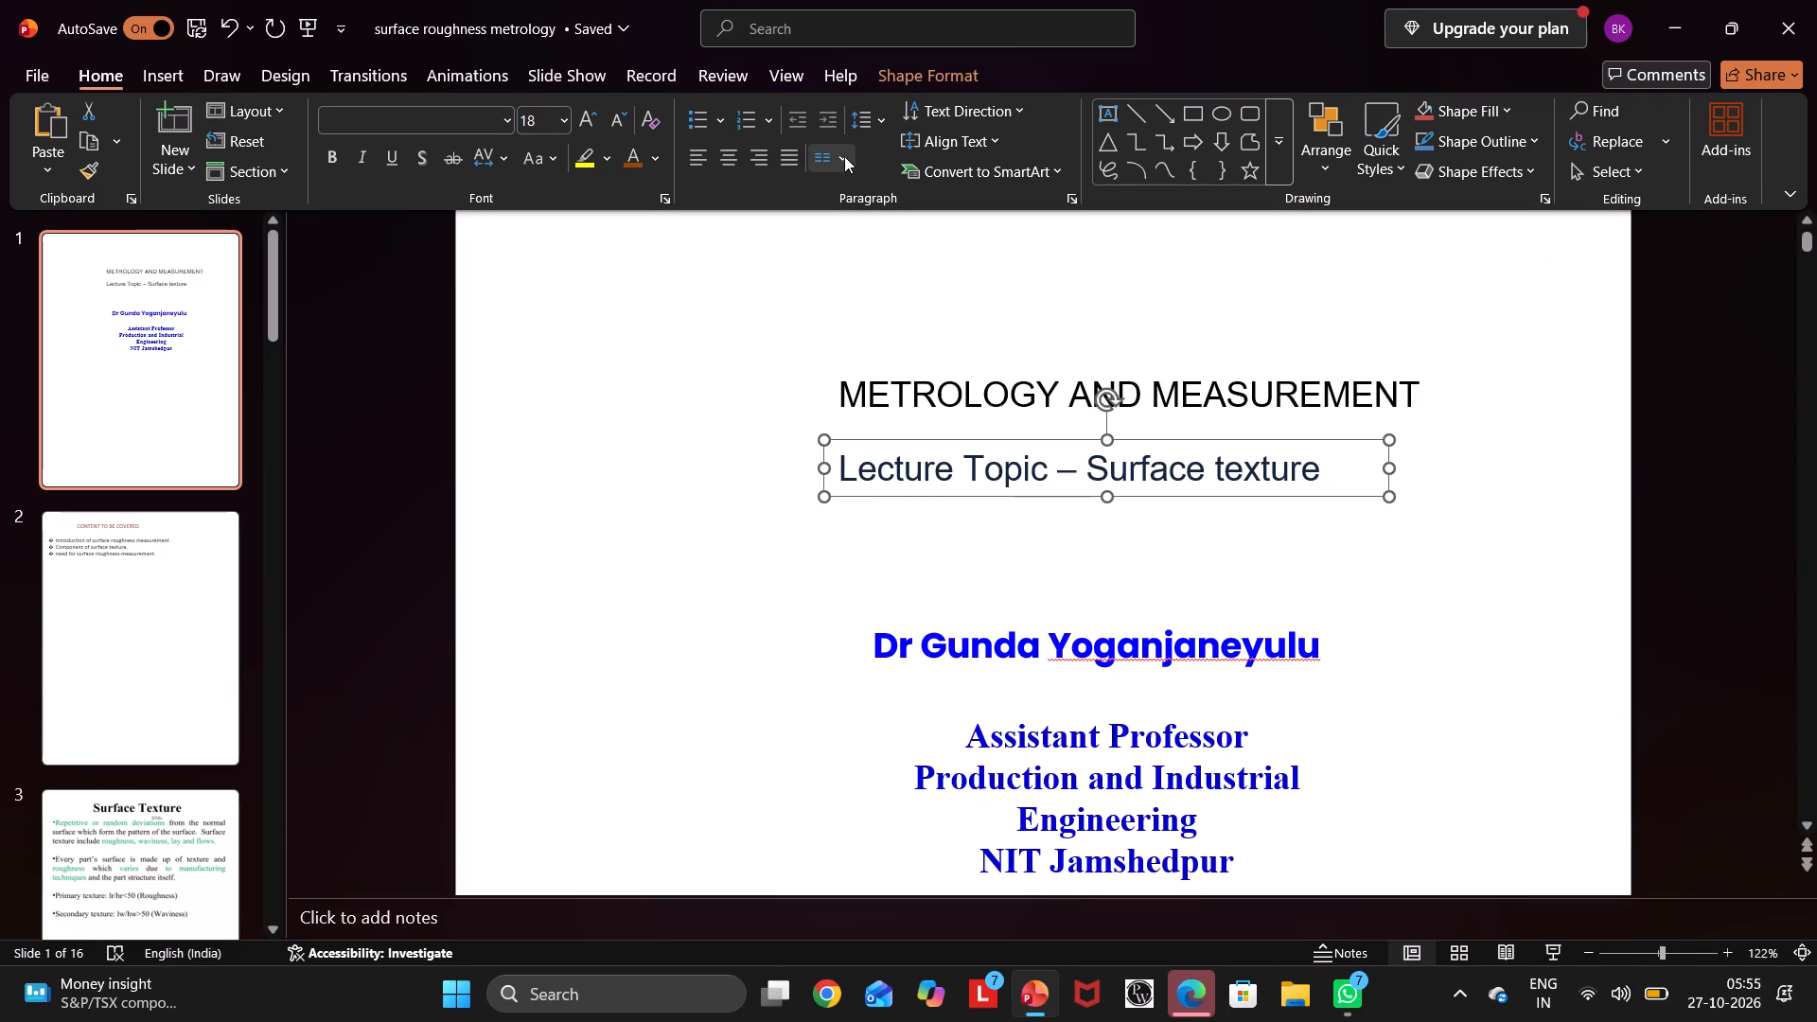
left_click(649, 151)
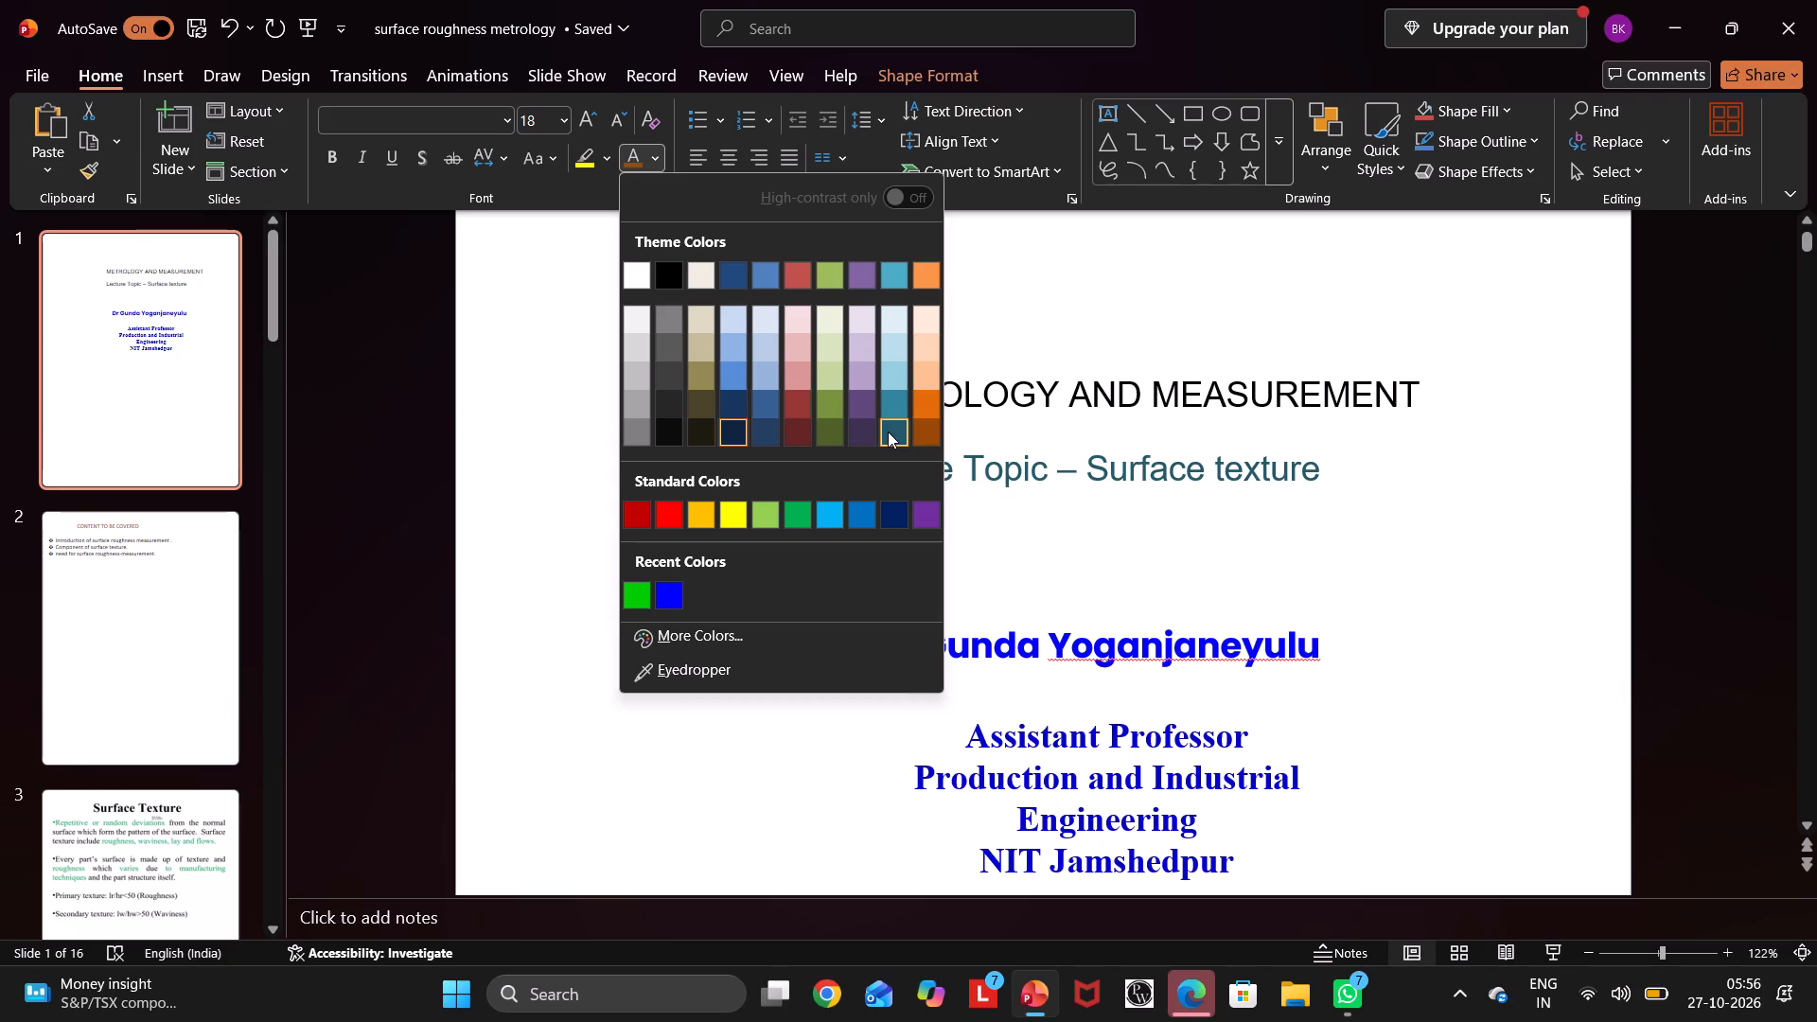
left_click(888, 432)
left_click(652, 504)
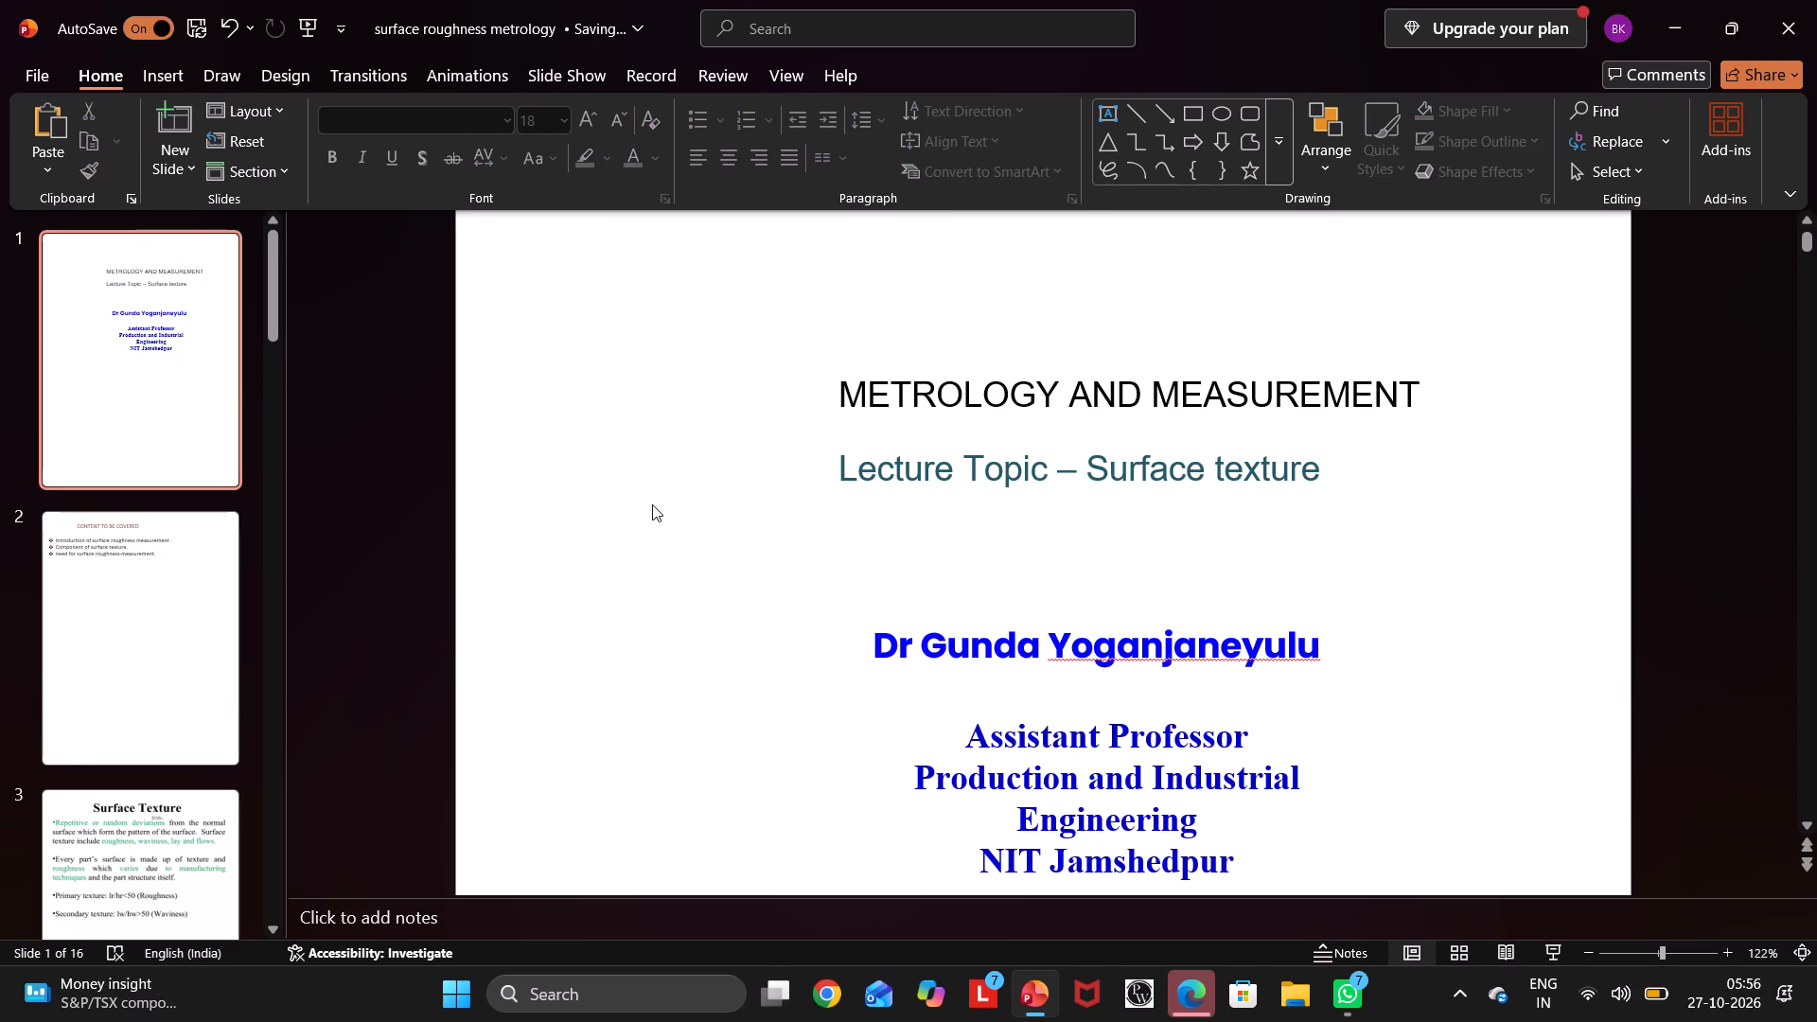
Review the presentation's slides from the "CONTENT TO BE COVERED" slide through "Orders of Geometrical irregularities", checking their content and formatting.
left_click(55, 586)
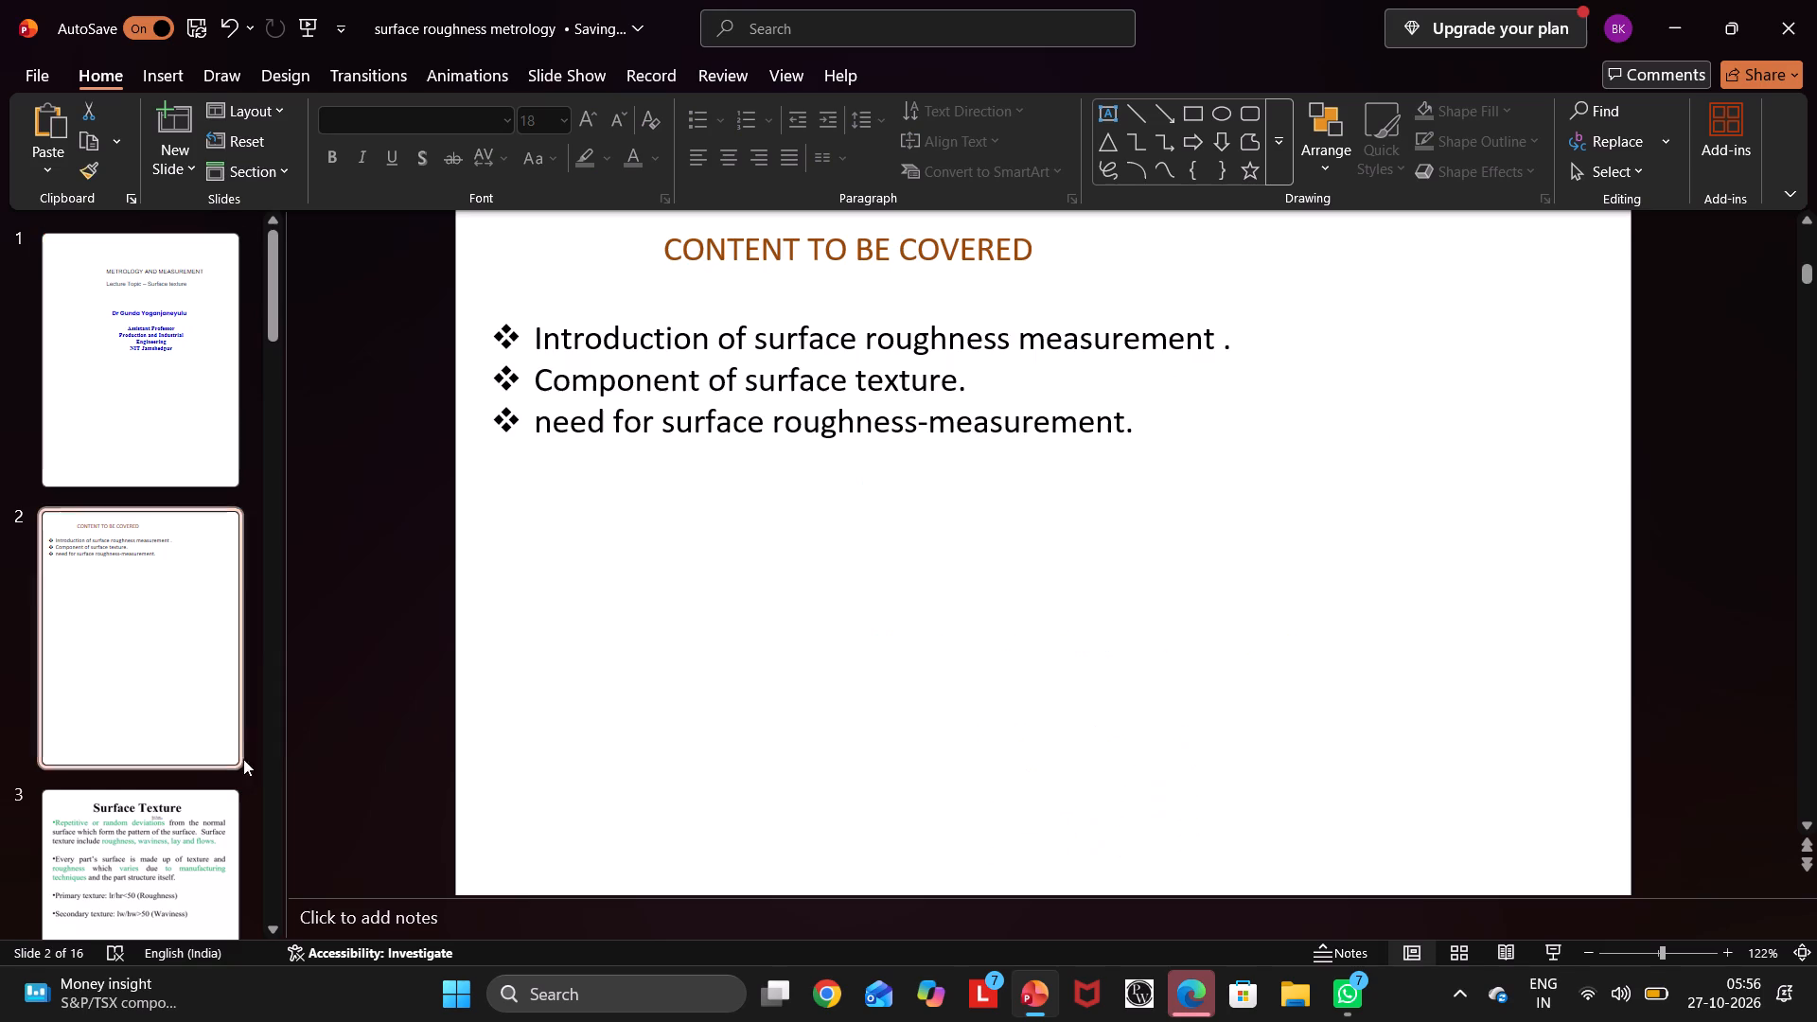
left_click(133, 832)
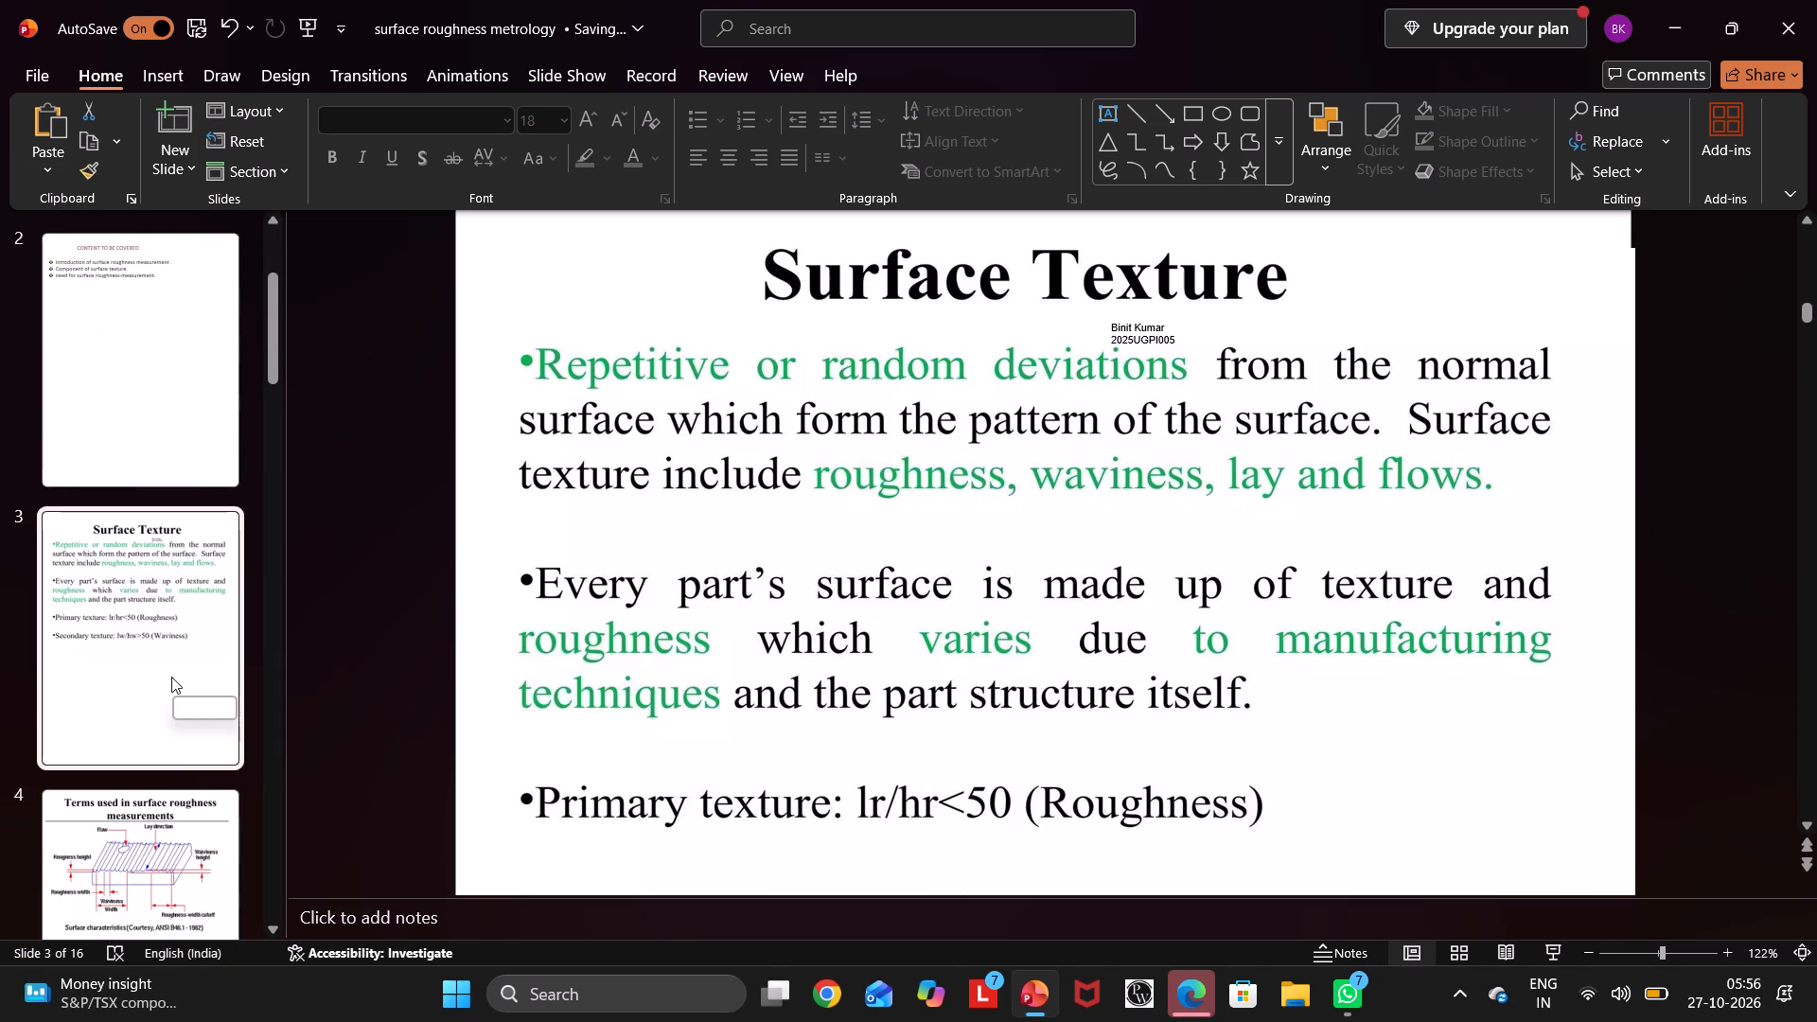
scroll(171, 677, "down", 1)
left_click(143, 427)
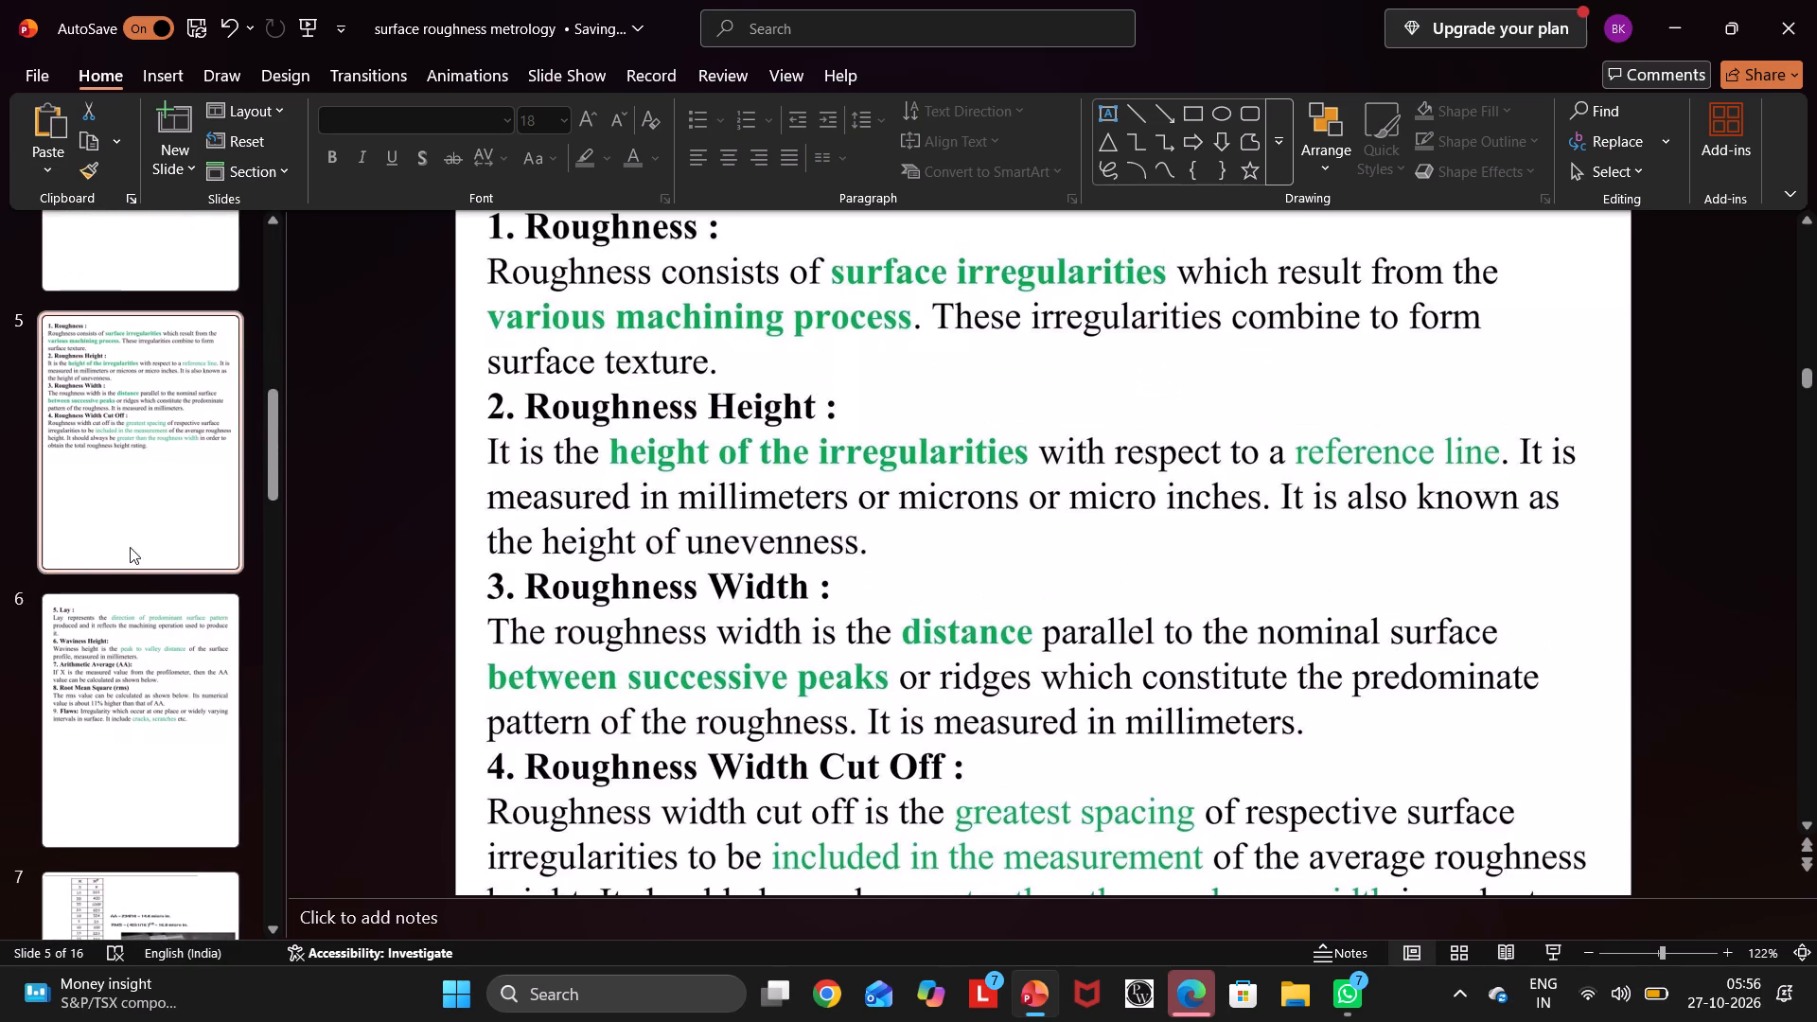
left_click(120, 630)
scroll(153, 651, "down", 1)
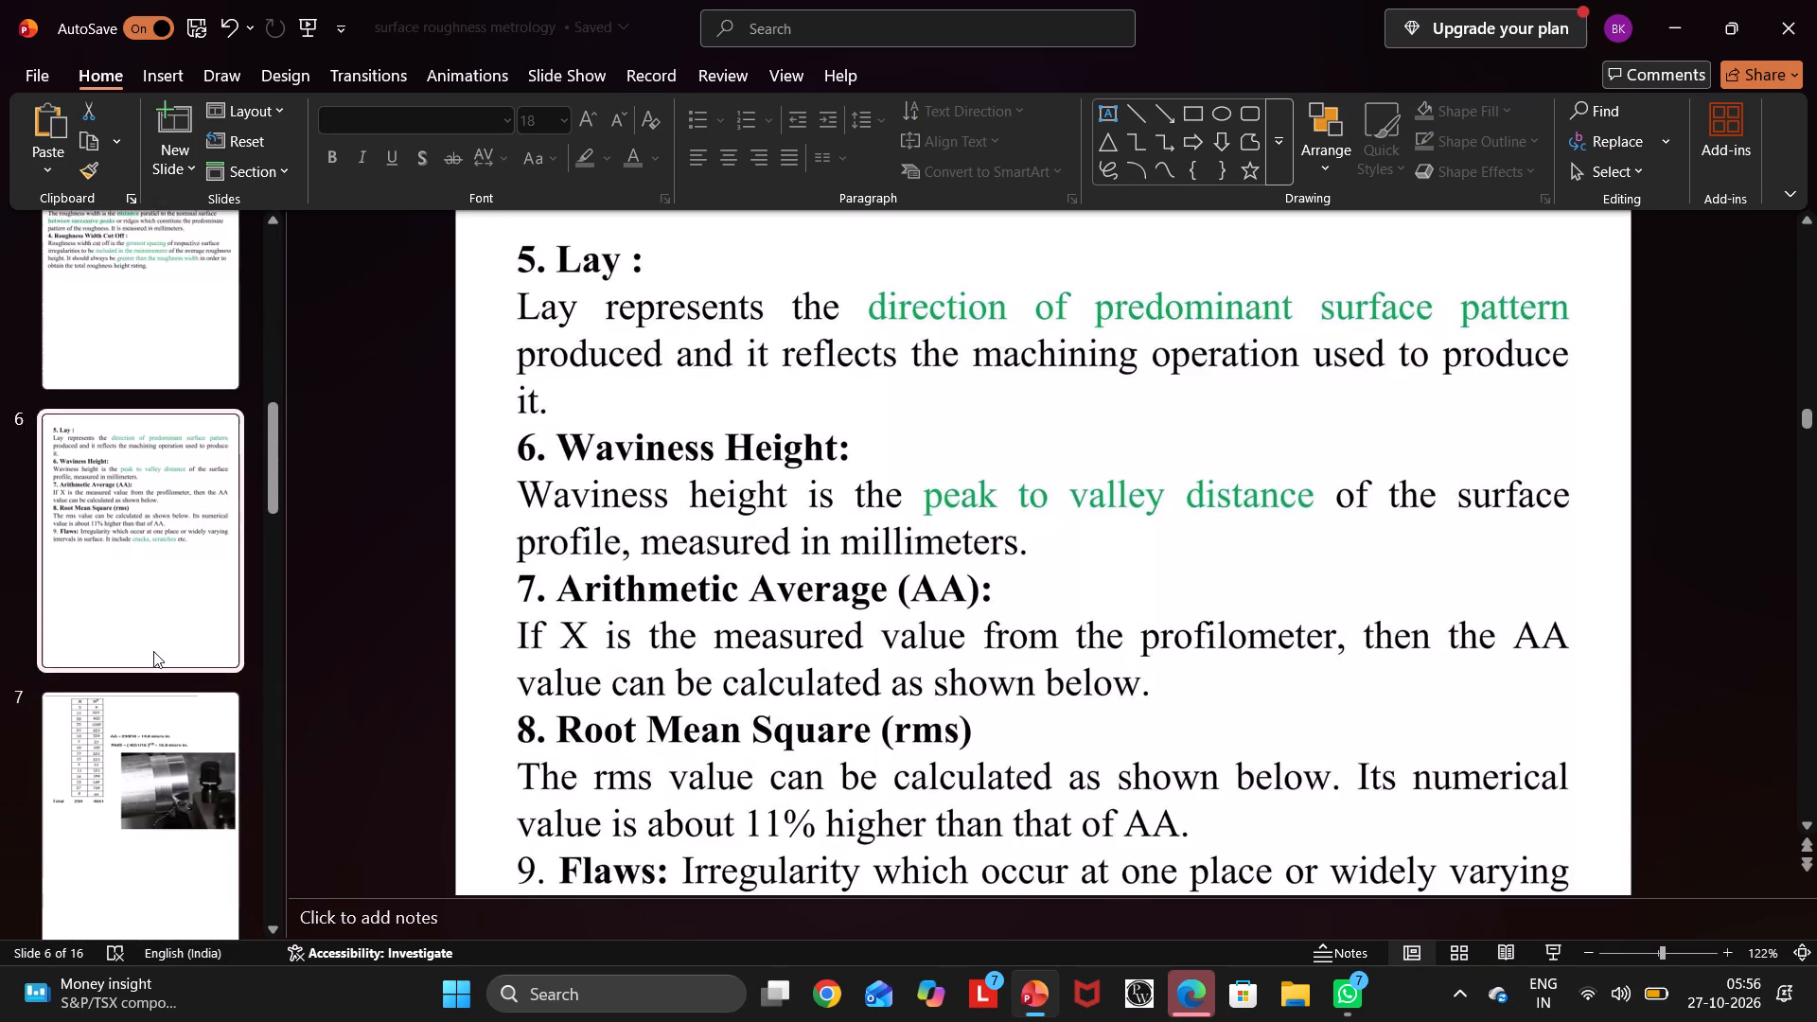
scroll(153, 651, "down", 1)
left_click(128, 632)
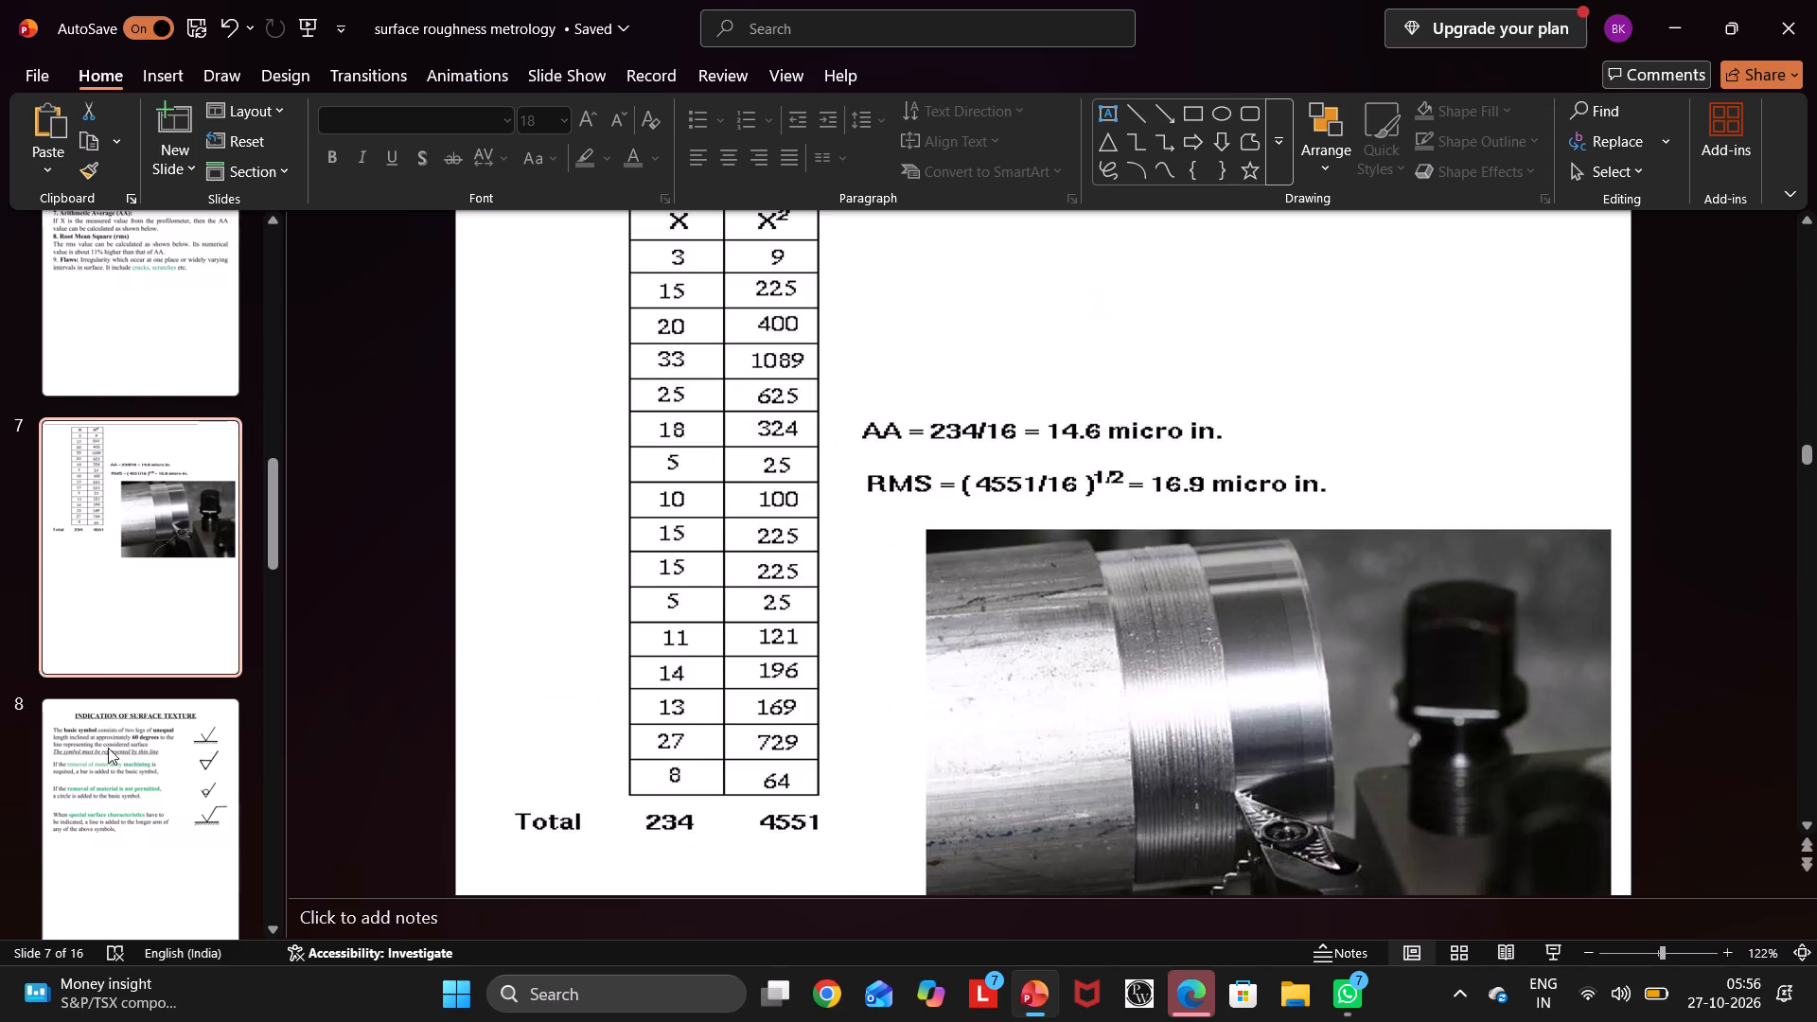
scroll(124, 589, "down", 1)
left_click(121, 525)
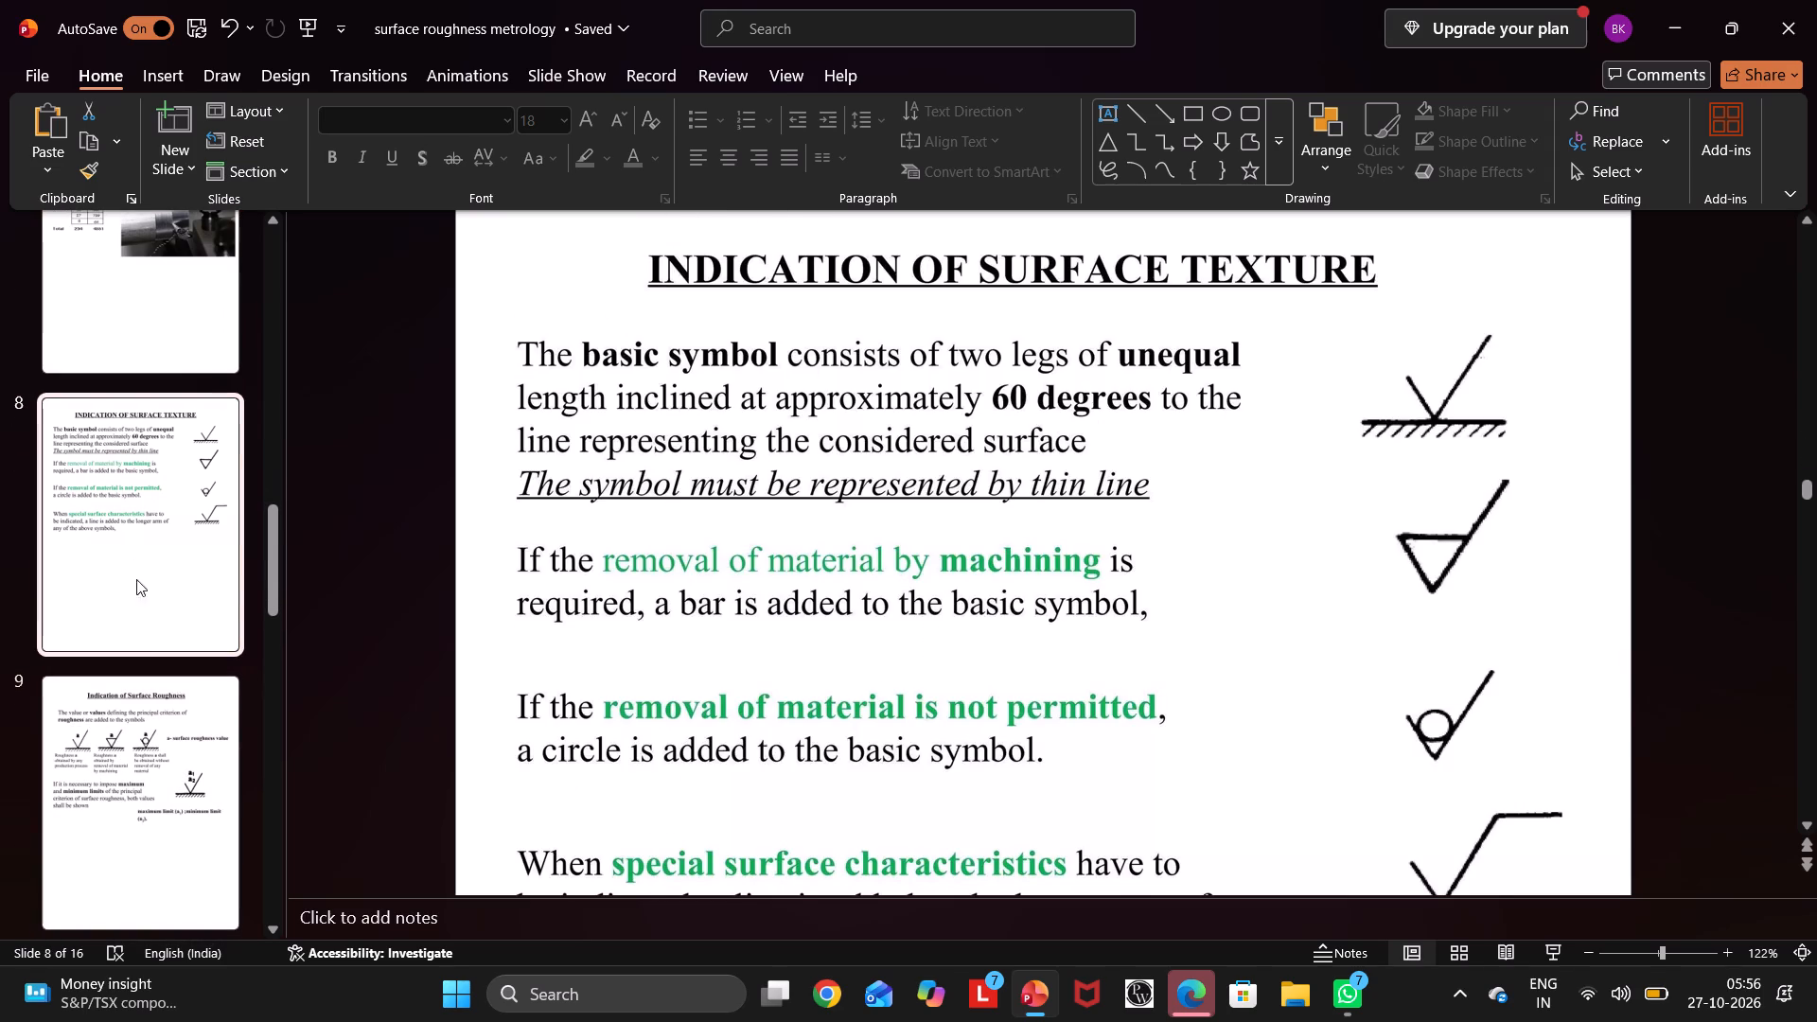
scroll(128, 599, "down", 1)
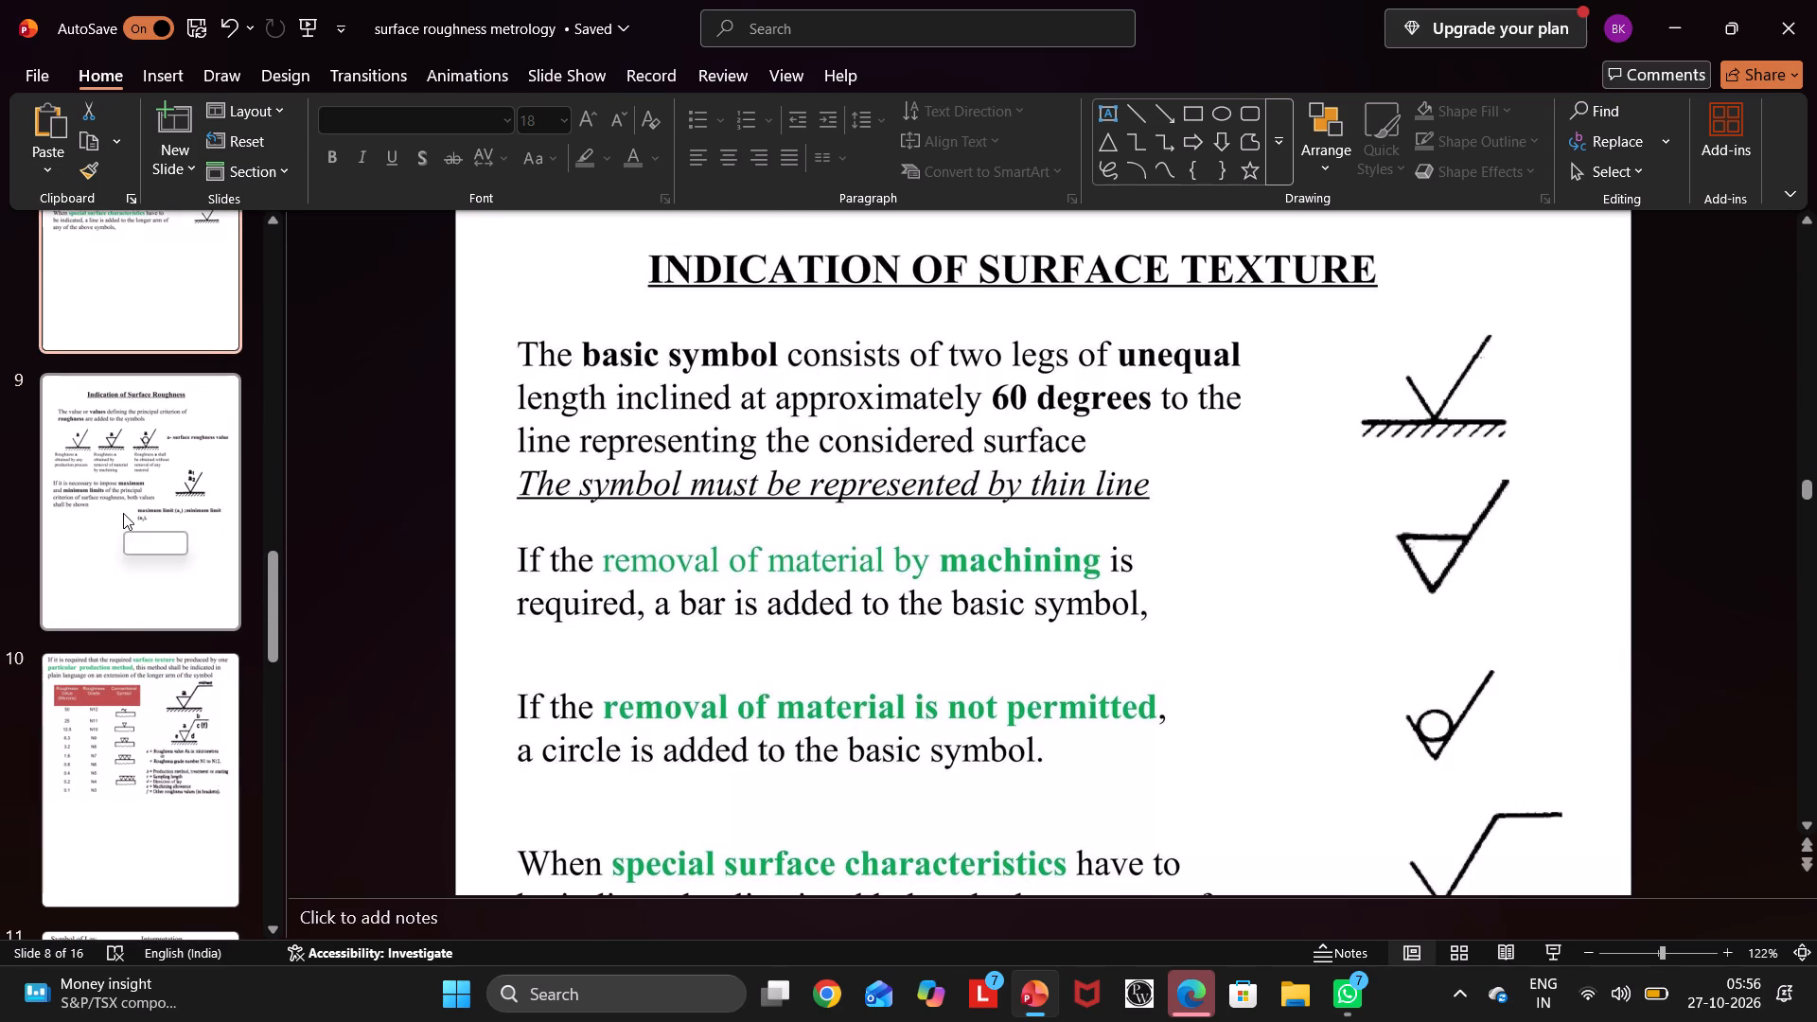
left_click(123, 513)
left_click(144, 288)
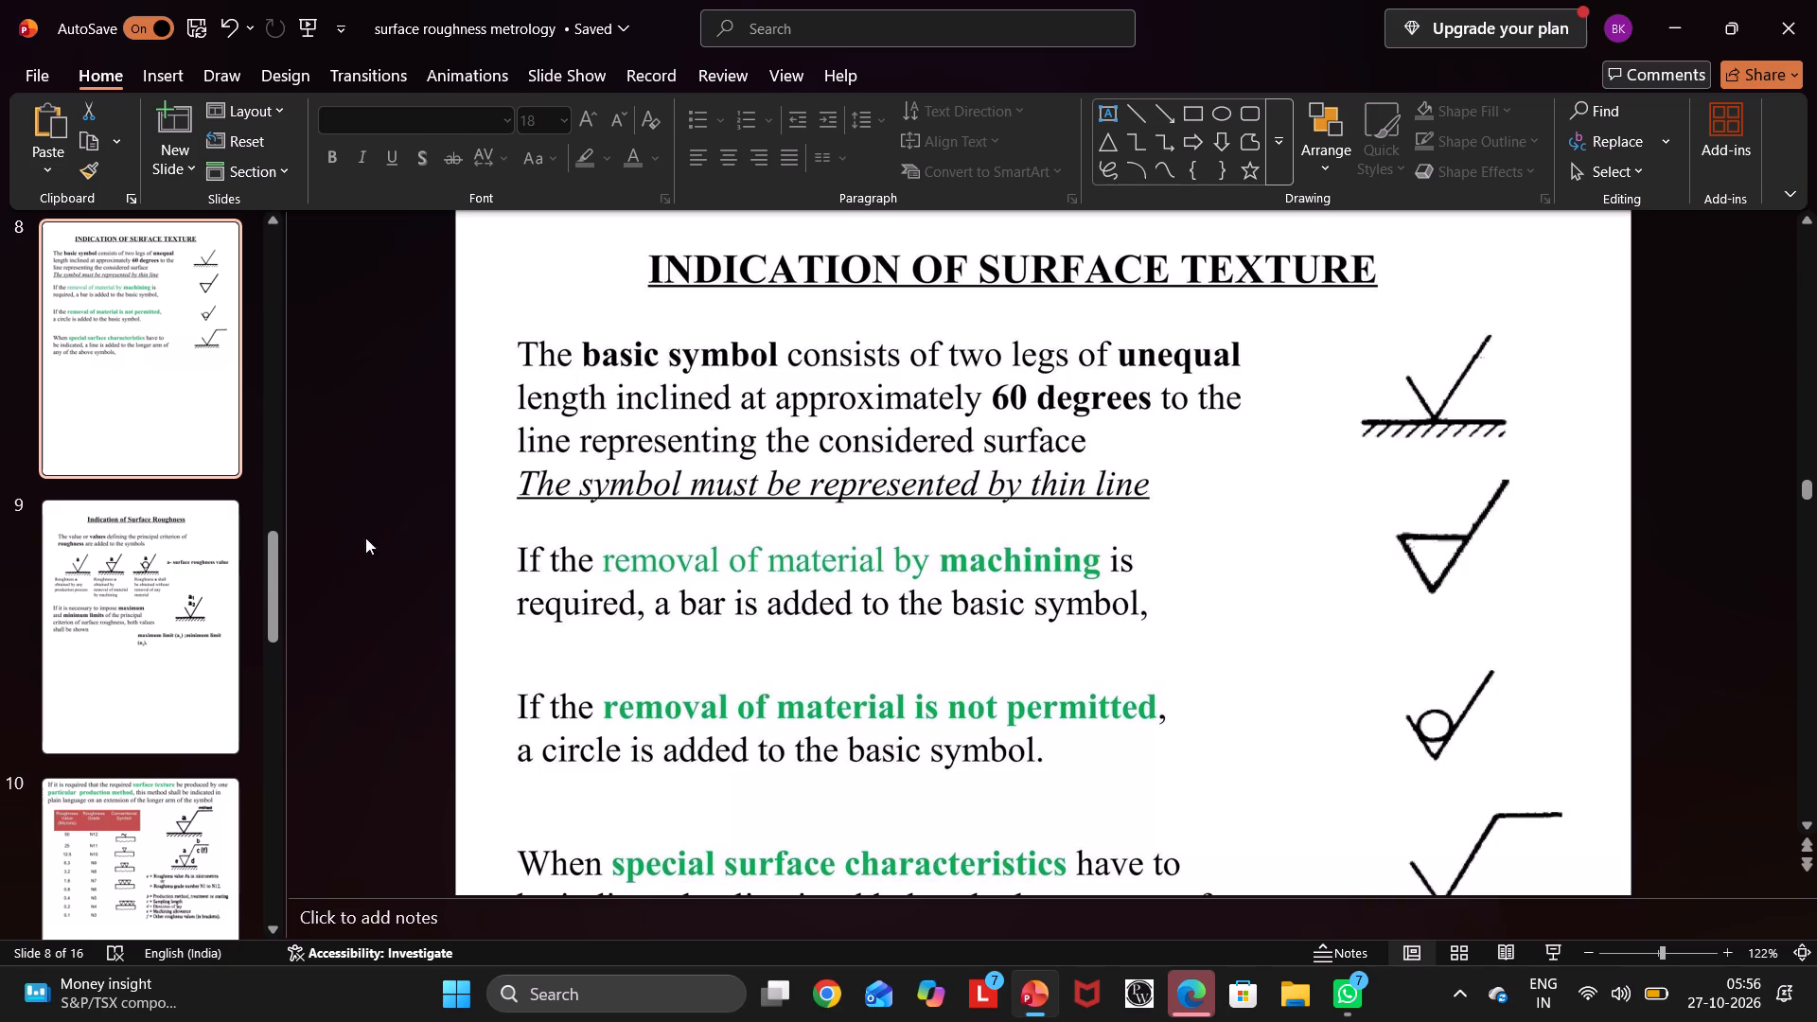
left_click(120, 608)
left_click(110, 819)
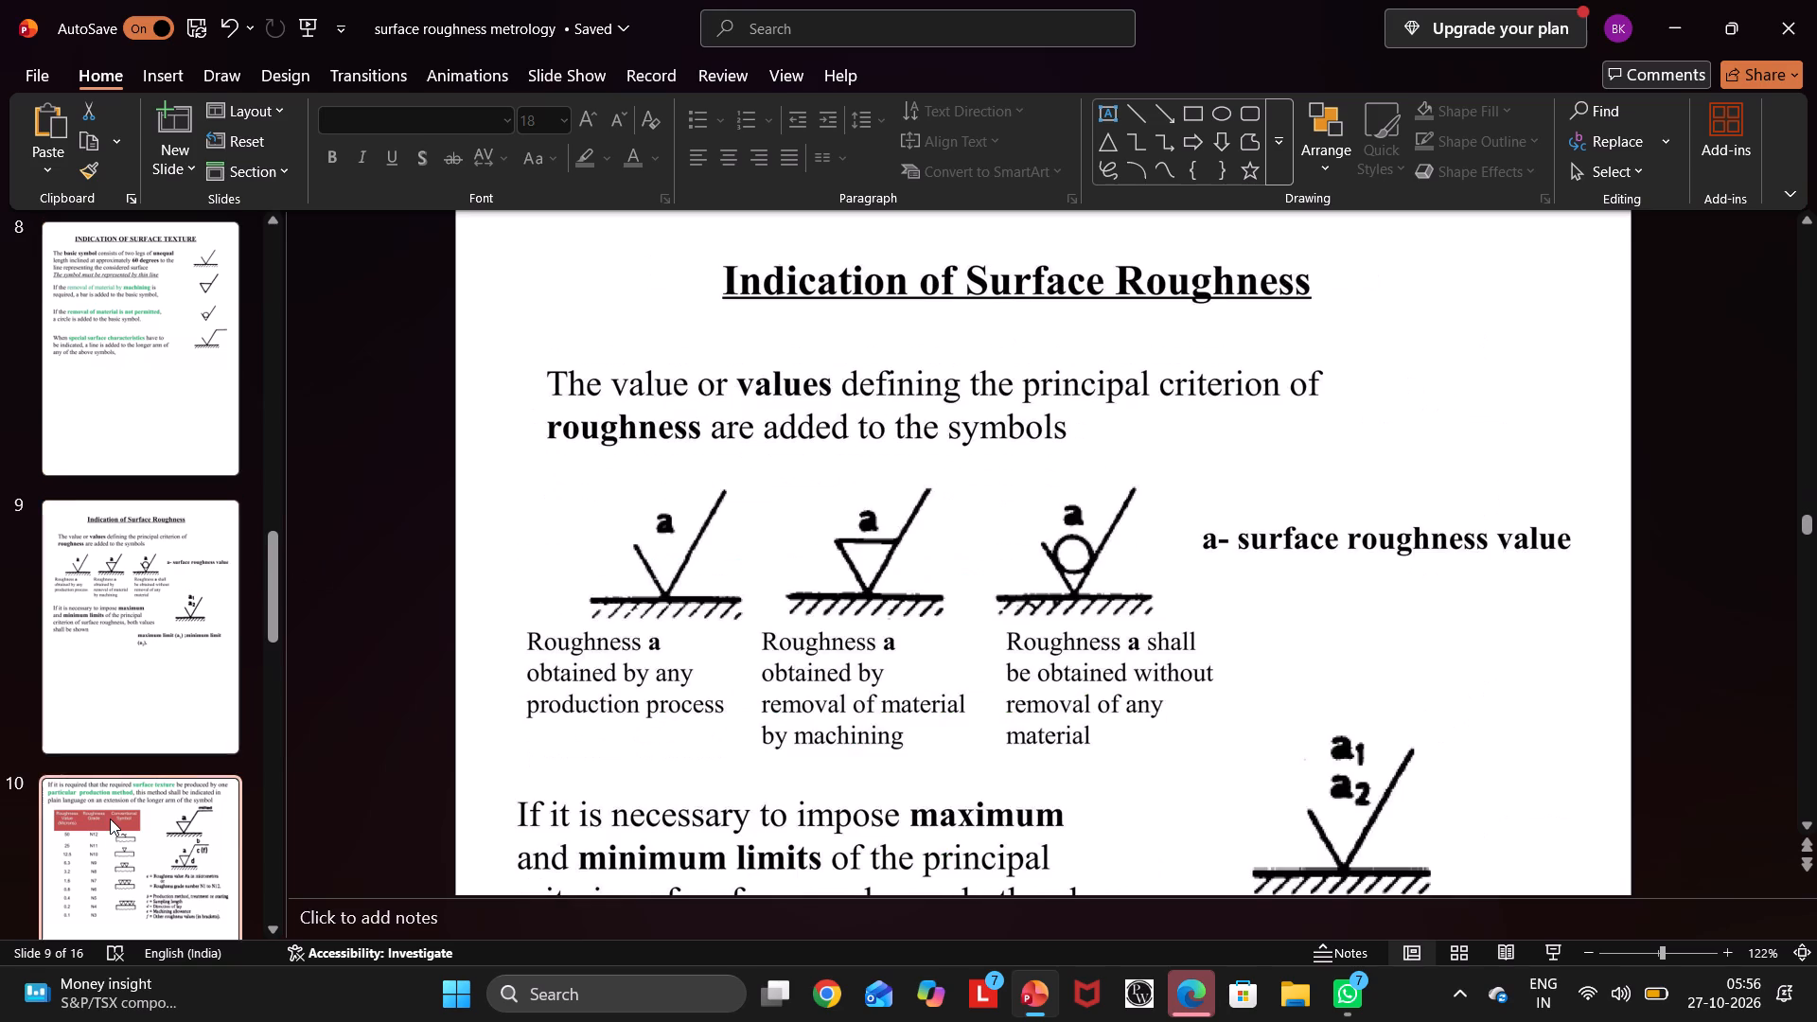
scroll(110, 819, "down", 2)
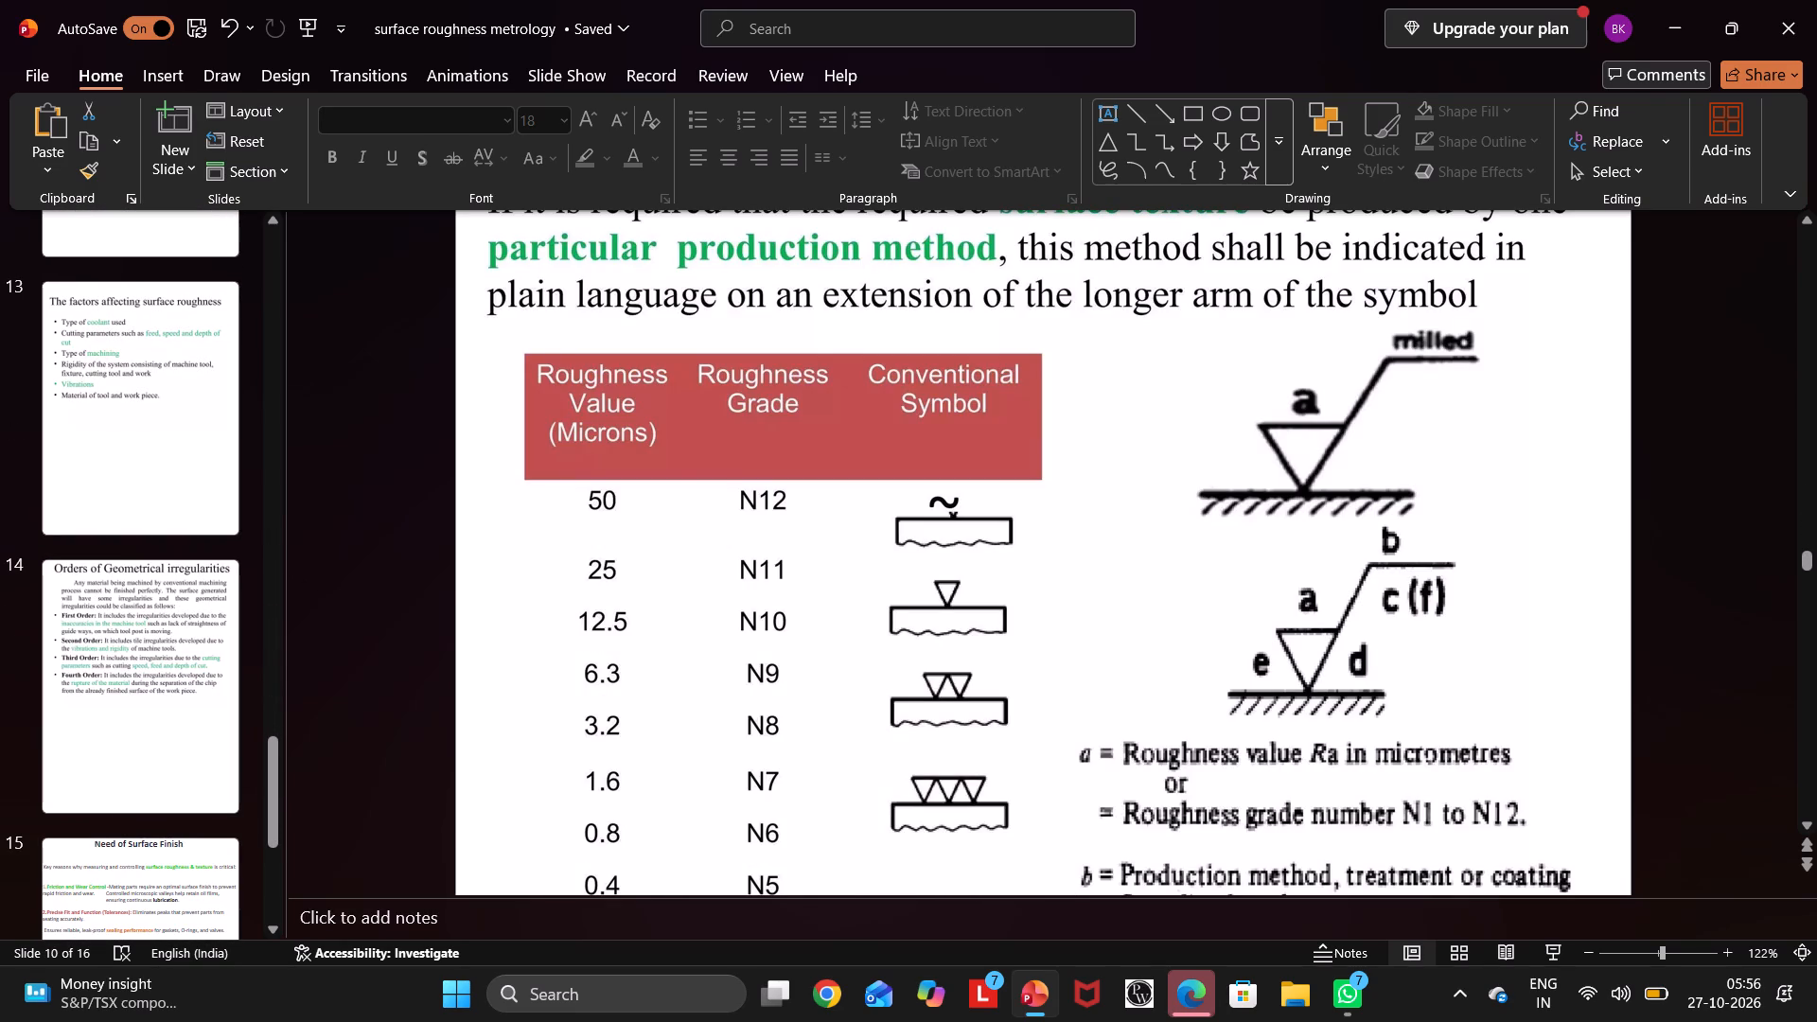
left_click(174, 626)
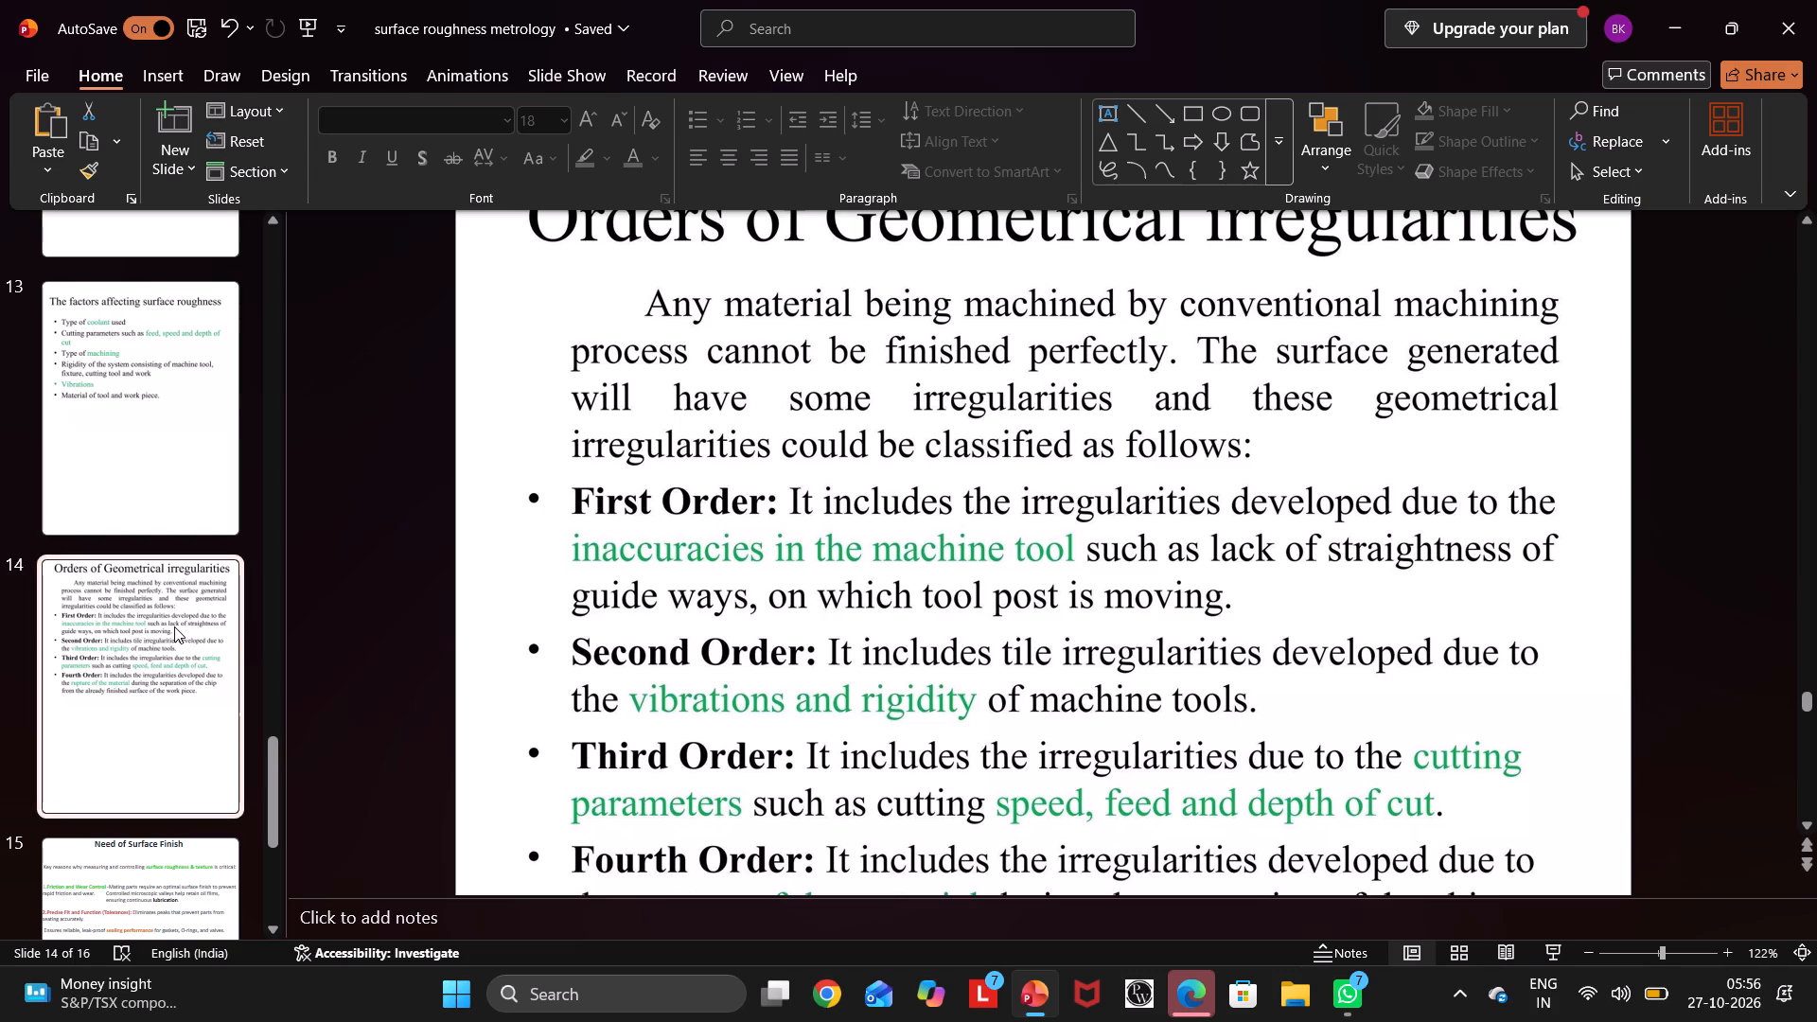
scroll(176, 743, "down", 1)
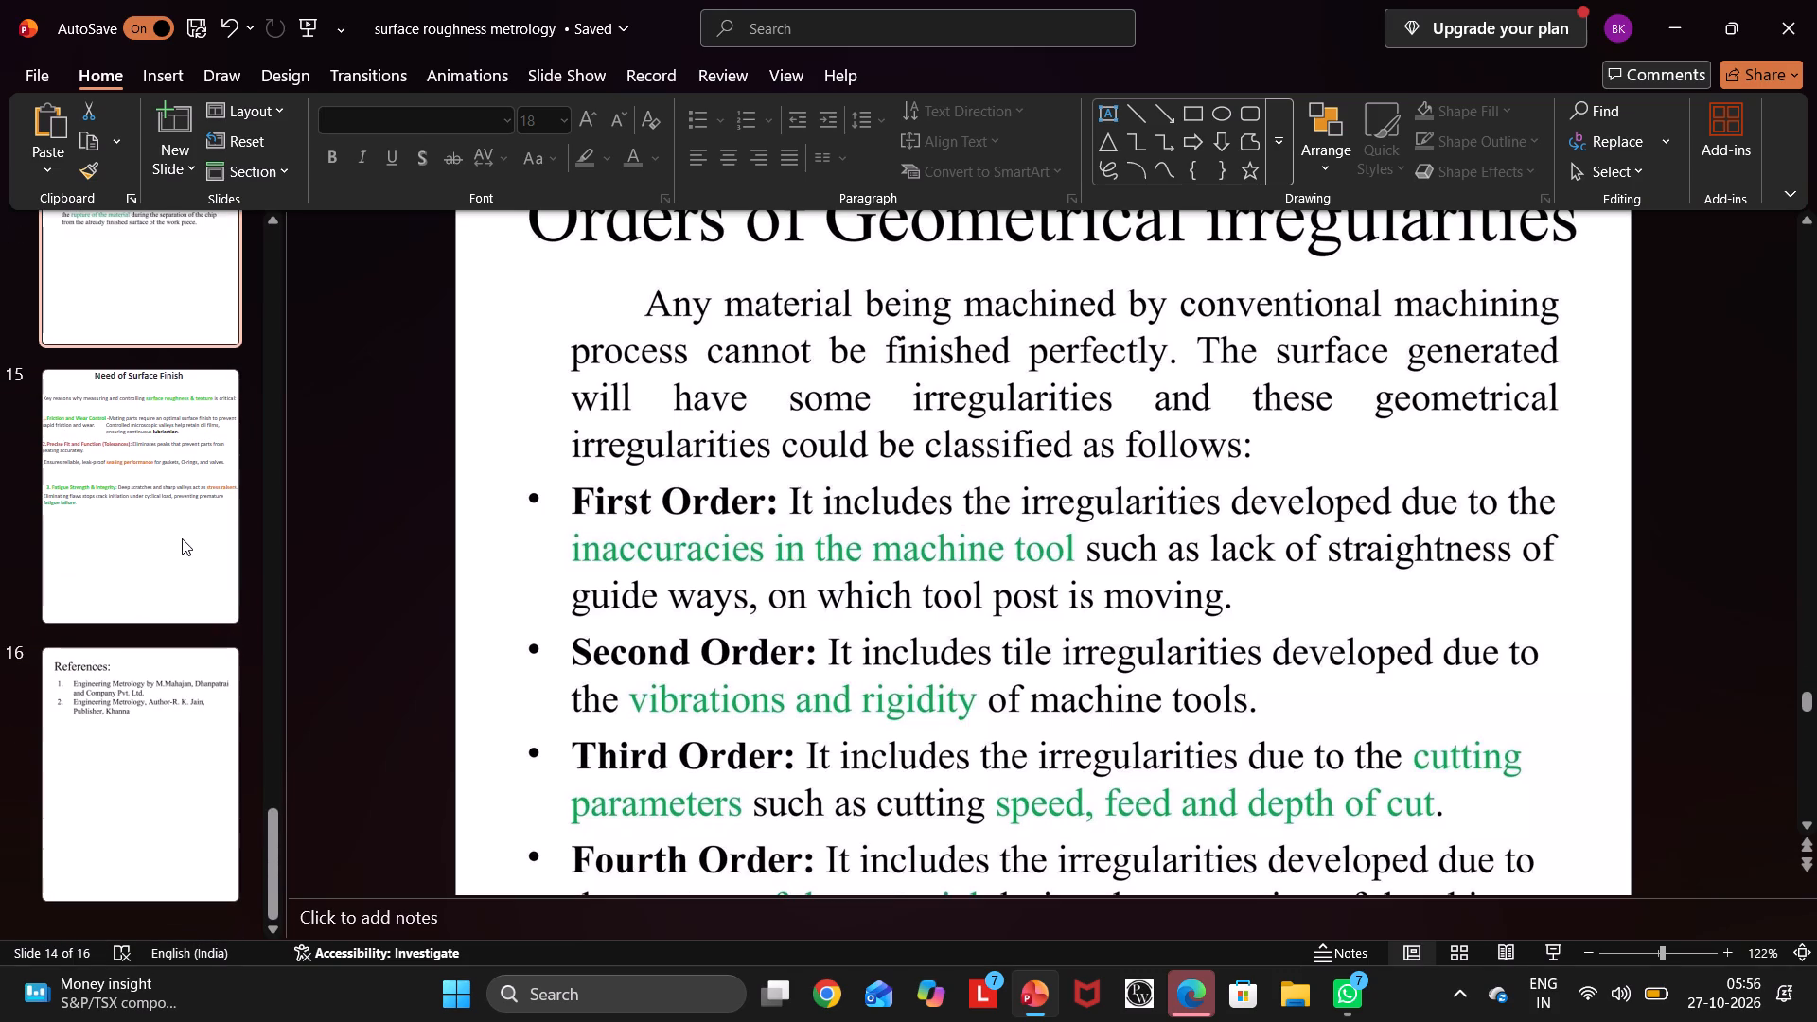
On slide 15, "Need of Surface Finish", replace the "1." before "Friction and Wear Control" with a four-diamond bullet.
left_click(182, 538)
scroll(461, 505, "right", 2)
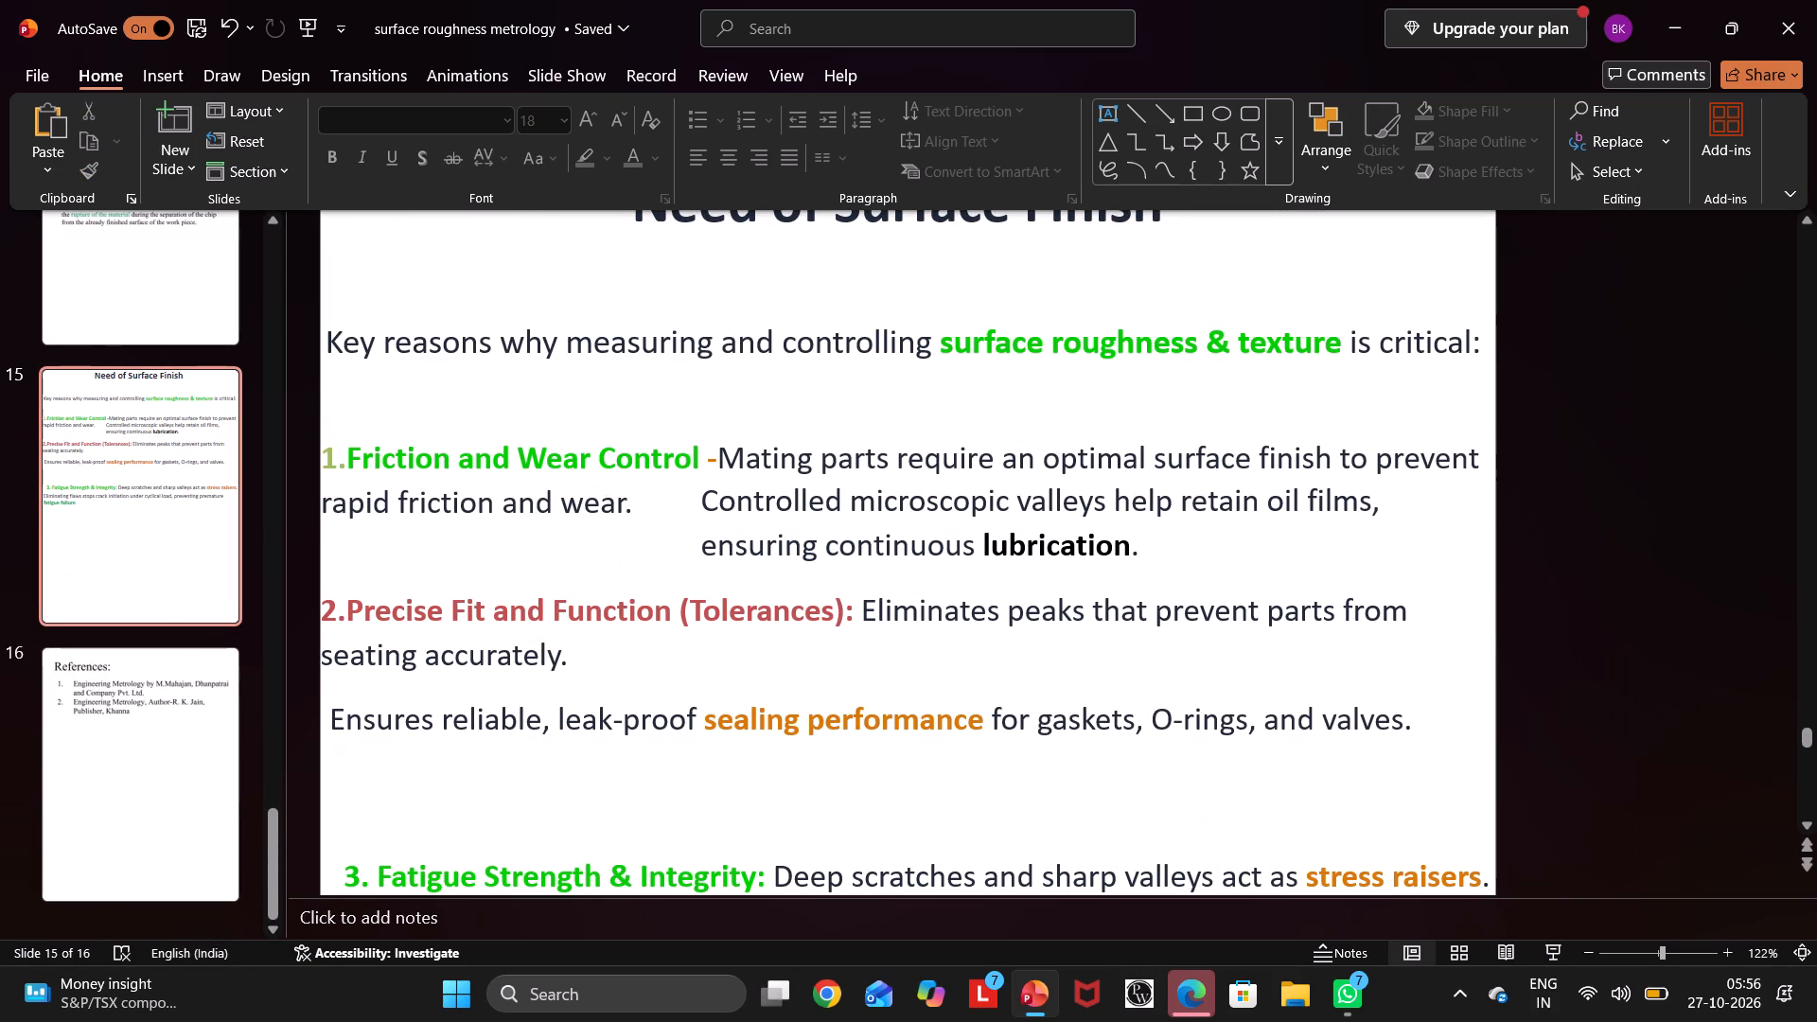
left_click(342, 457)
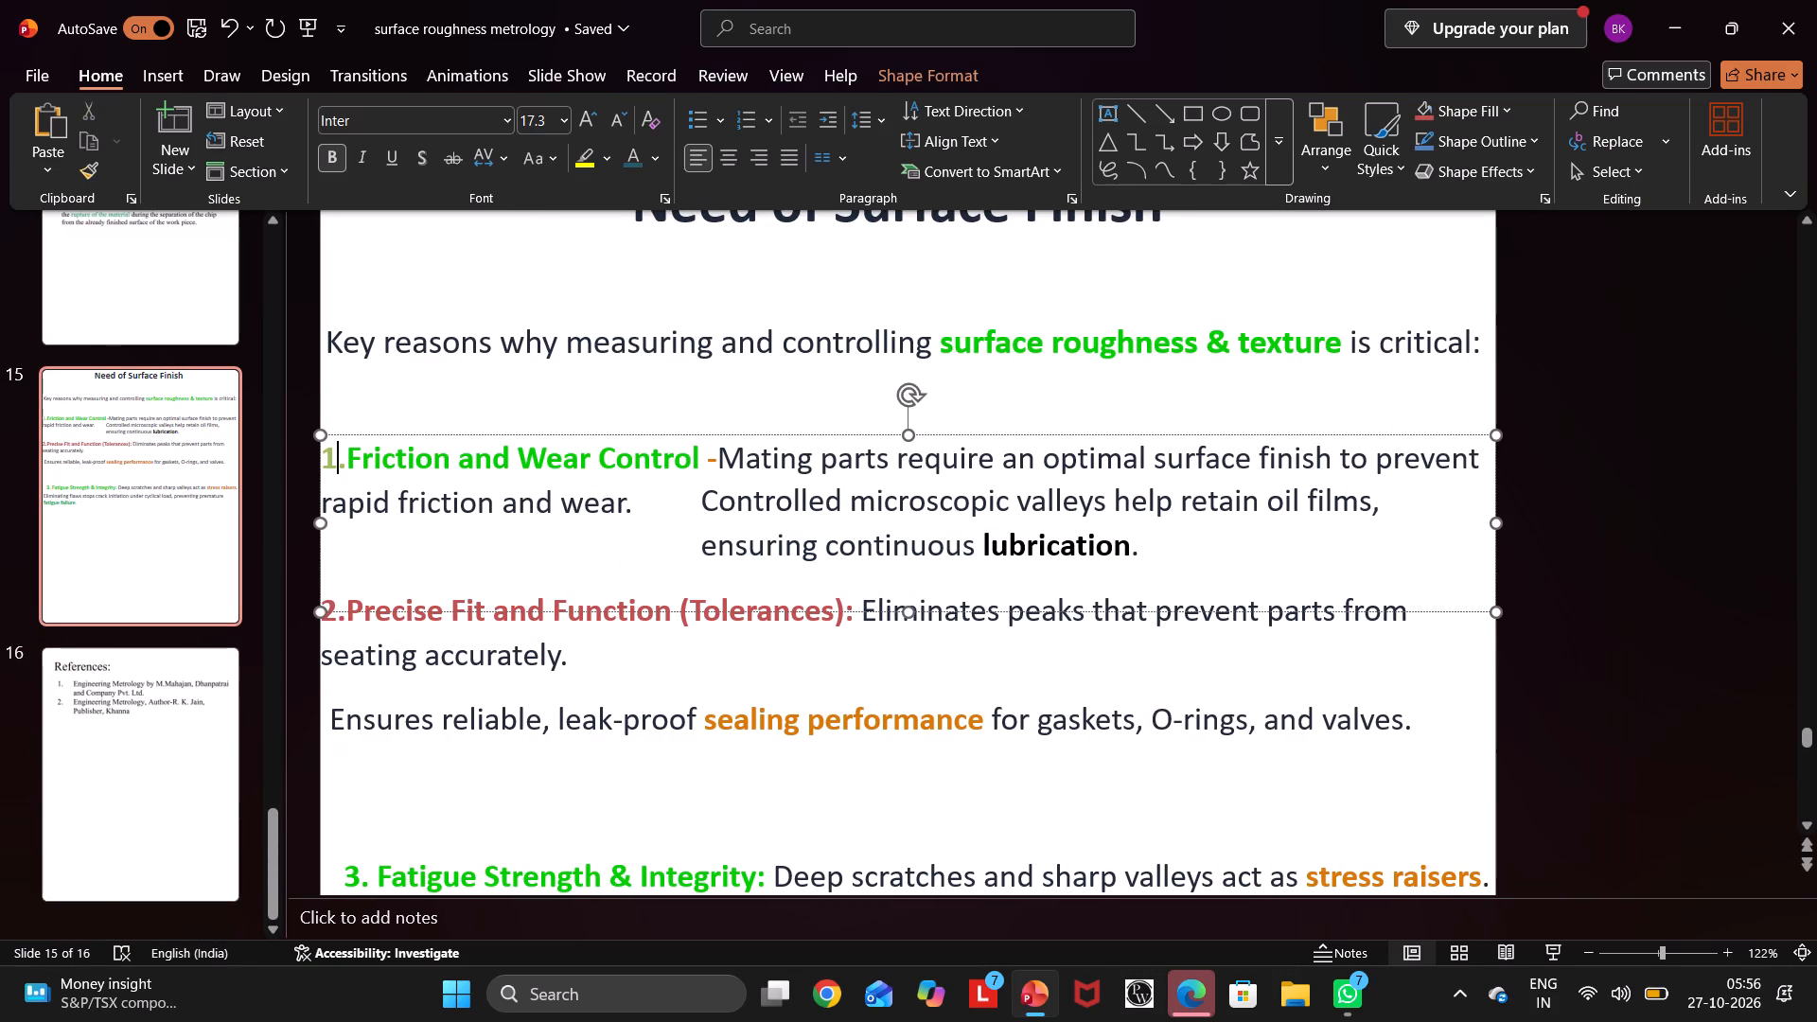
key("BackSpace")
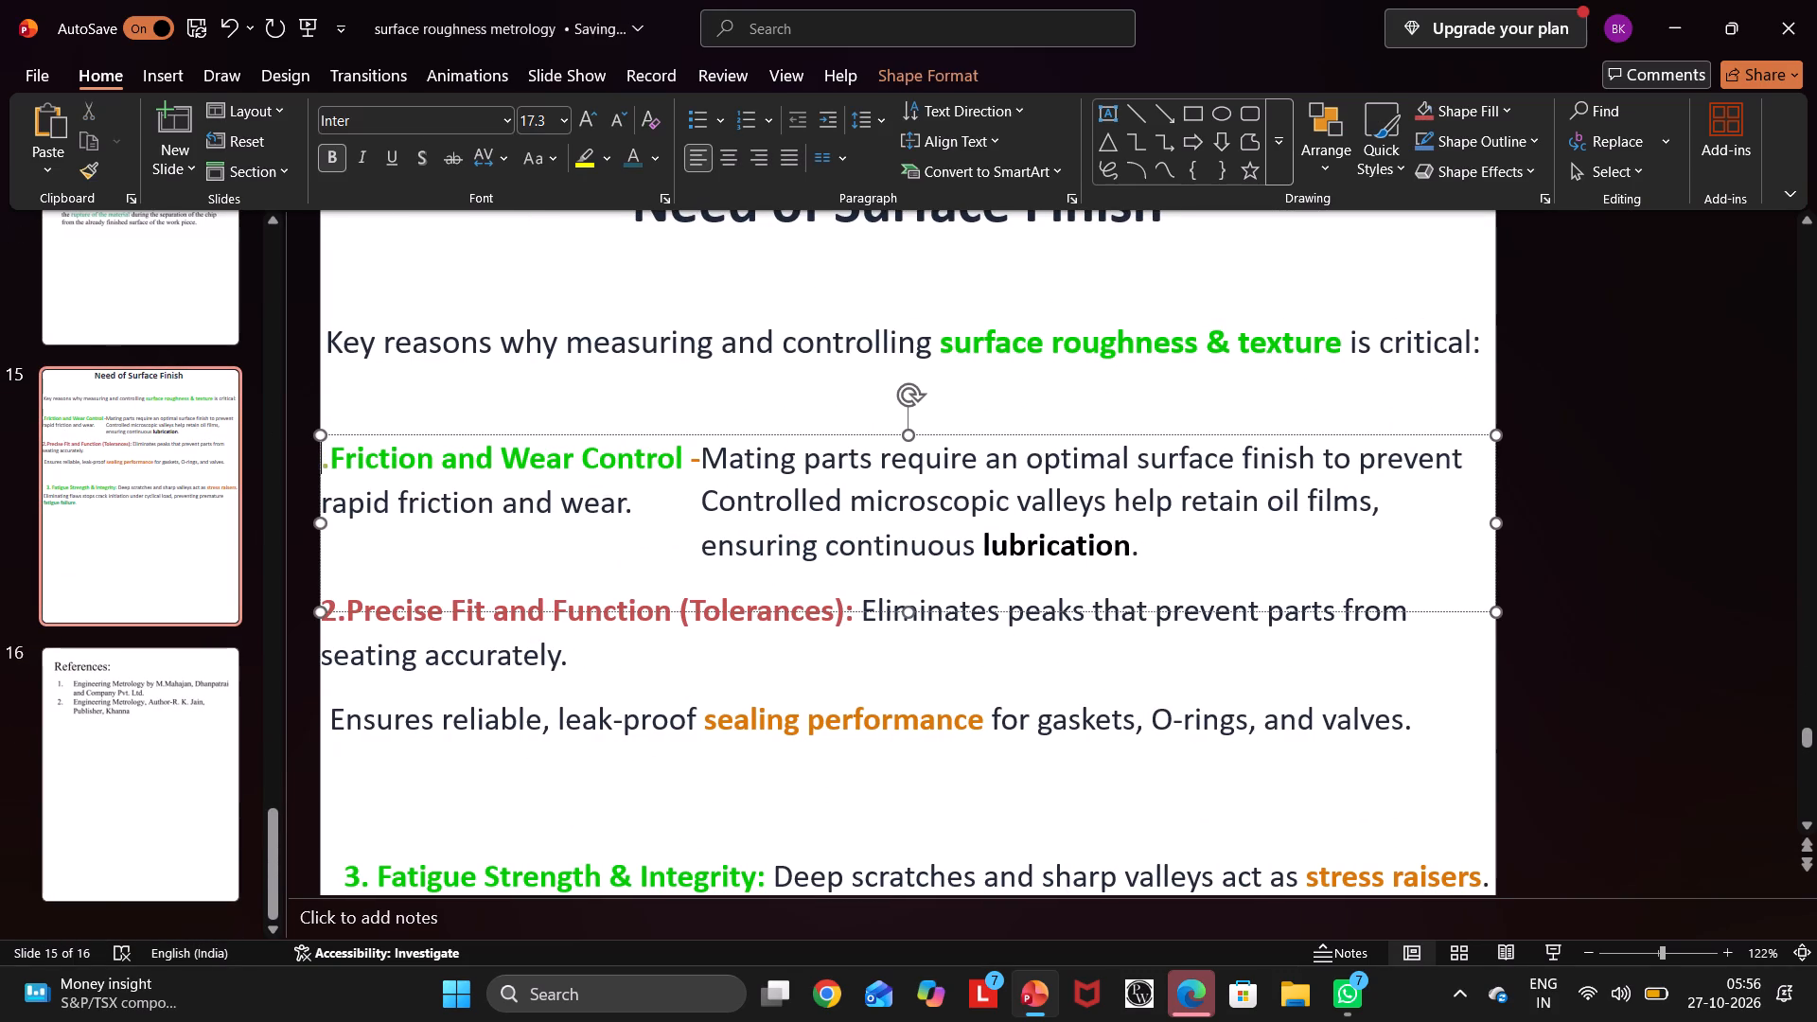
left_click(327, 458)
key("BackSpace")
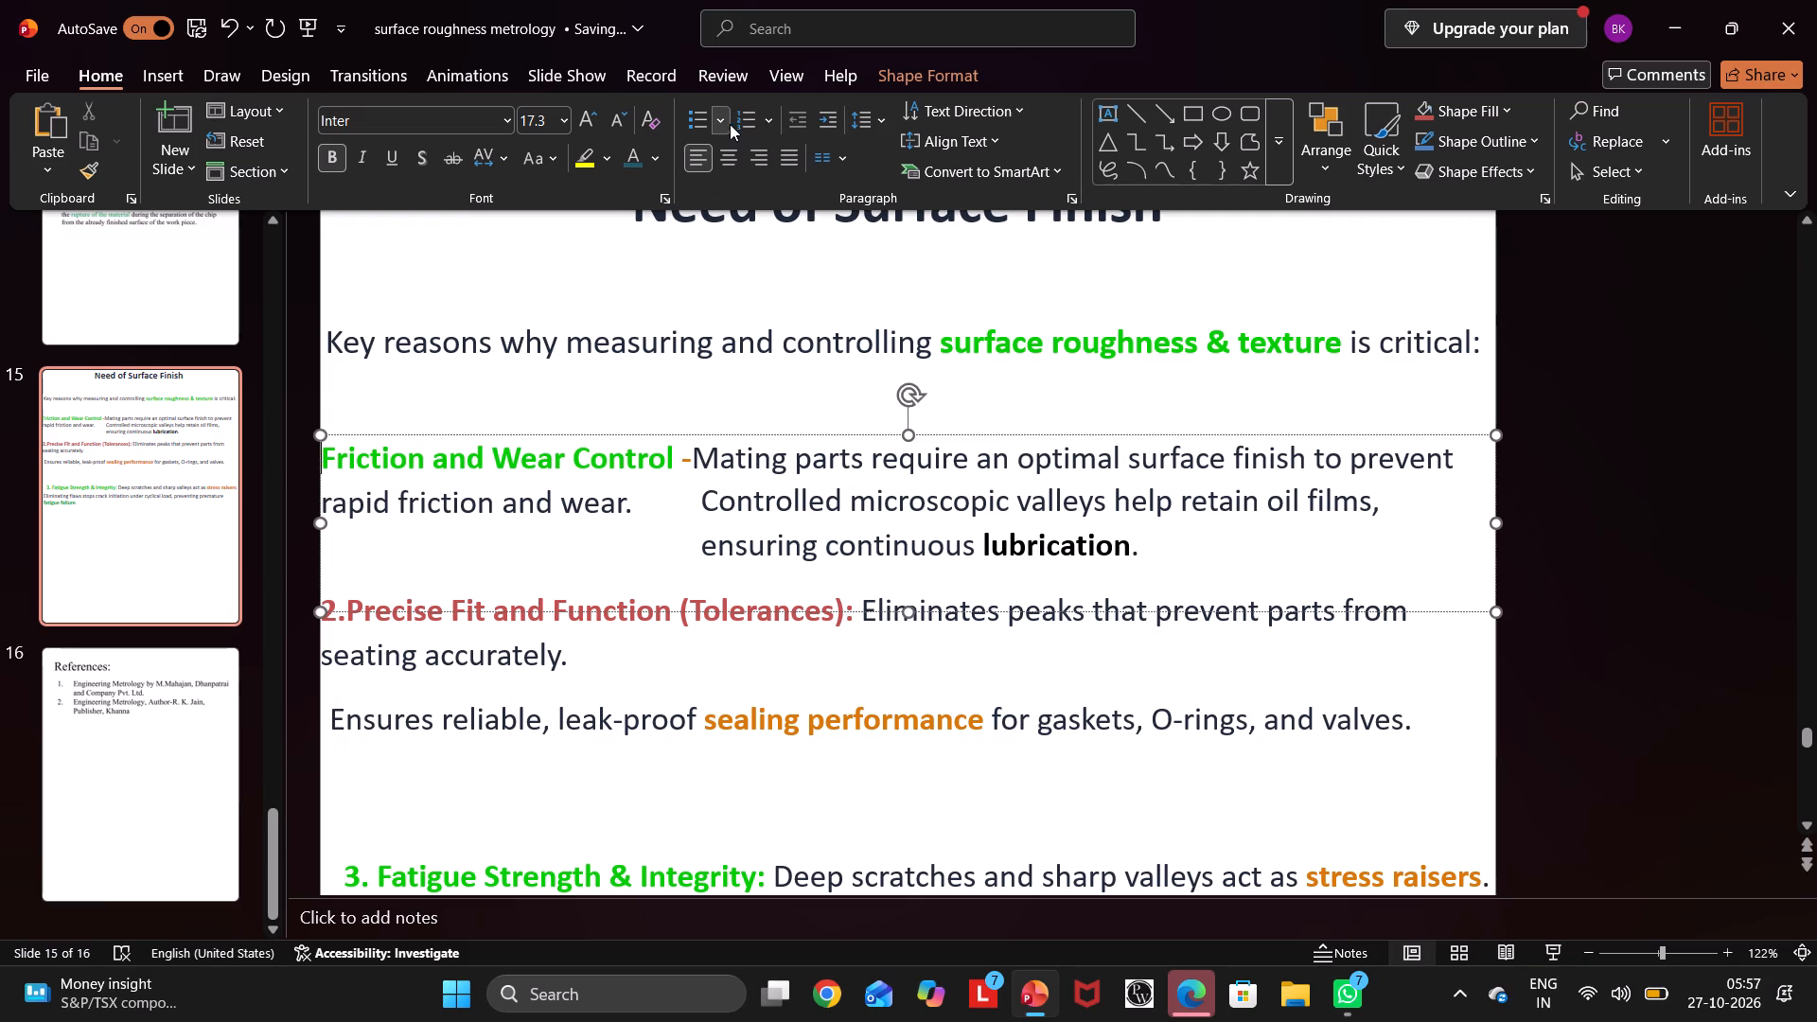
left_click(724, 121)
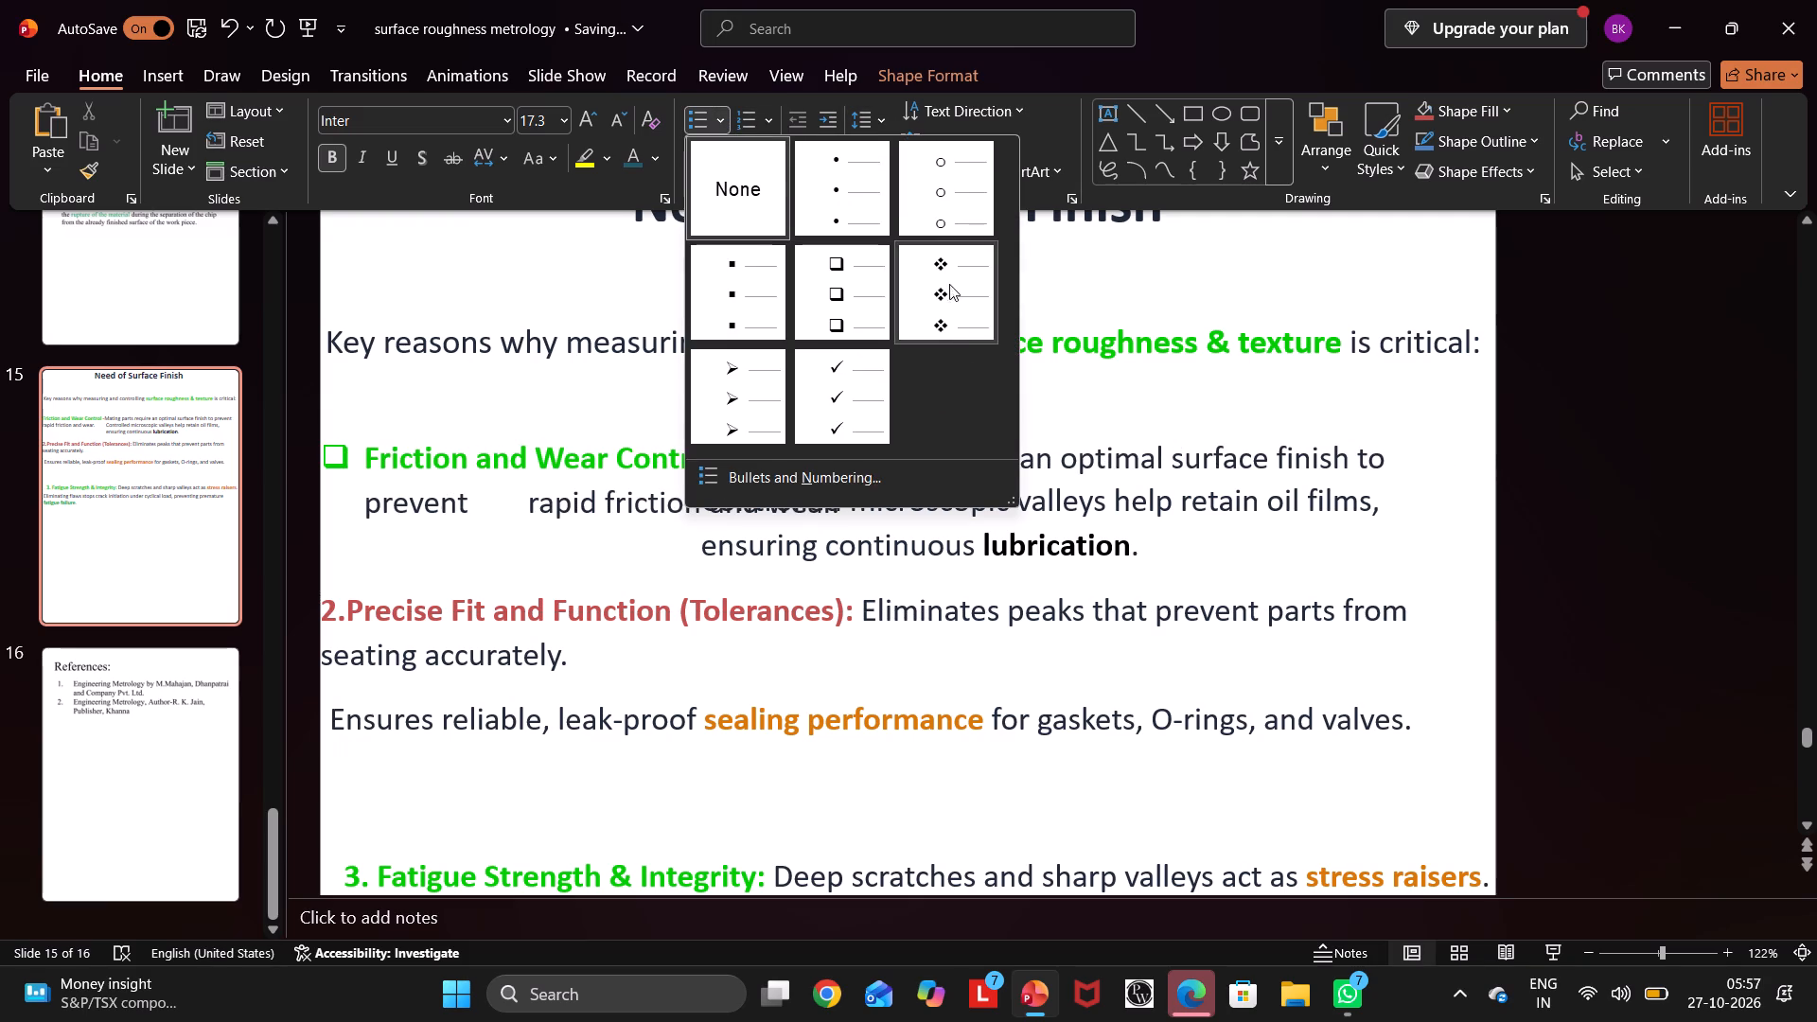
left_click(950, 287)
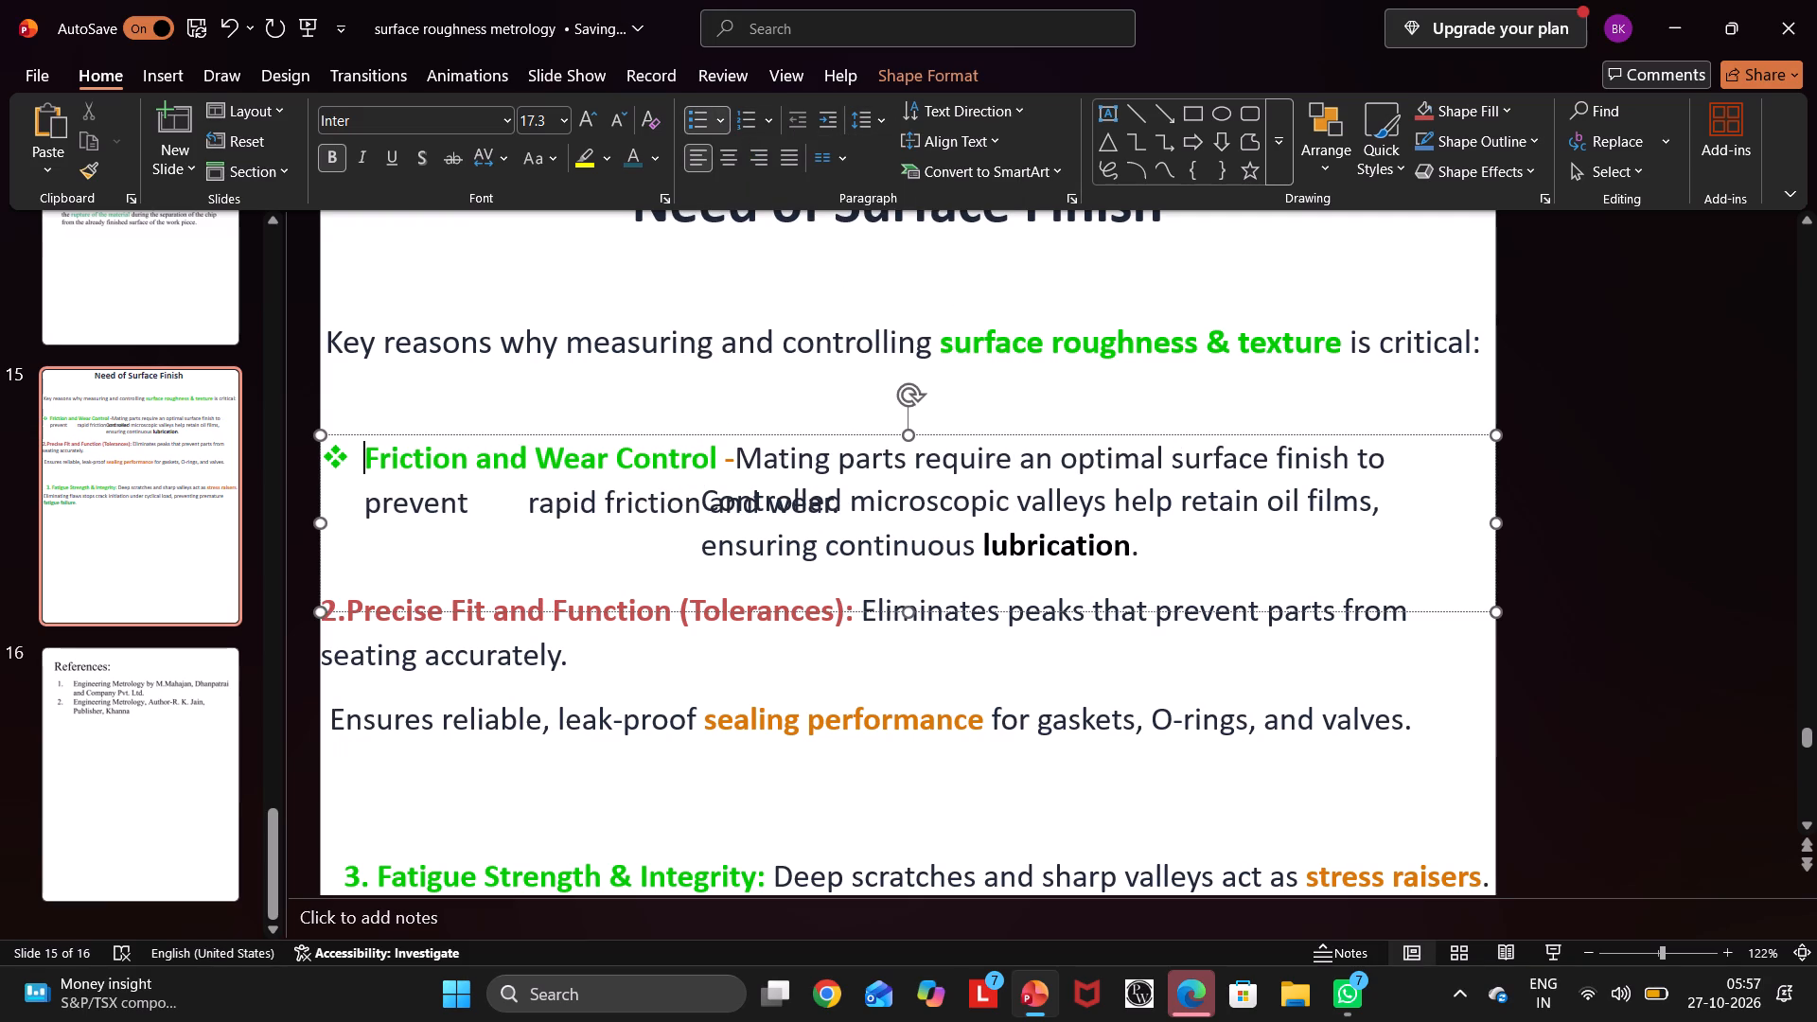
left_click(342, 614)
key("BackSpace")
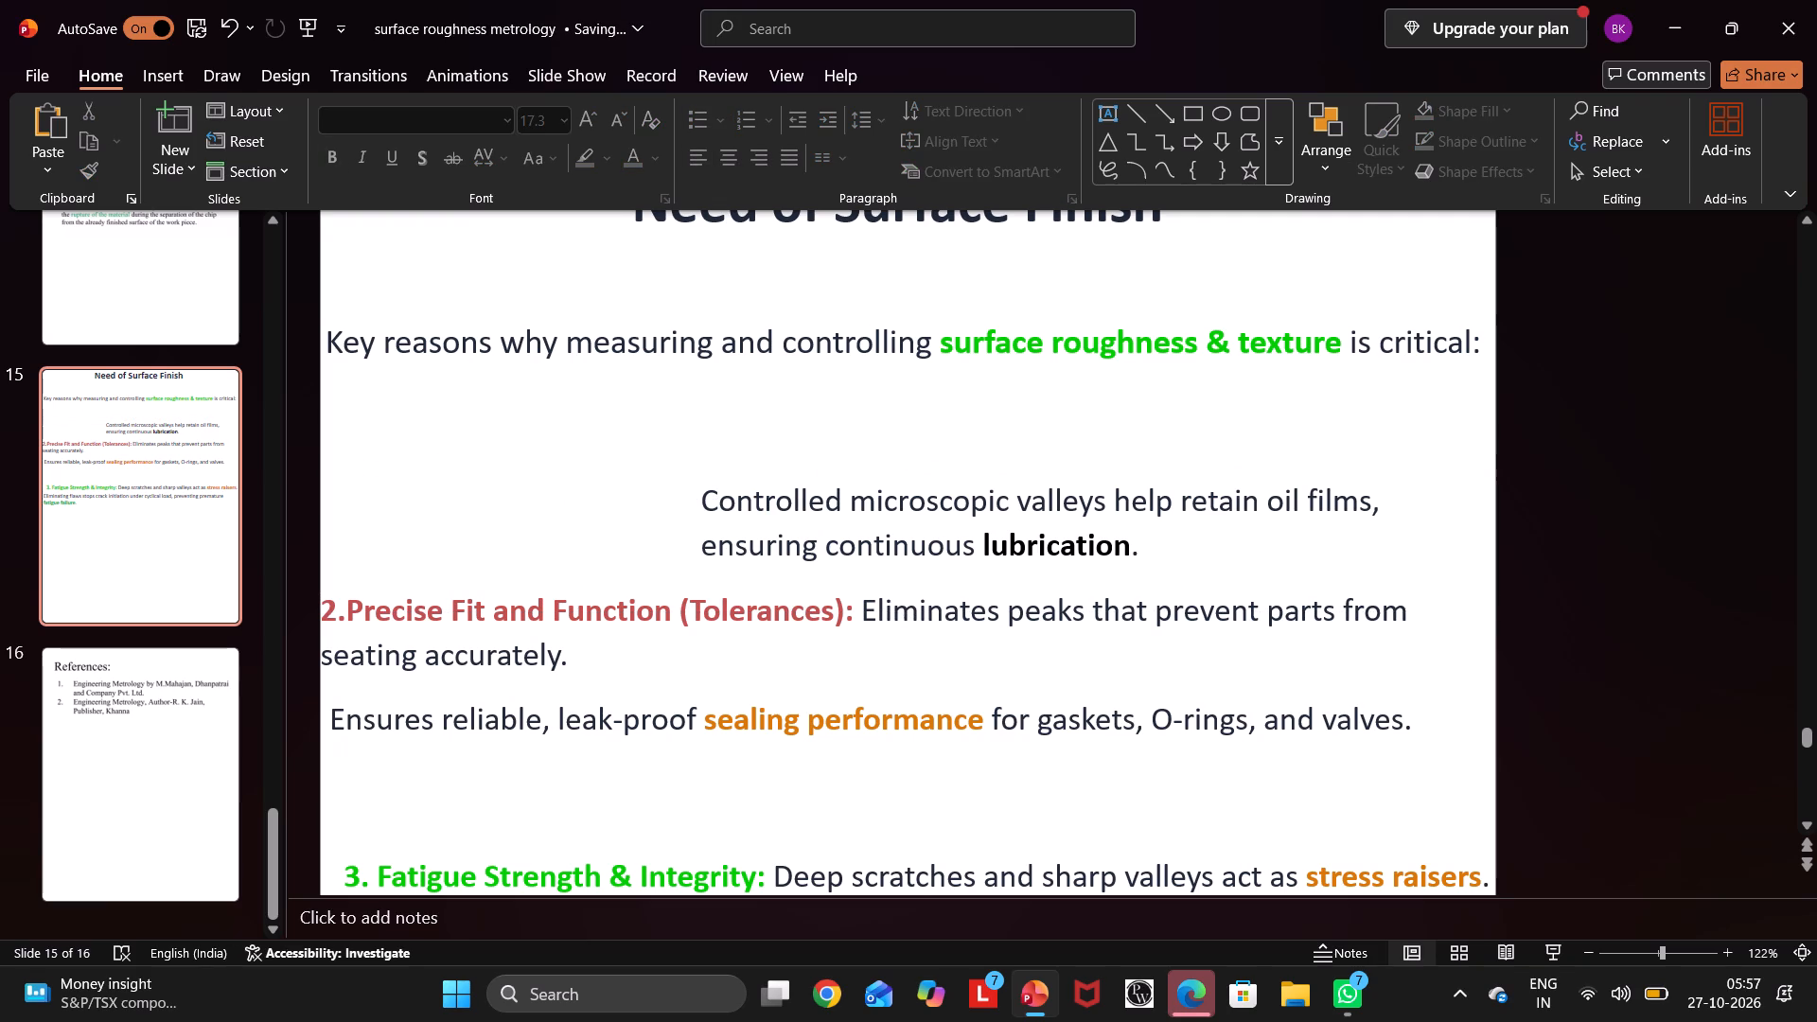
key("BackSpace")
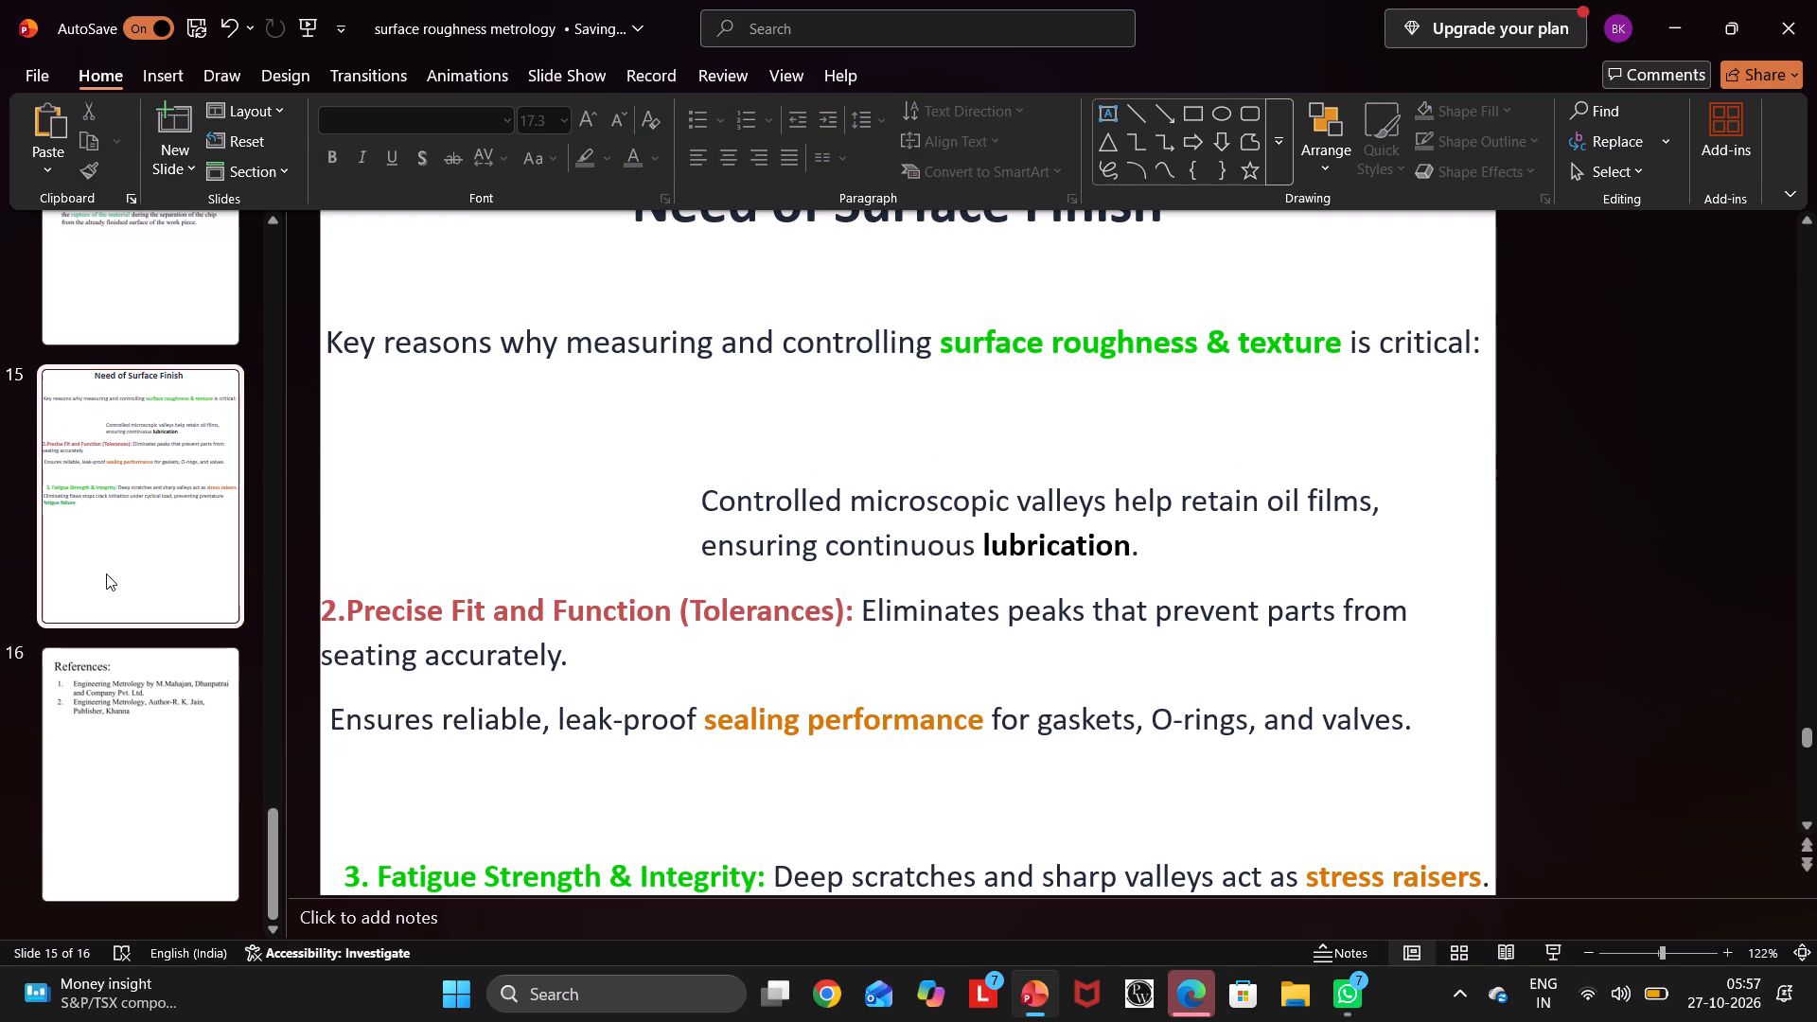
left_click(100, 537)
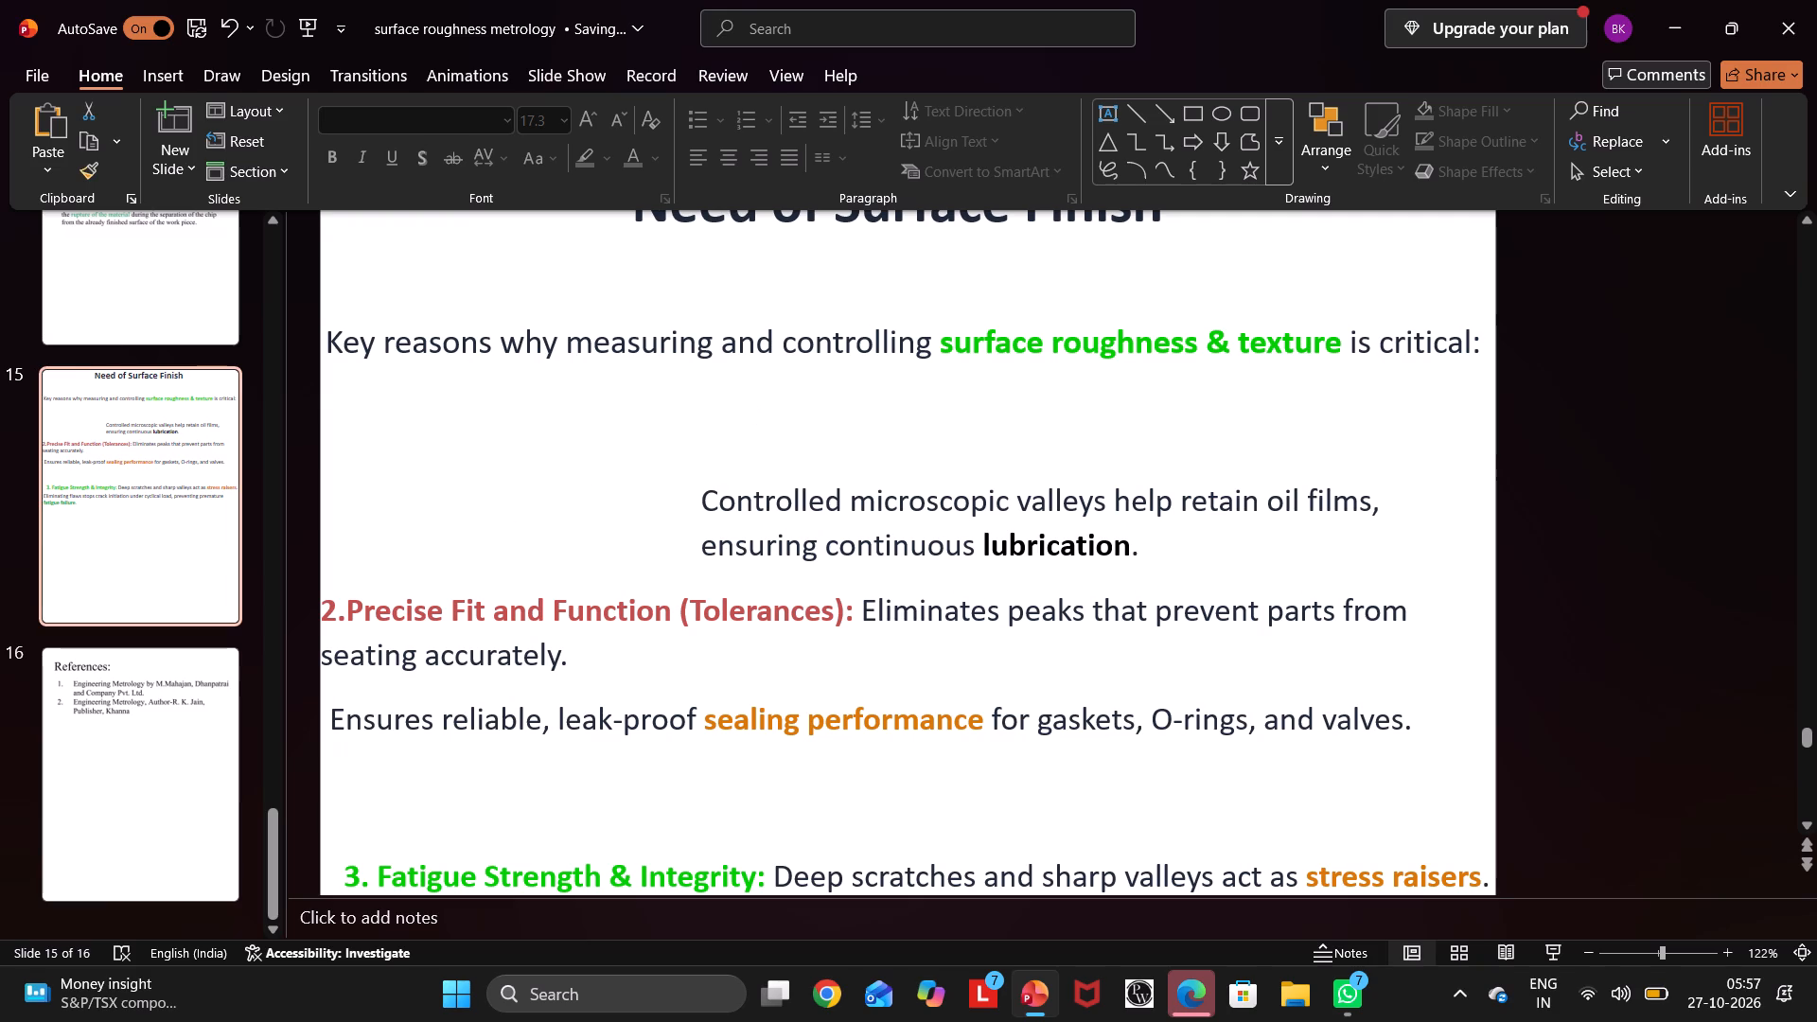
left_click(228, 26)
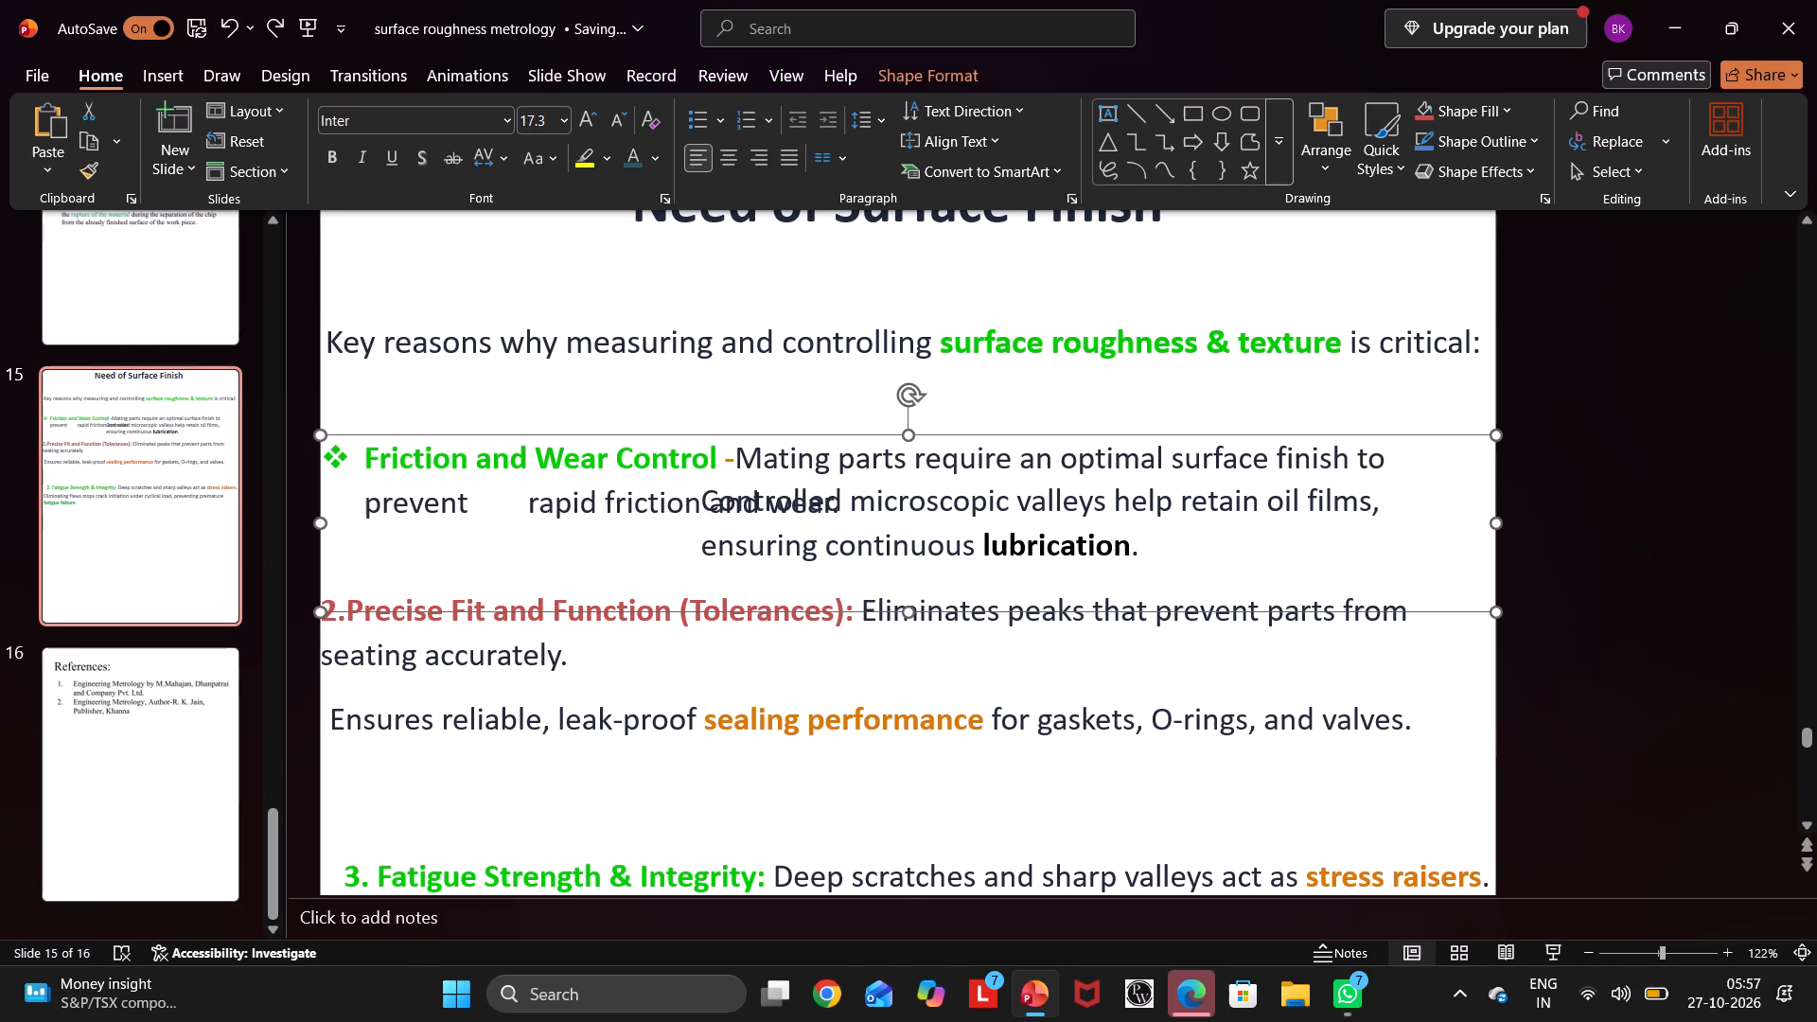
Delete the "2." in front of the "Precise Fit and Function (Tolerances):" heading on slide 15.
left_click(608, 661)
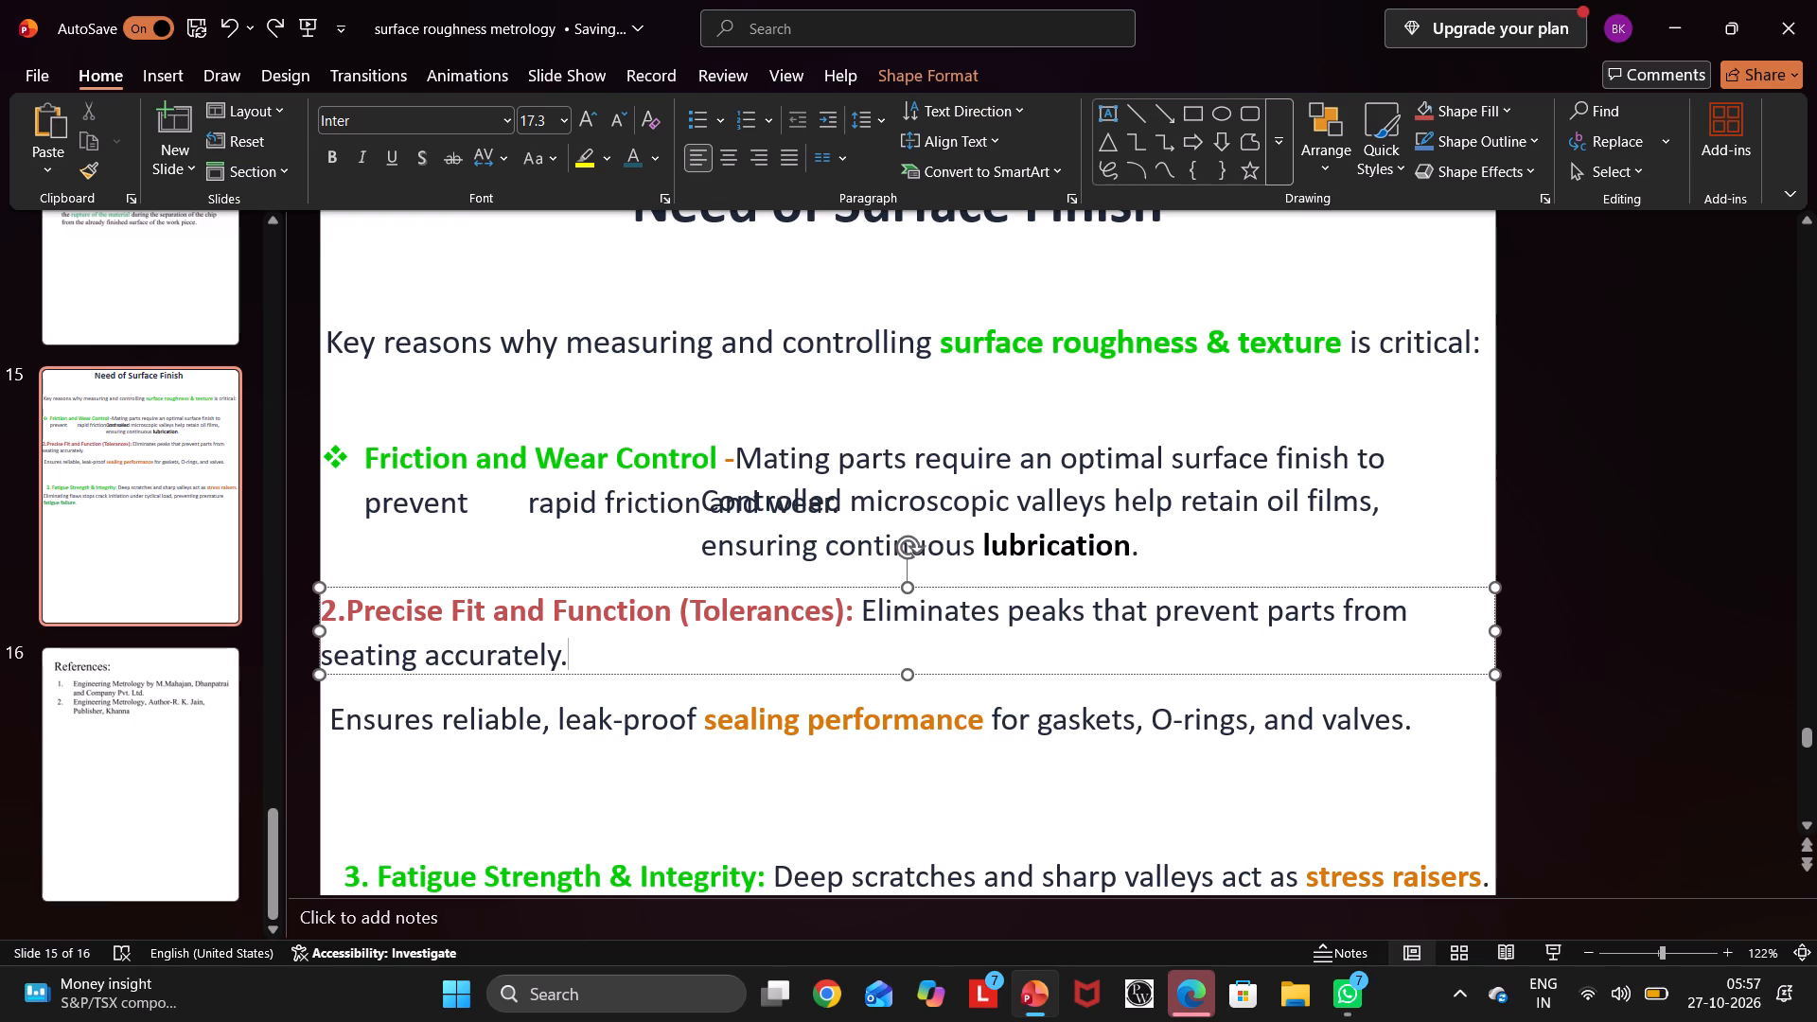
left_click(341, 608)
left_click(347, 608)
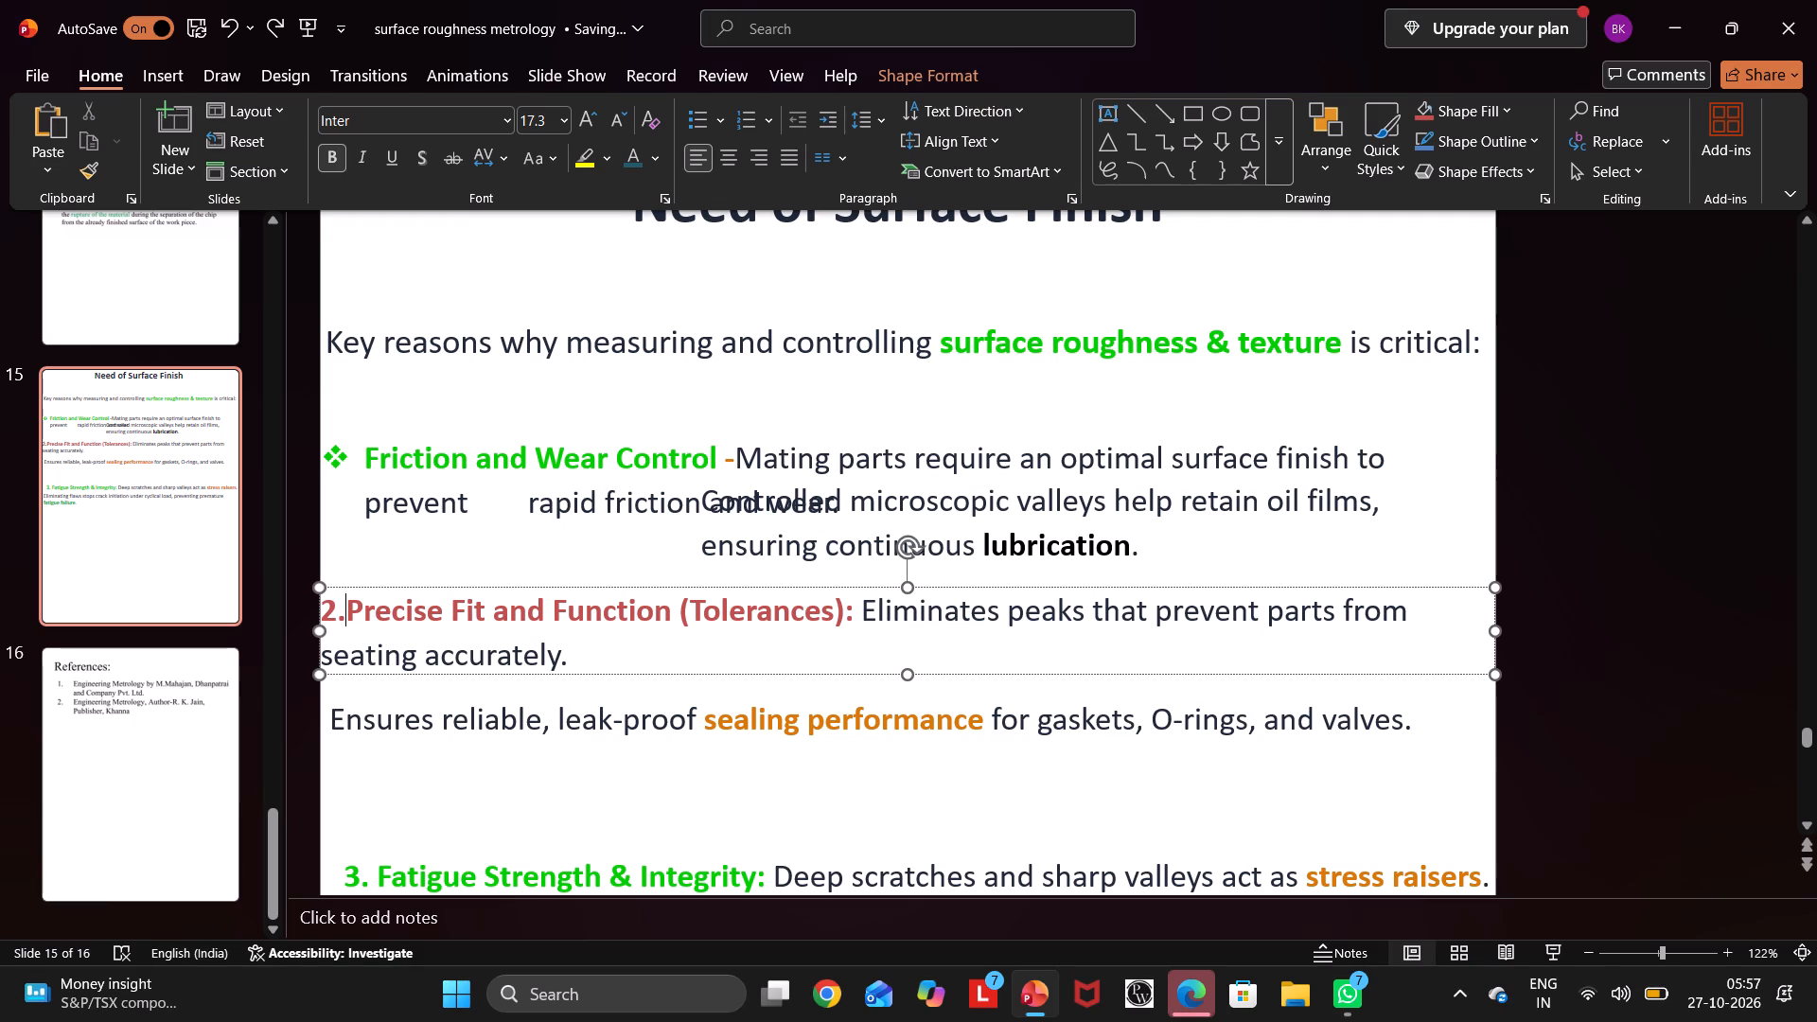
key("BackSpace")
key("BackSpace")
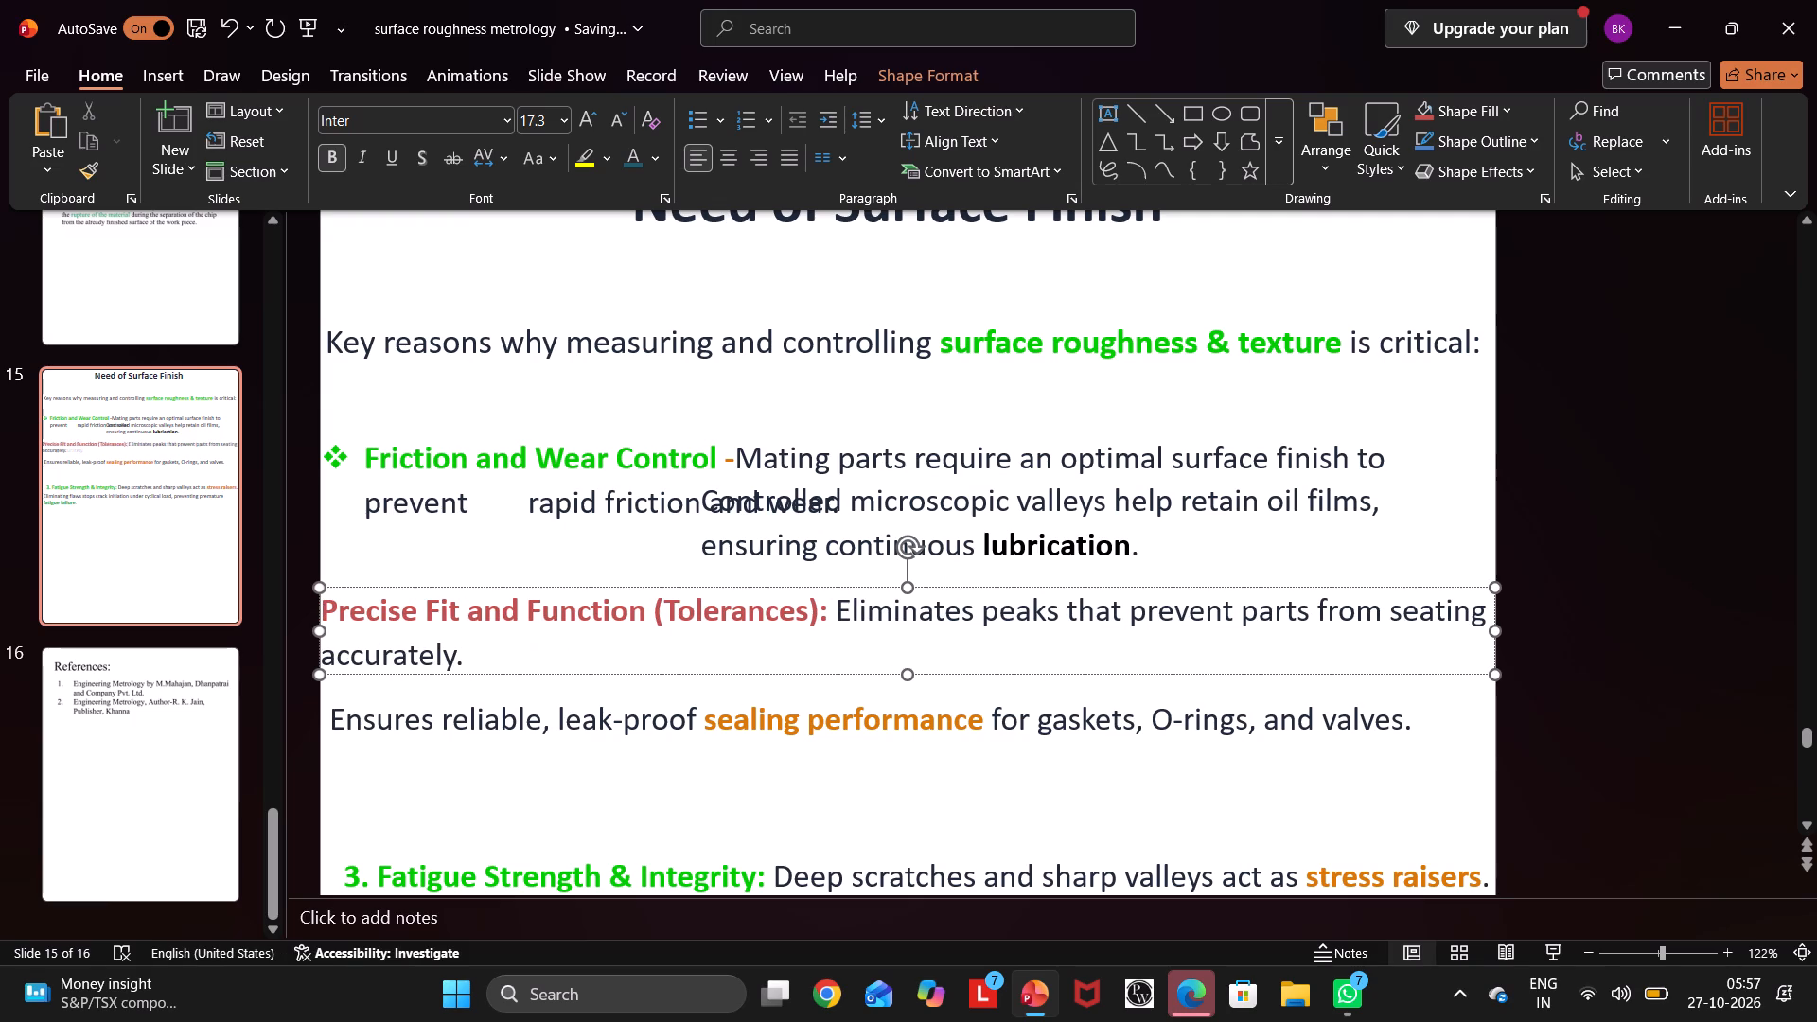
Narrow the "Controlled microscopic valleys…" text box from its left side so it starts just after "rapid friction and wear." without overlapping it.
left_click(675, 528)
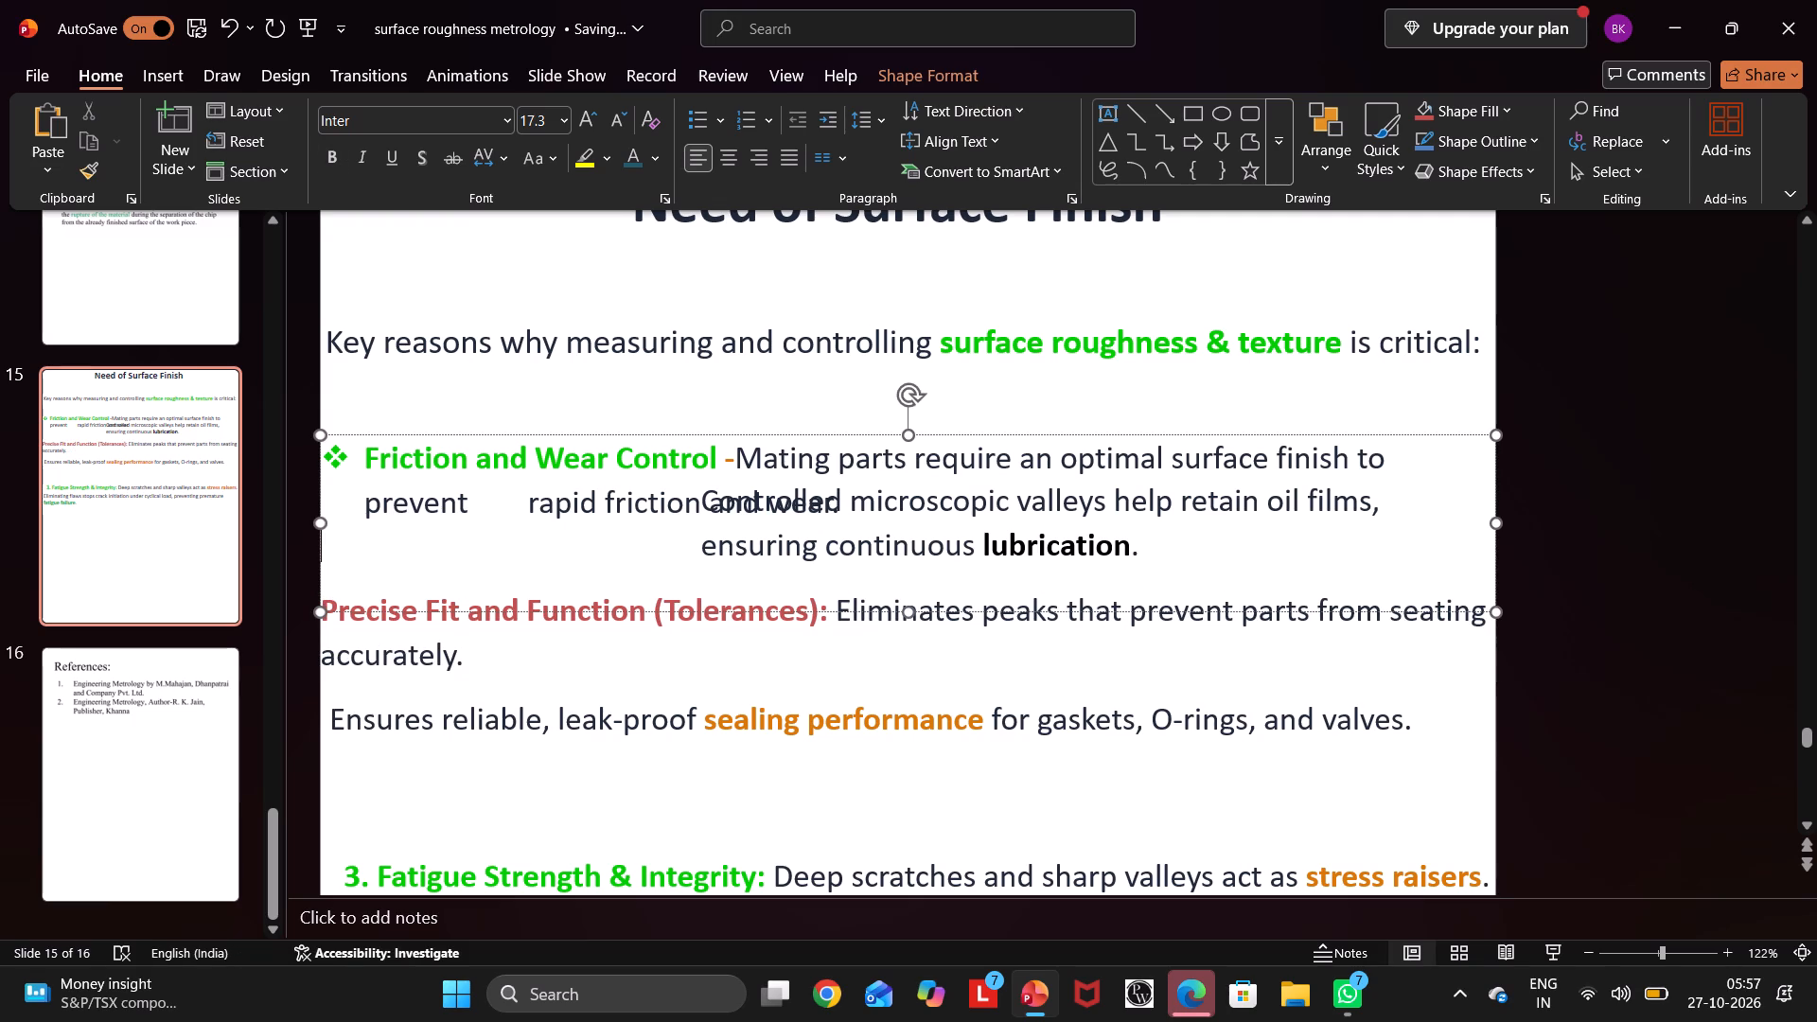
left_click(701, 496)
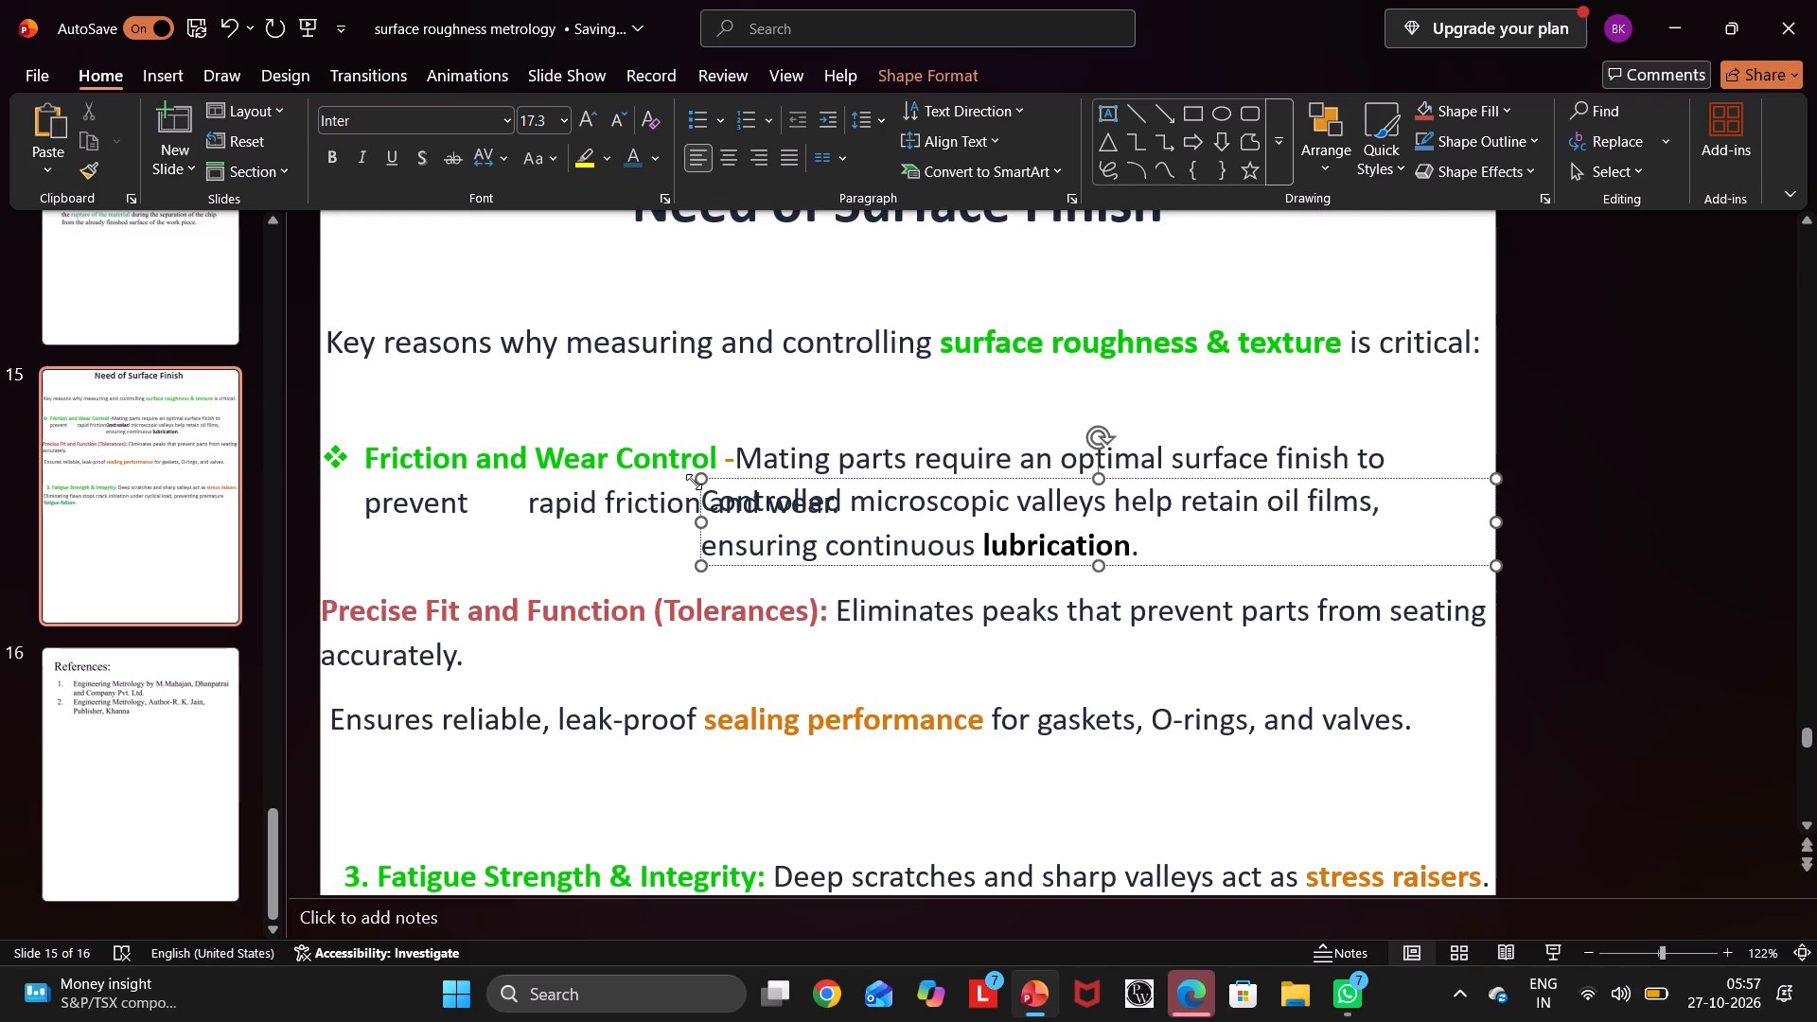
left_click_drag(700, 481, 731, 504)
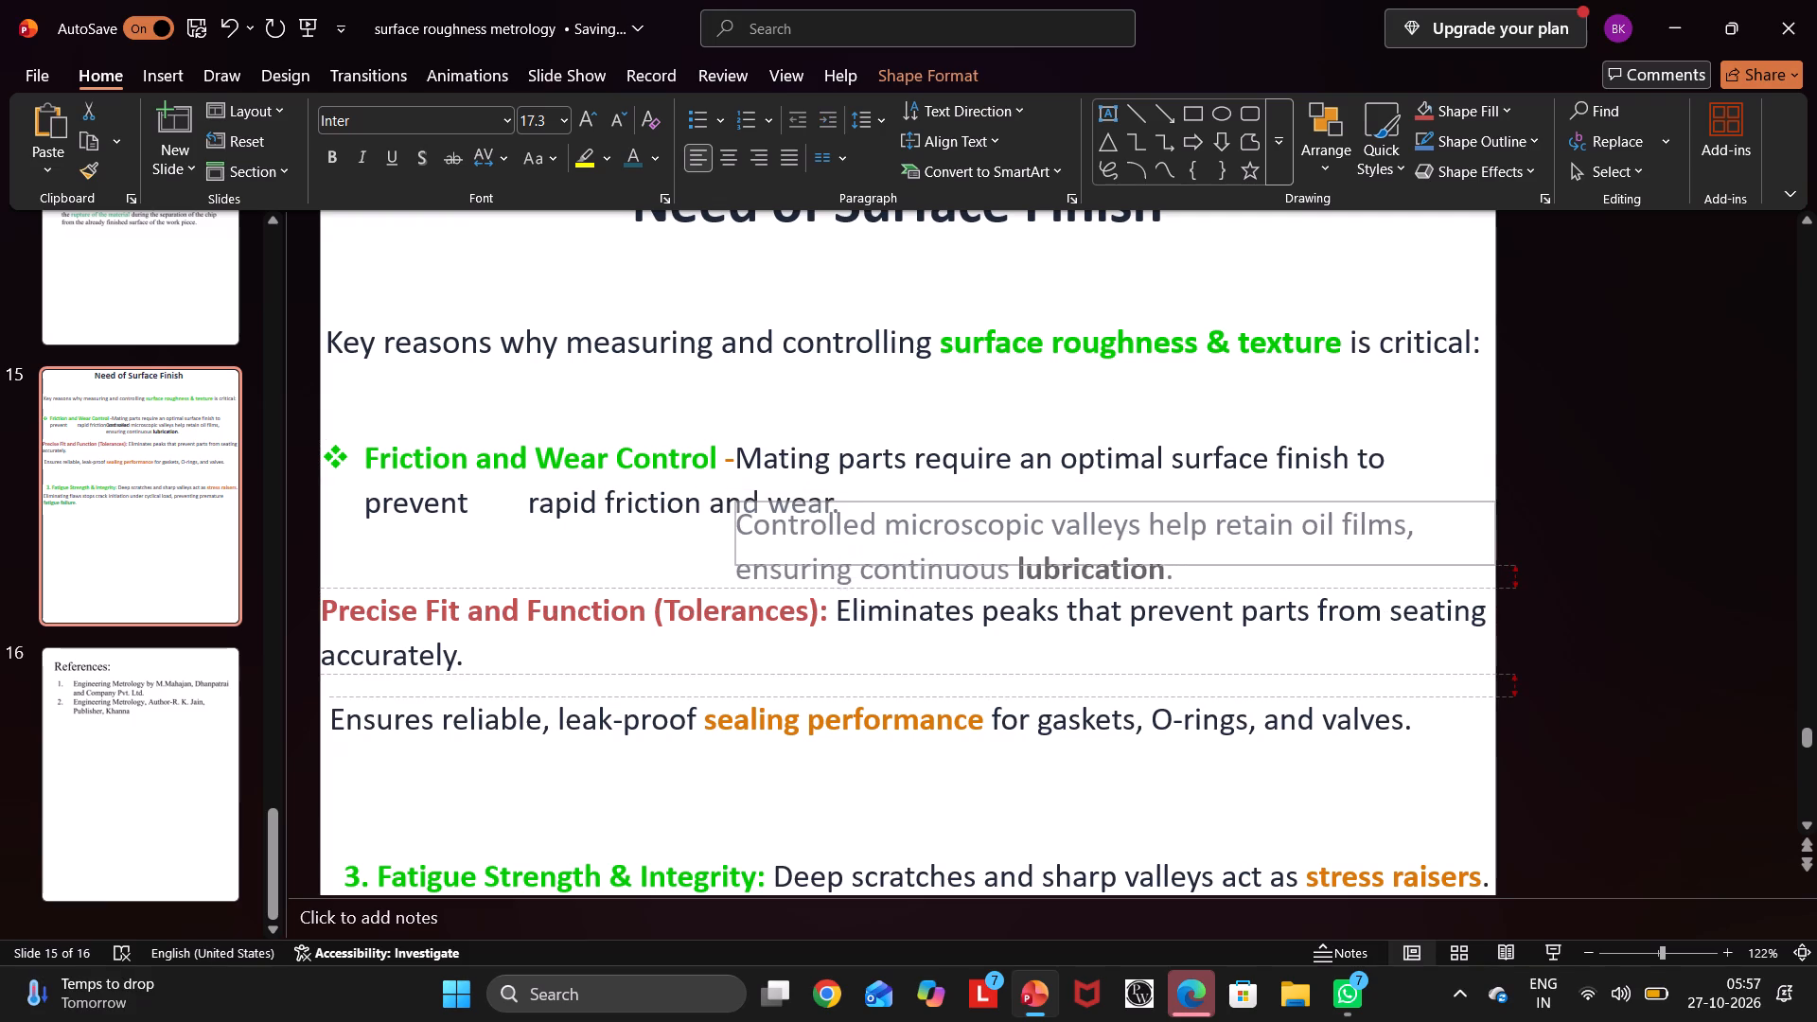
left_click_drag(731, 504, 844, 474)
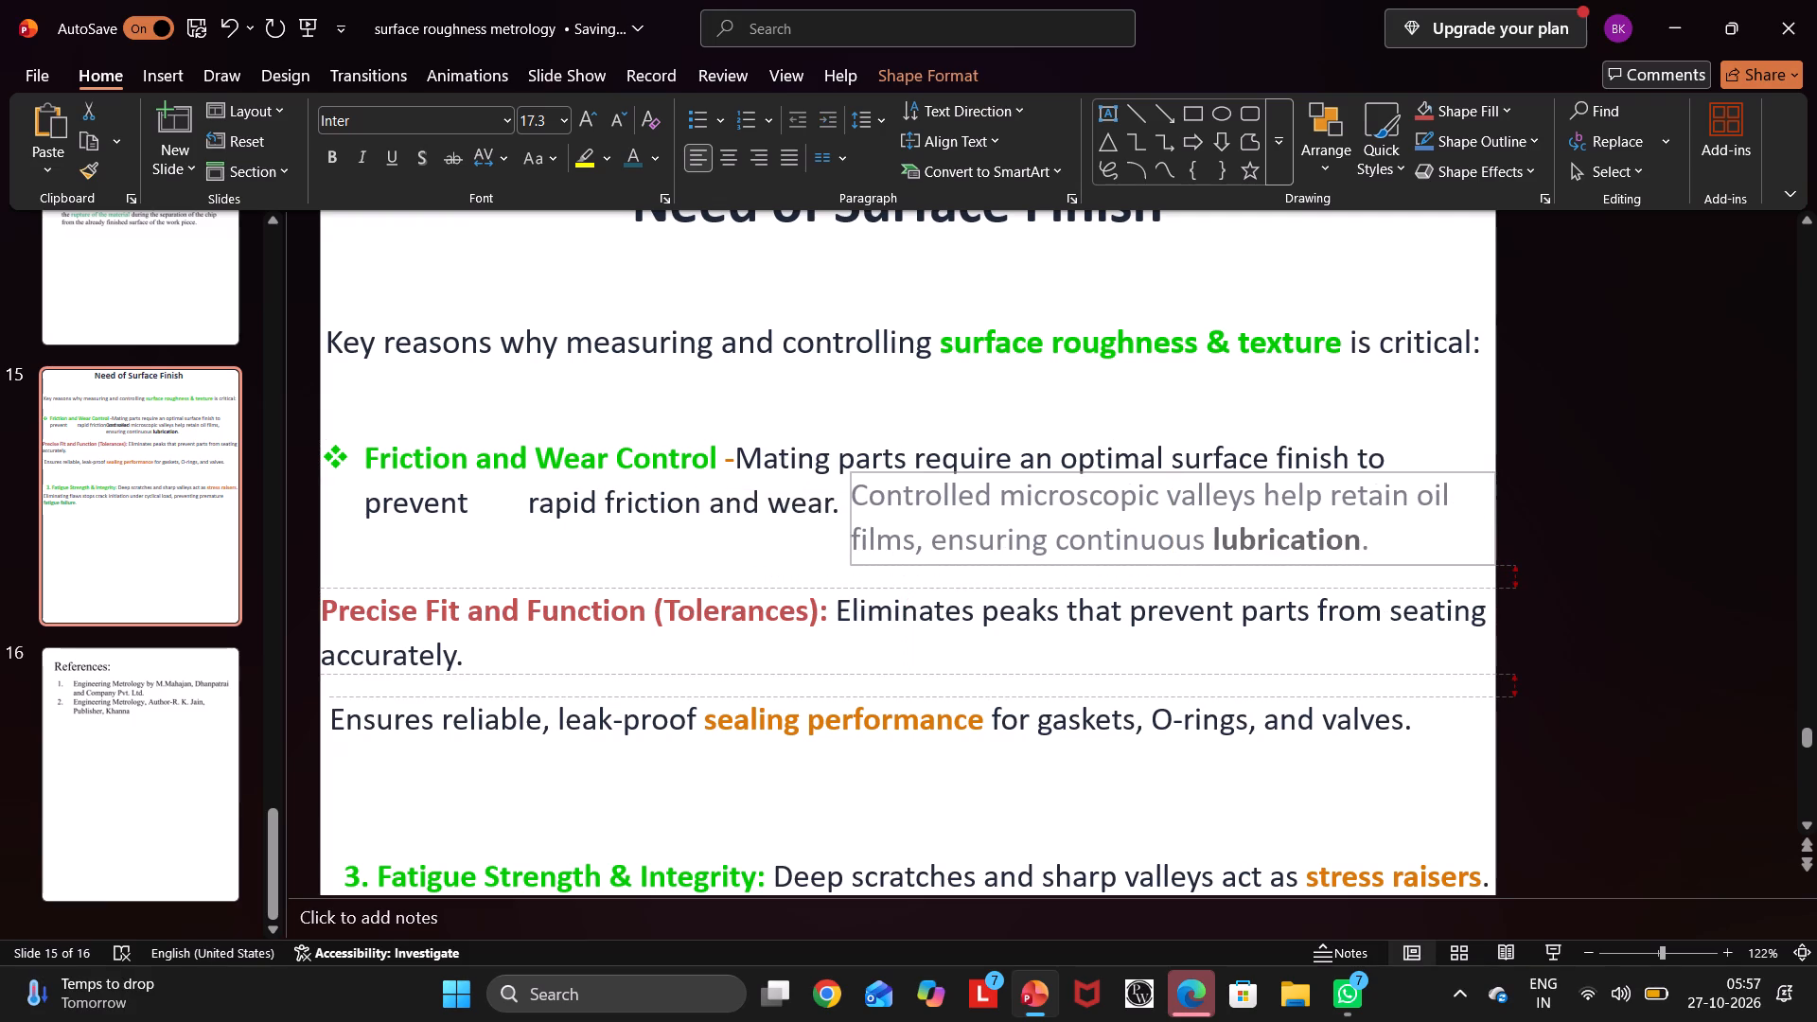
left_click_drag(844, 474, 763, 468)
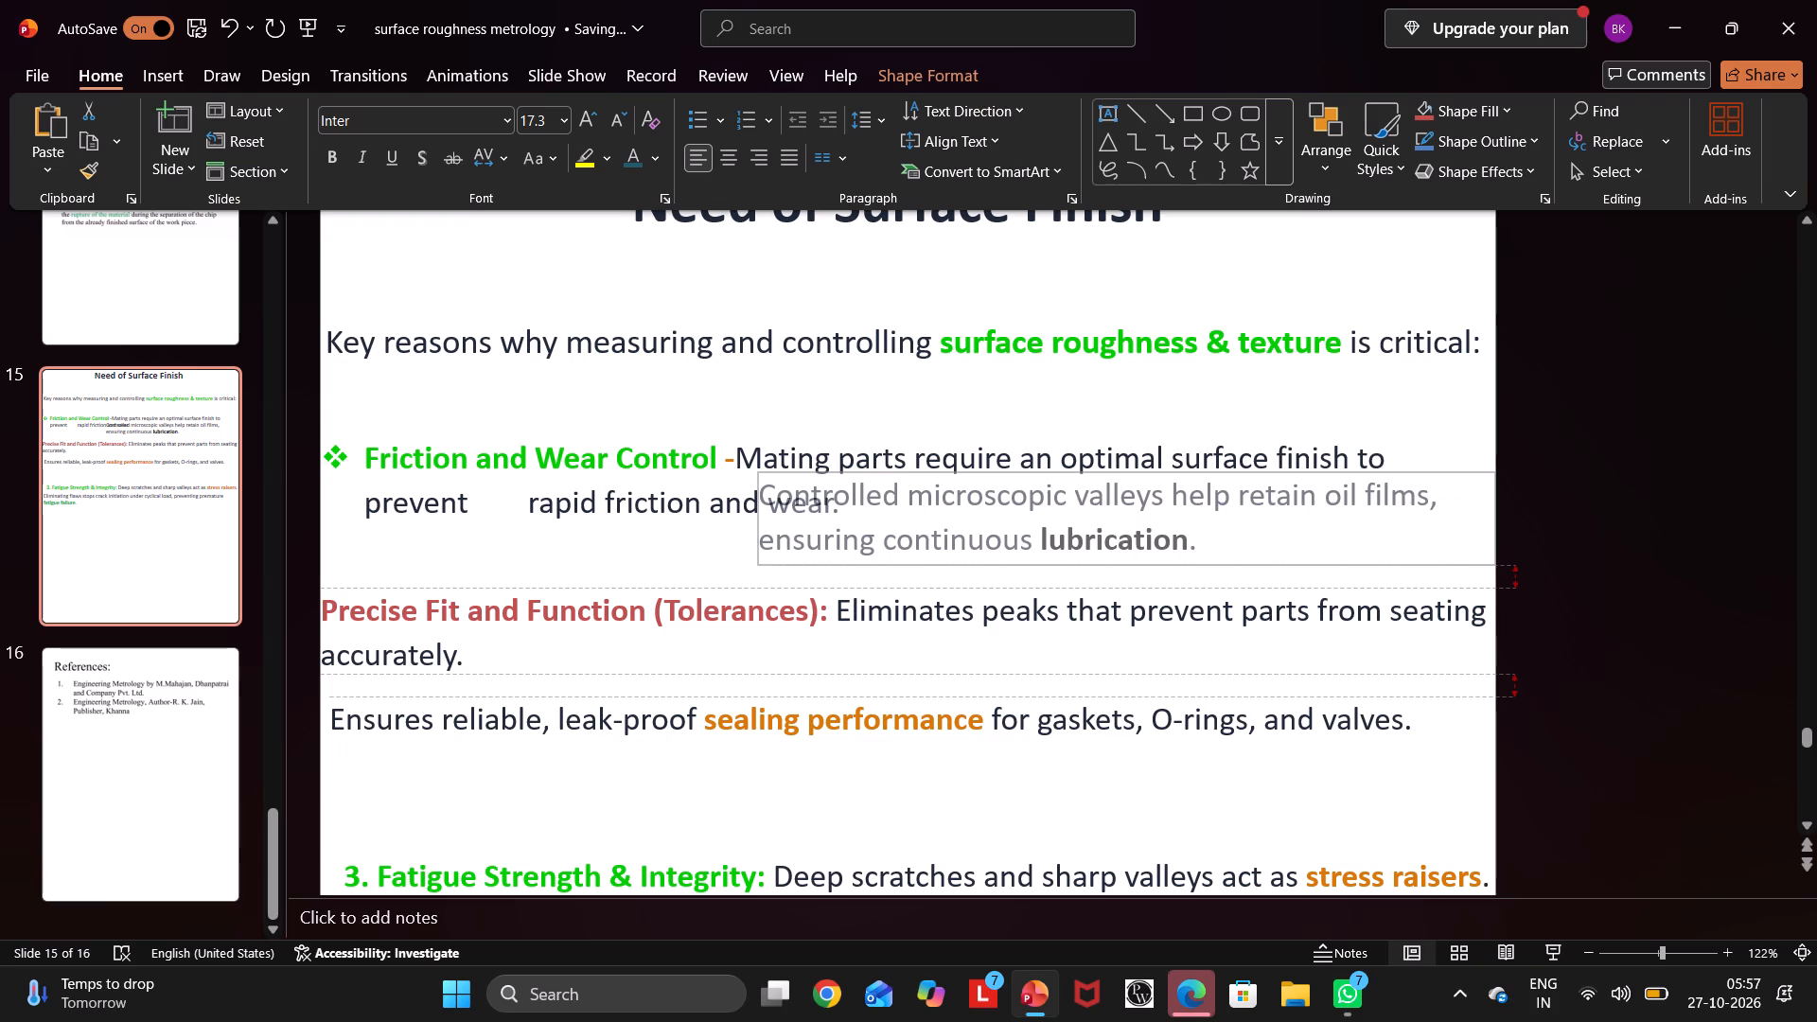
left_click_drag(763, 468, 838, 478)
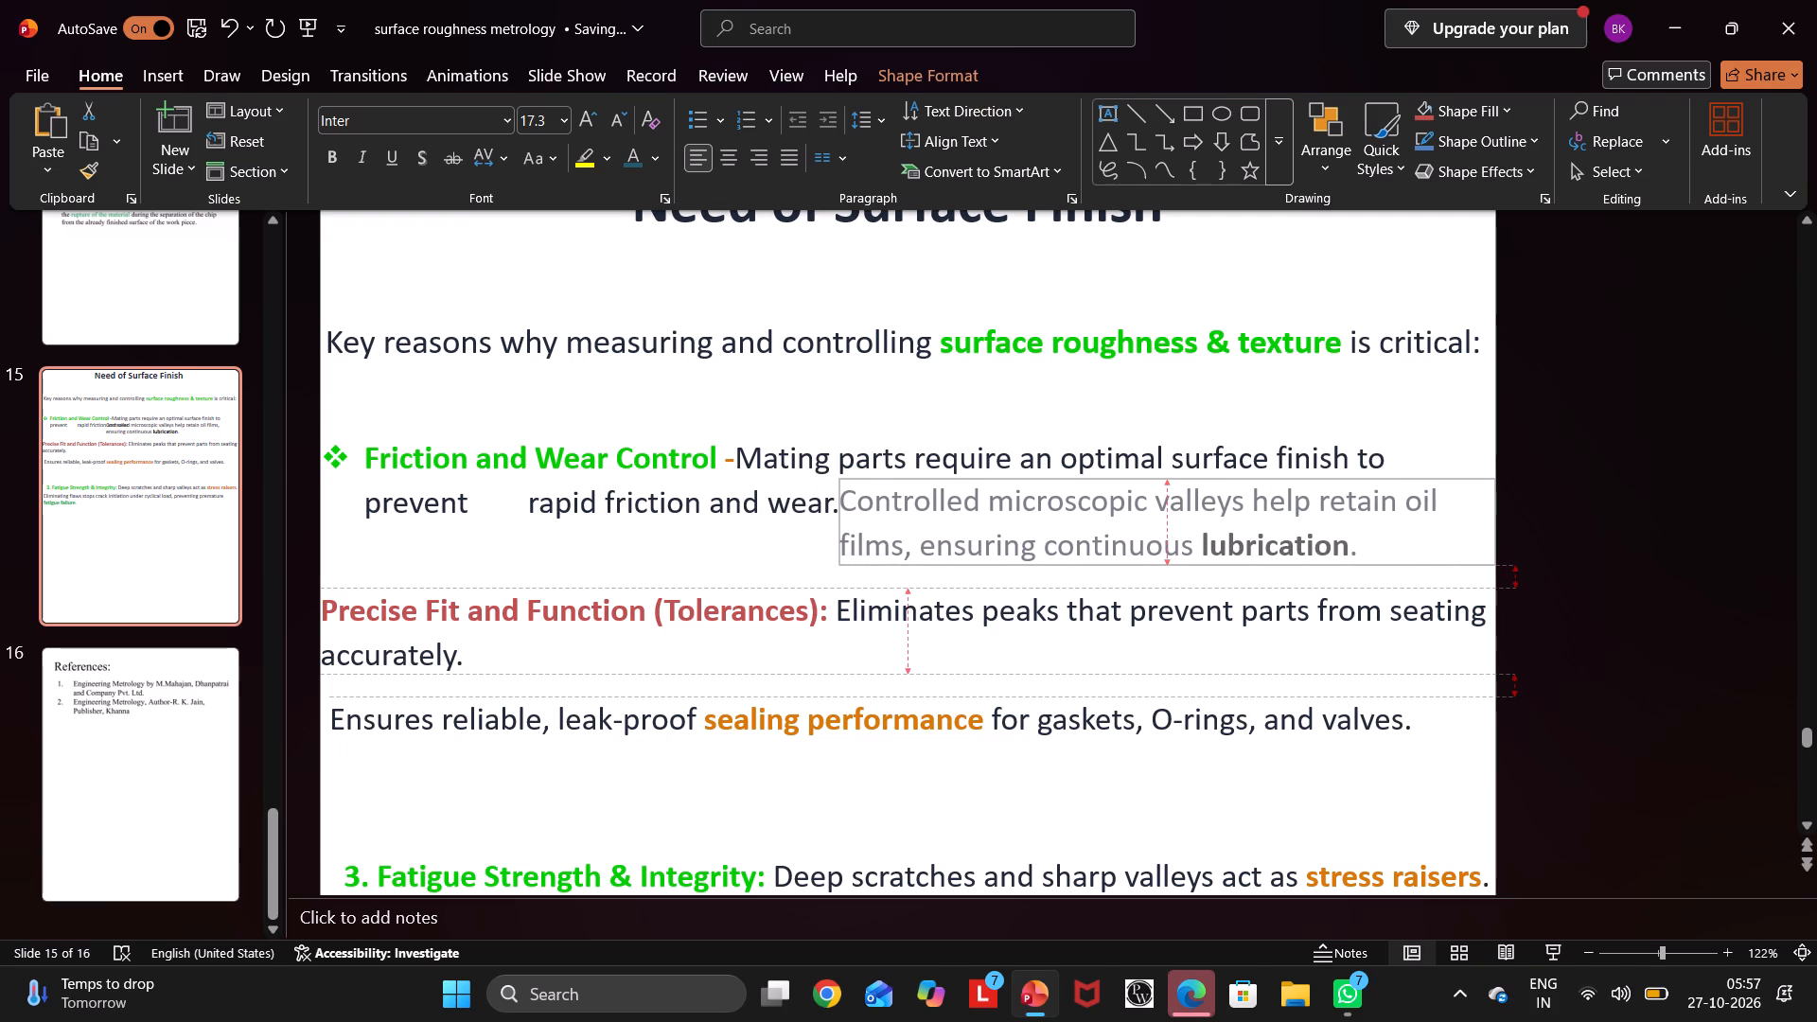
left_click_drag(838, 478, 839, 478)
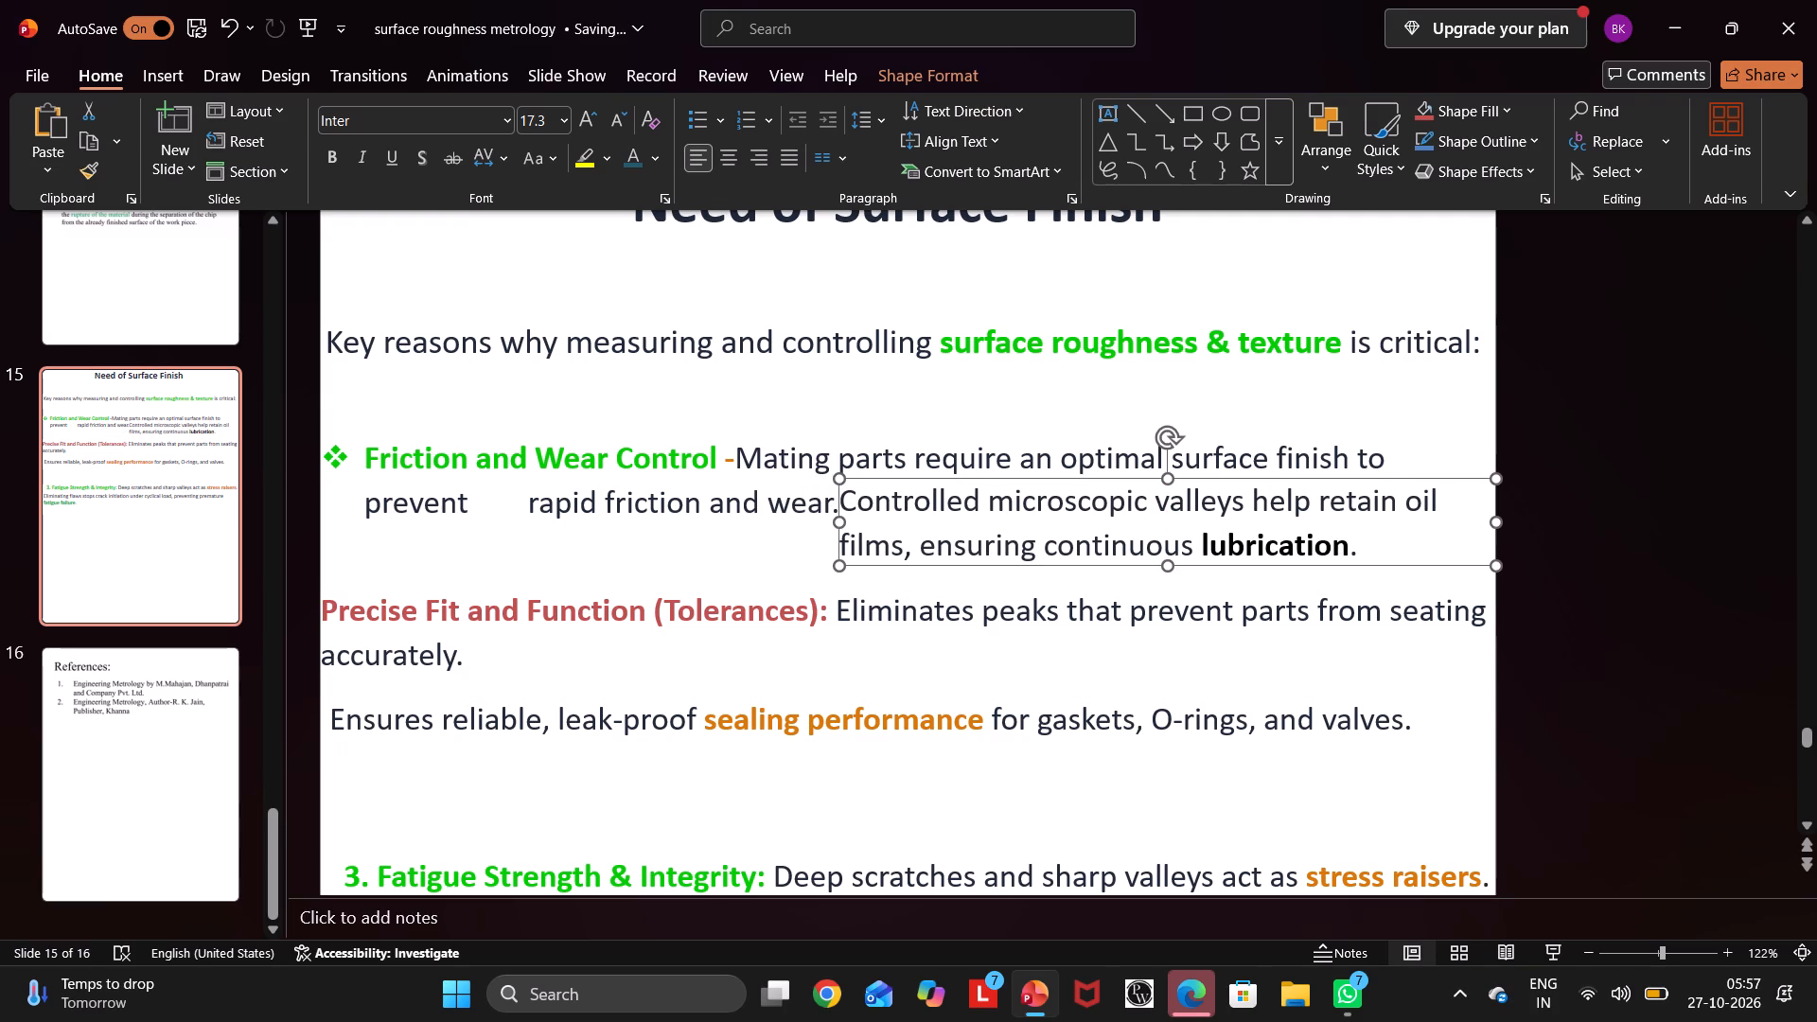
left_click(672, 588)
left_click(839, 495)
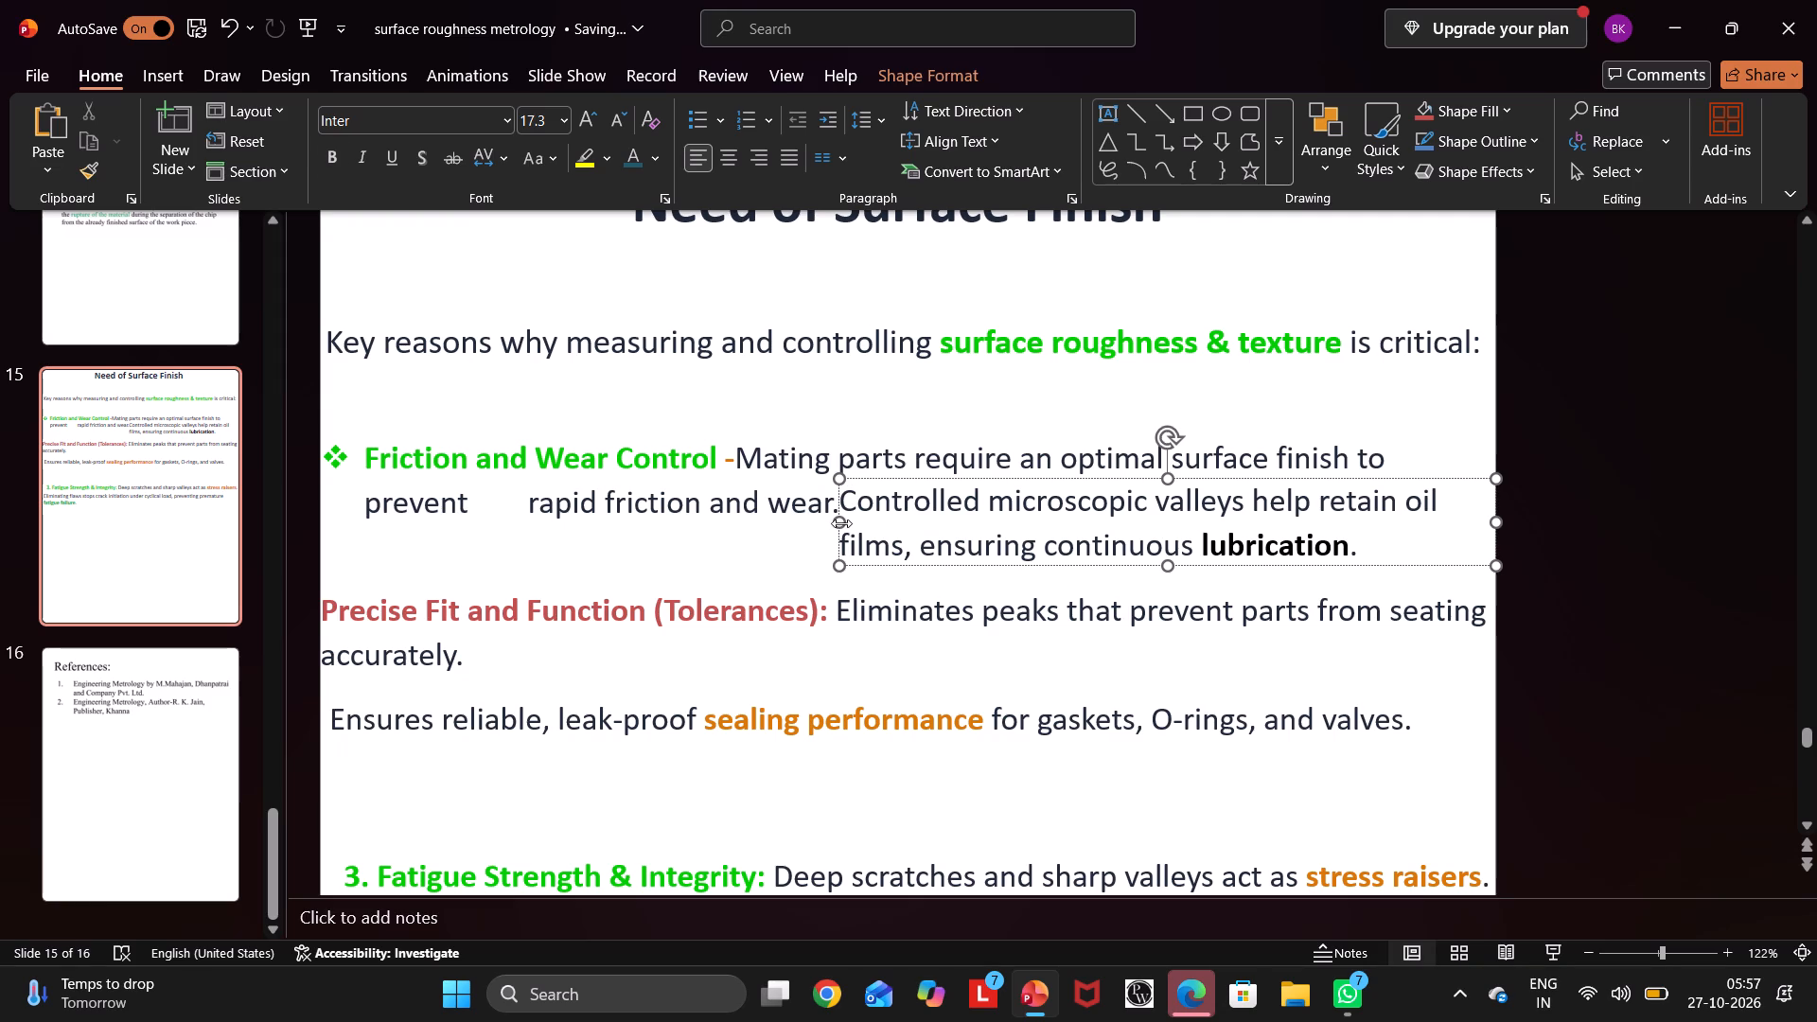
left_click_drag(841, 523, 855, 521)
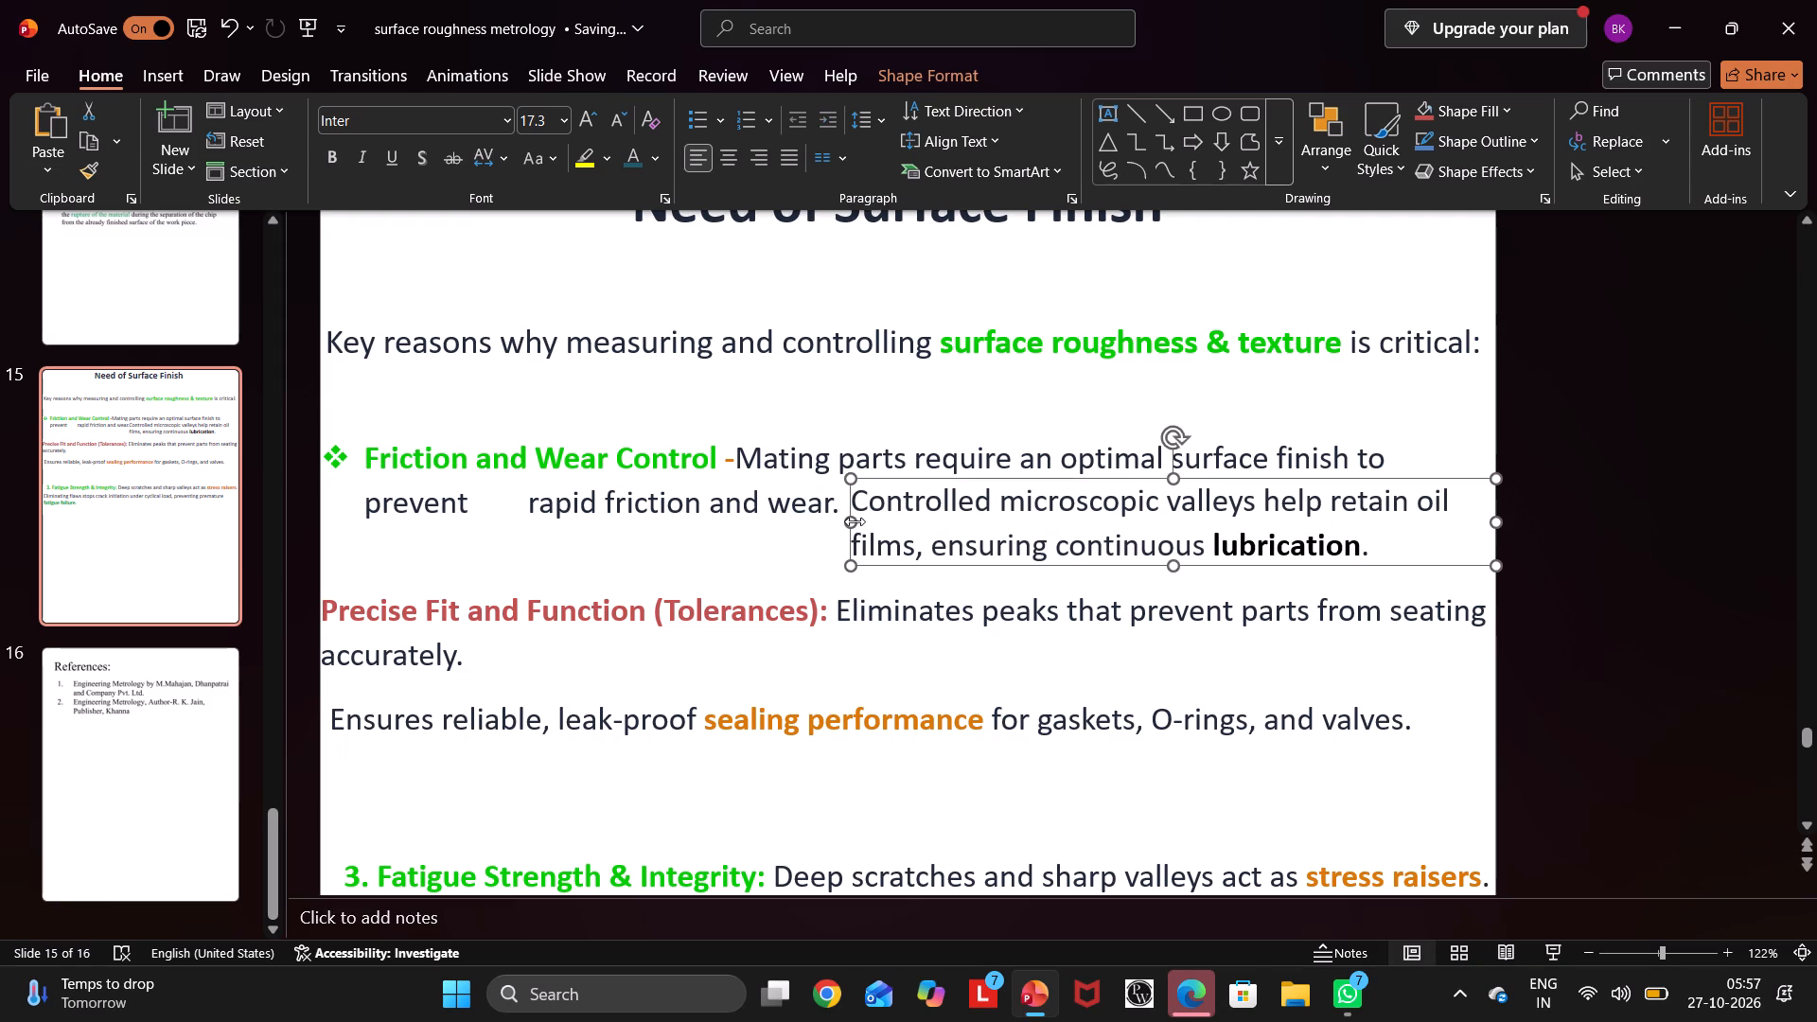
Remove the extra spaces between "prevent" and "rapid friction and wear." on slide 15, leaving a single space.
left_click(526, 505)
key("space")
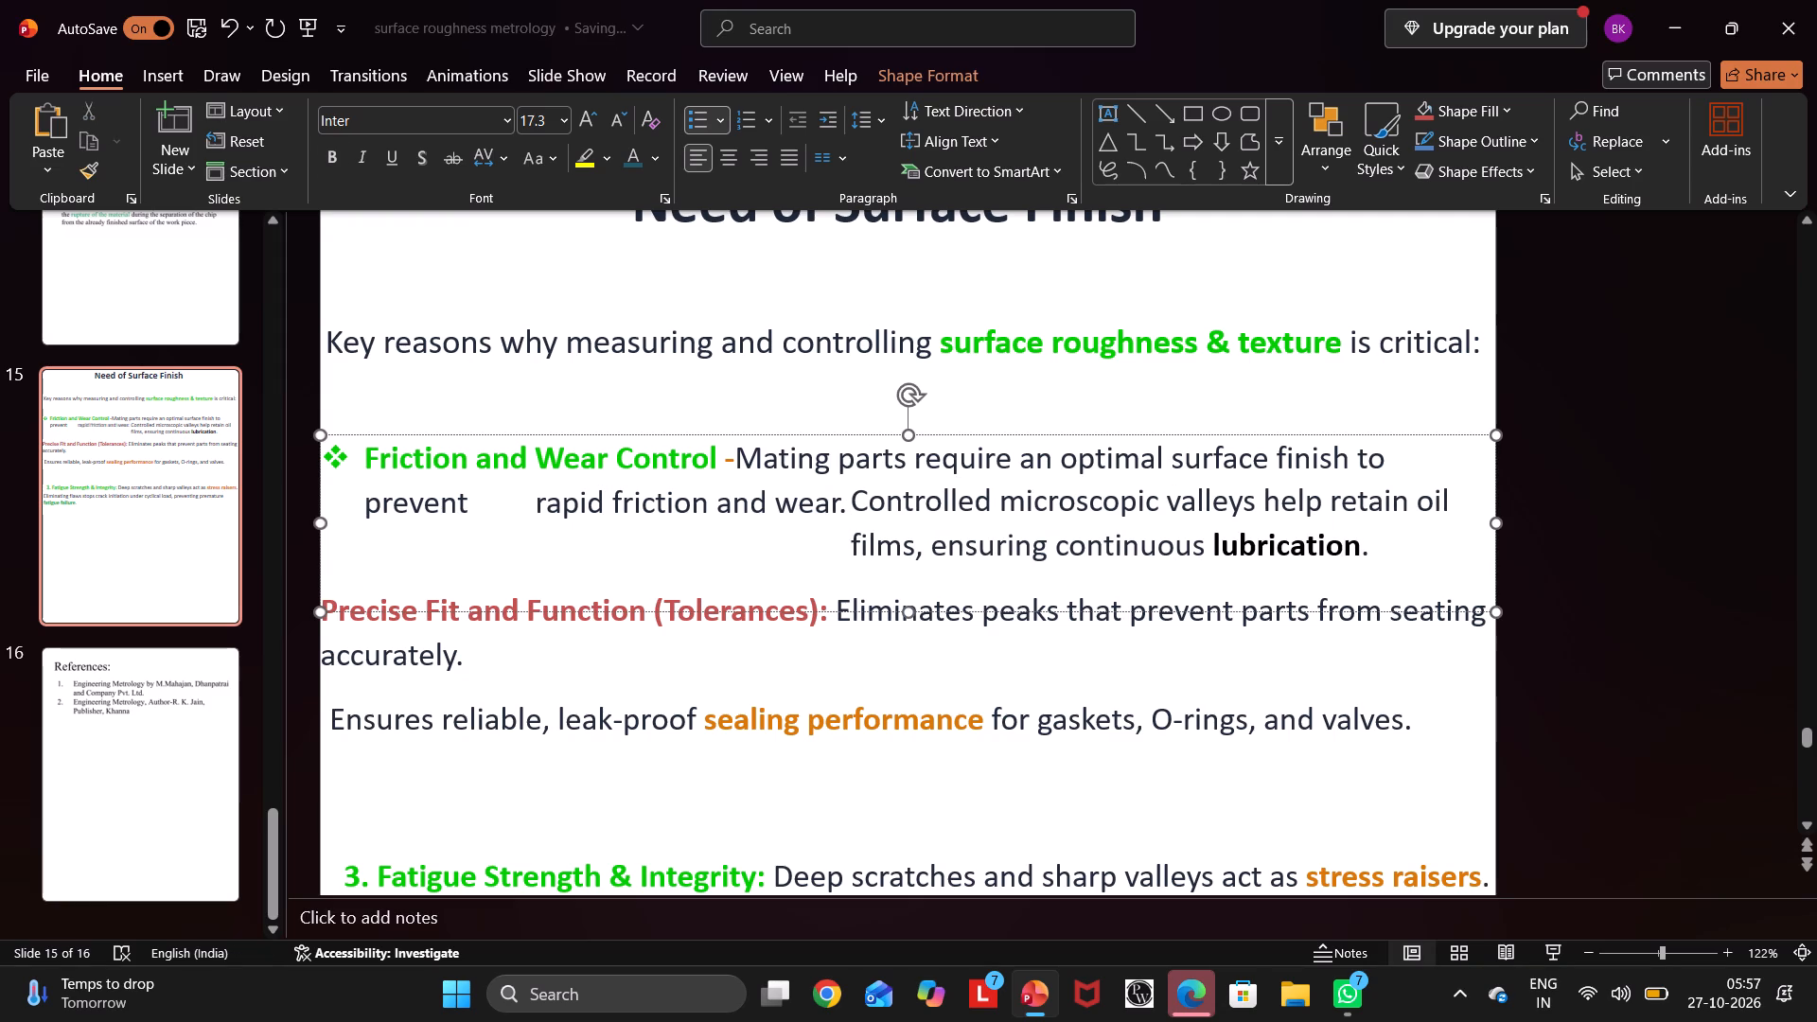
key("BackSpace")
key("BackSpace")
key("BackSpace")
key("BackSpace")
key("BackSpace")
key("BackSpace")
key("BackSpace")
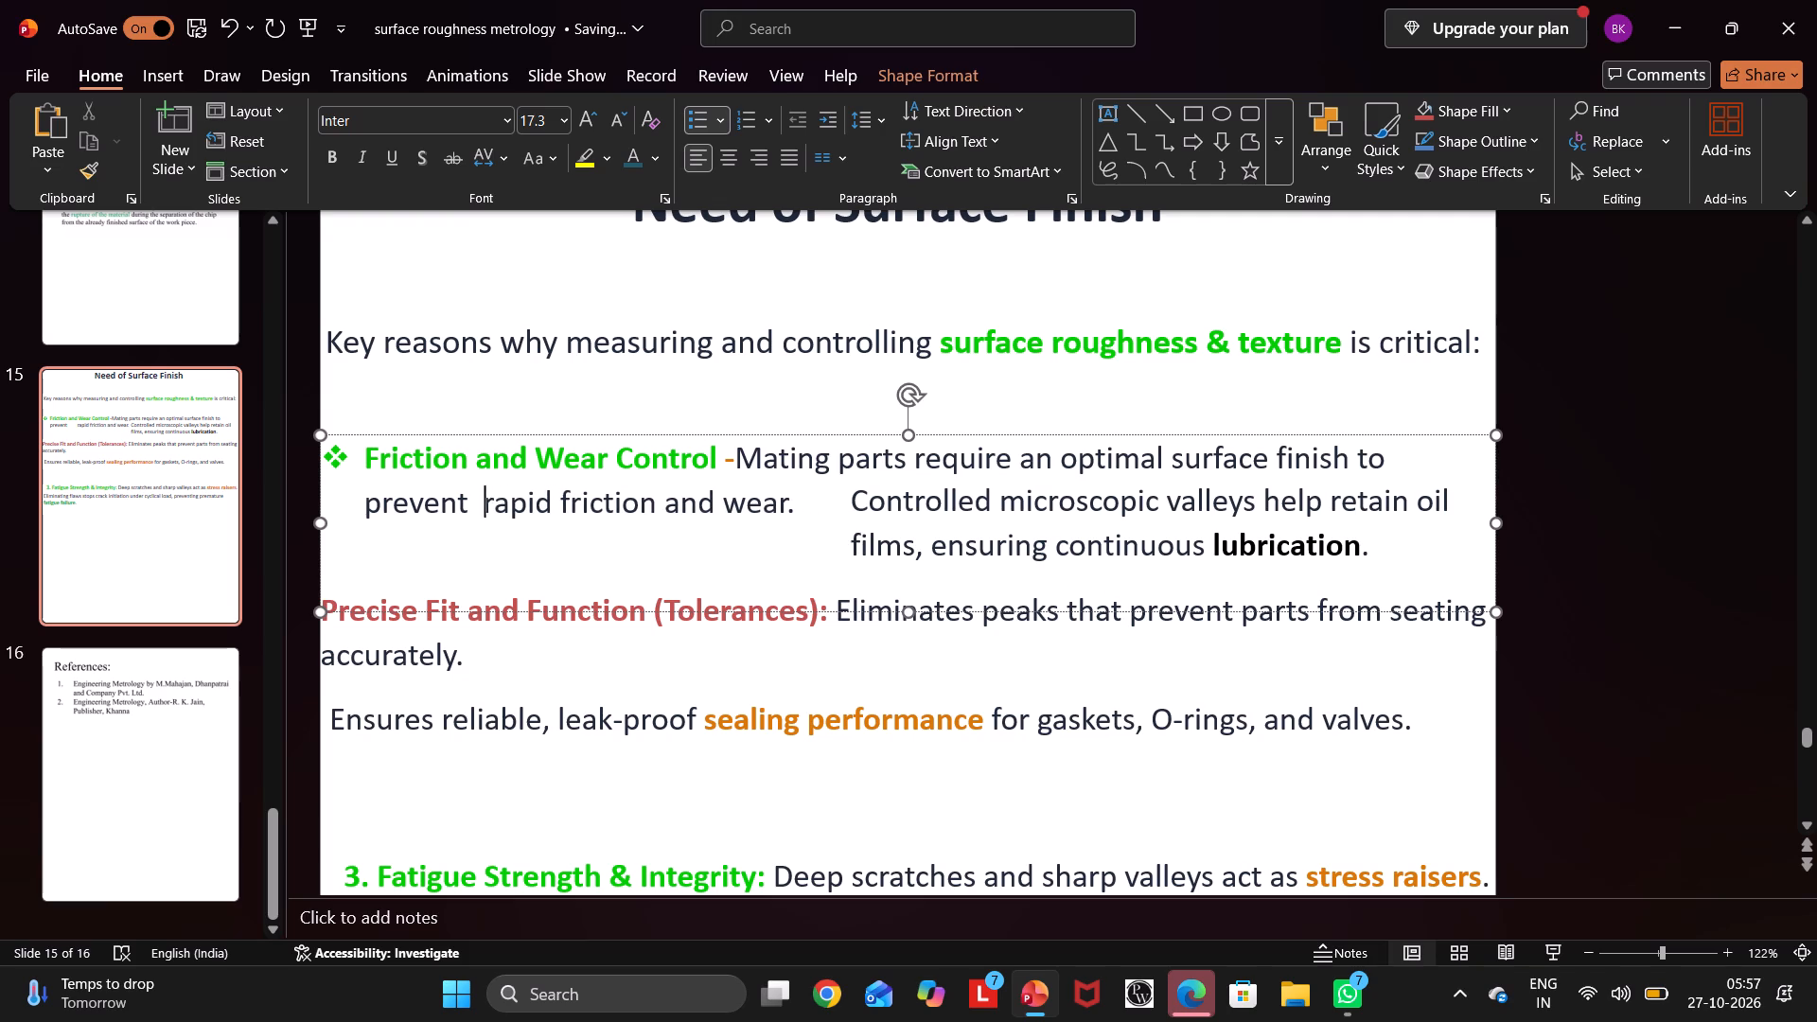
key("BackSpace")
key("BackSpace")
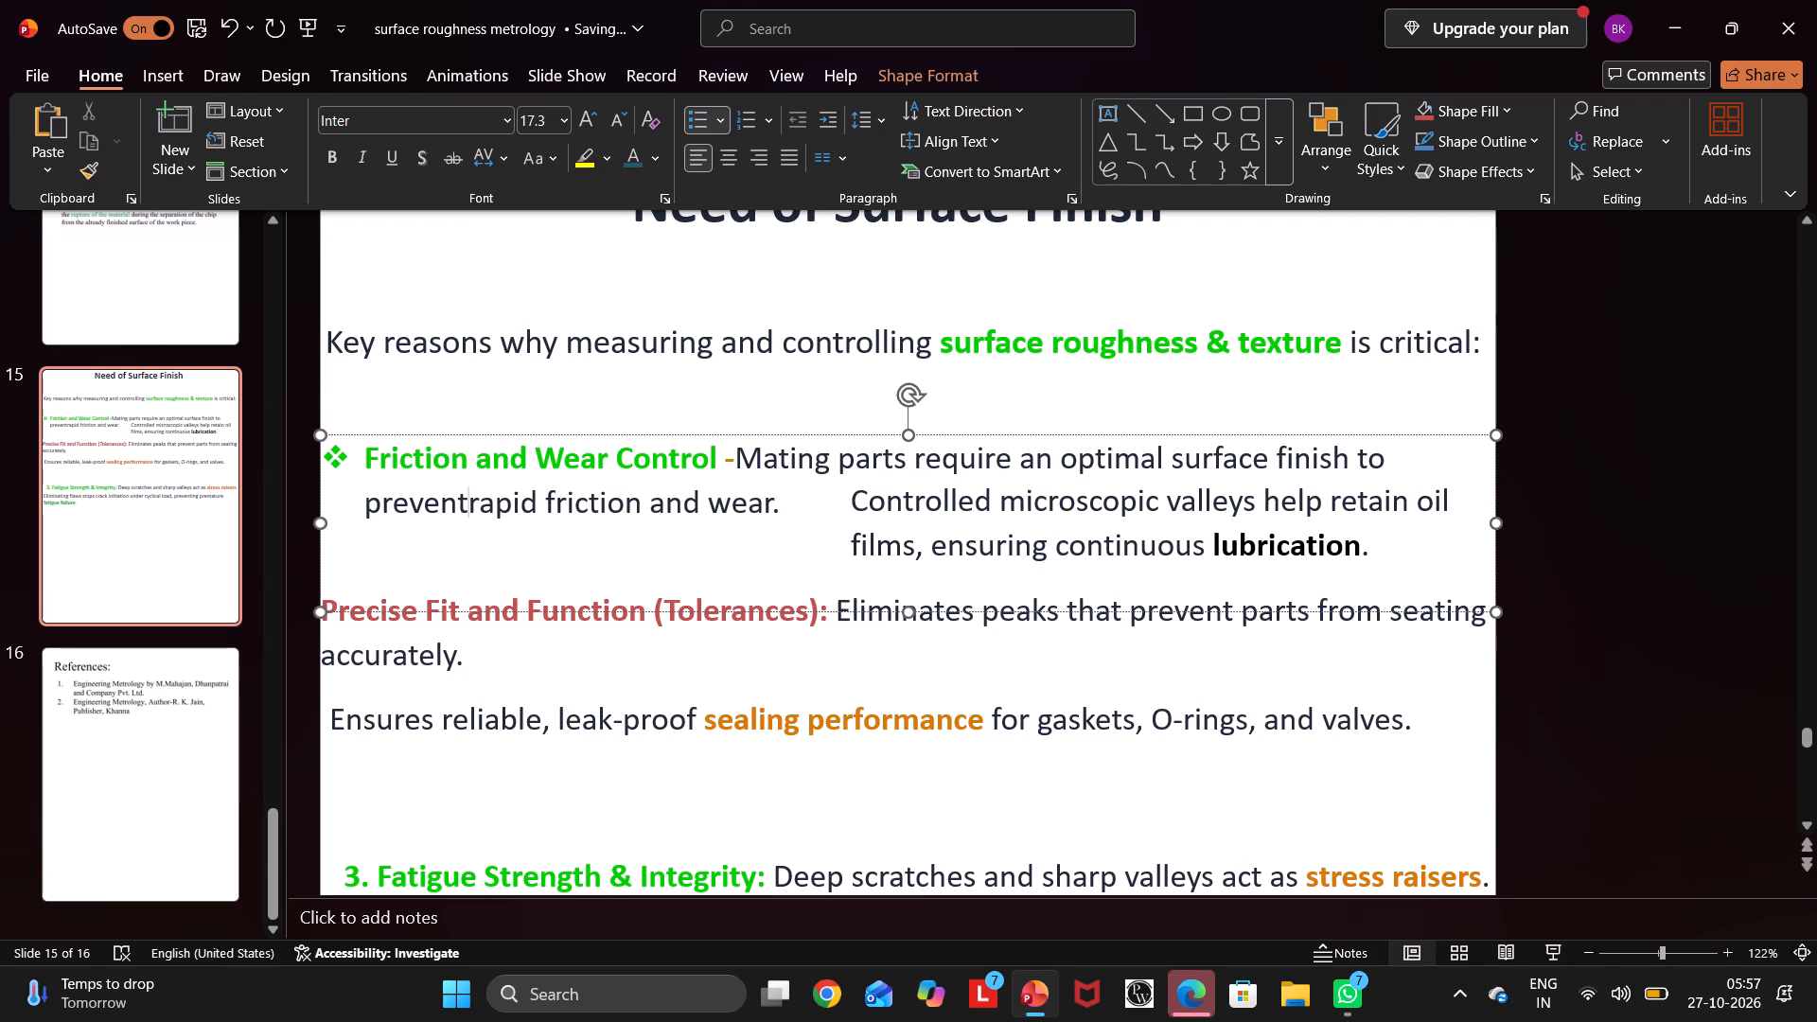
key("space")
key("space")
key("space")
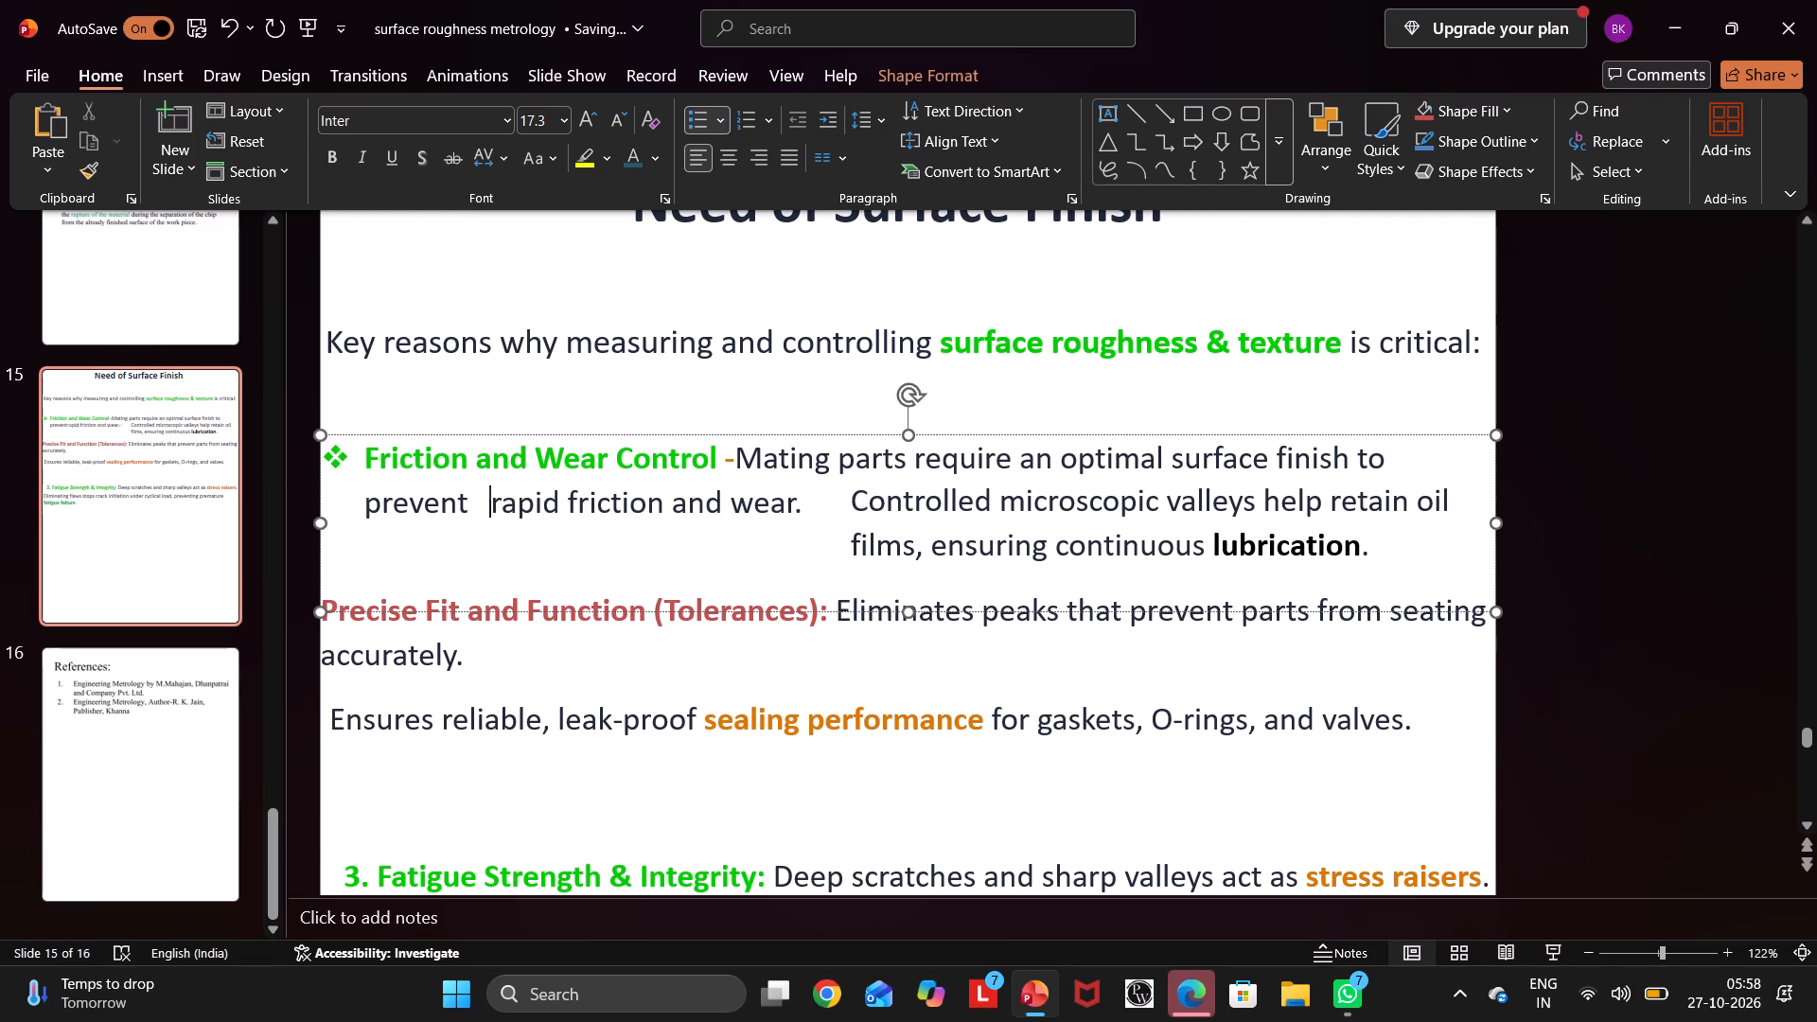
key("BackSpace")
key("BackSpace")
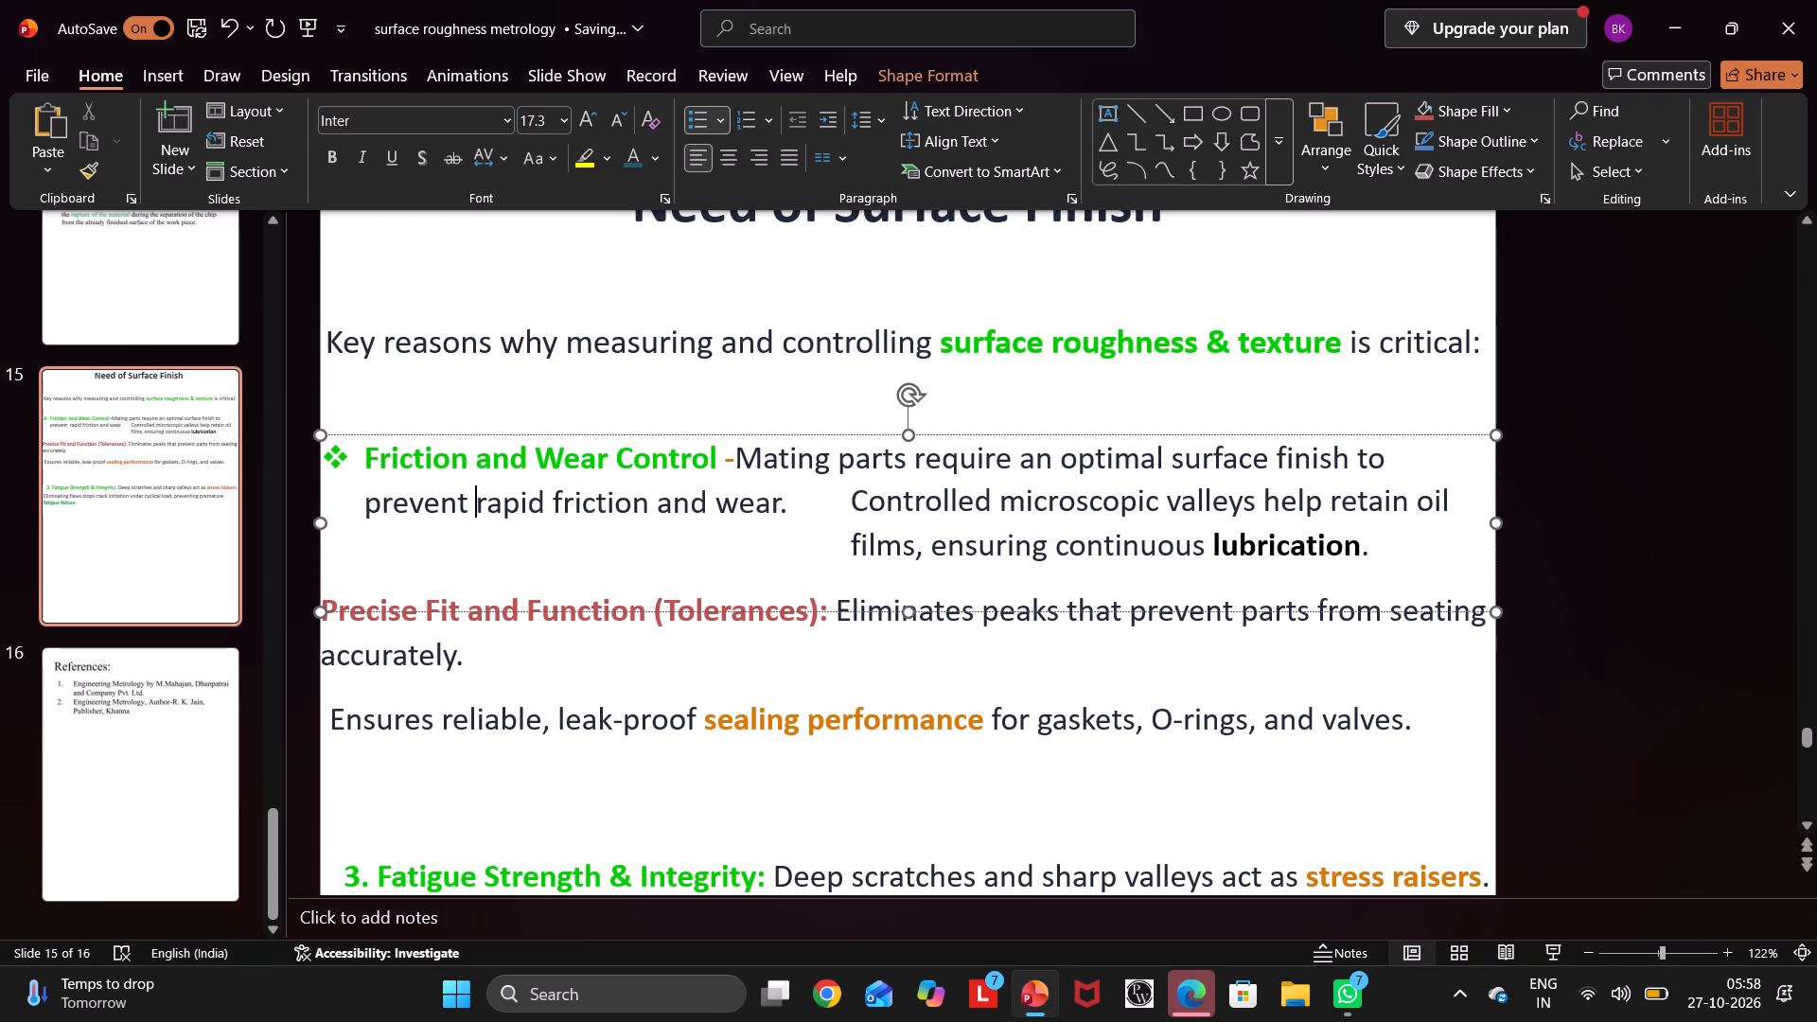
left_click(841, 502)
left_click(844, 502)
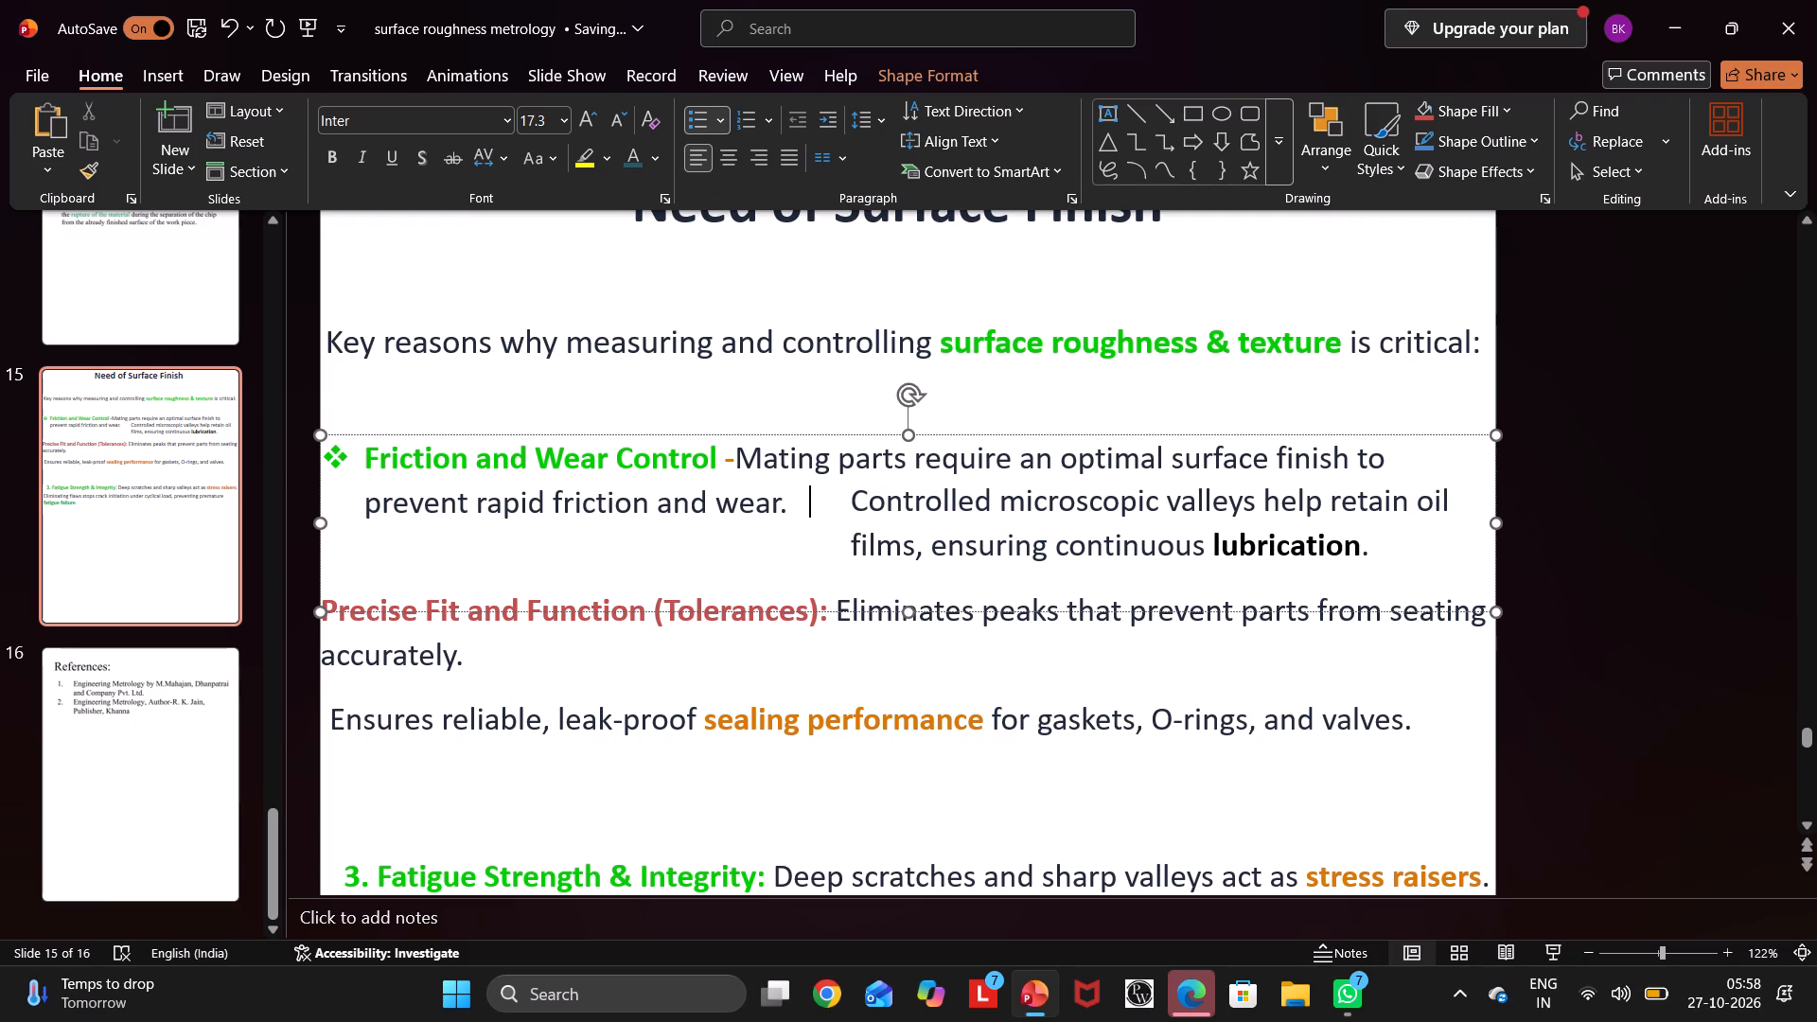
left_click(844, 497)
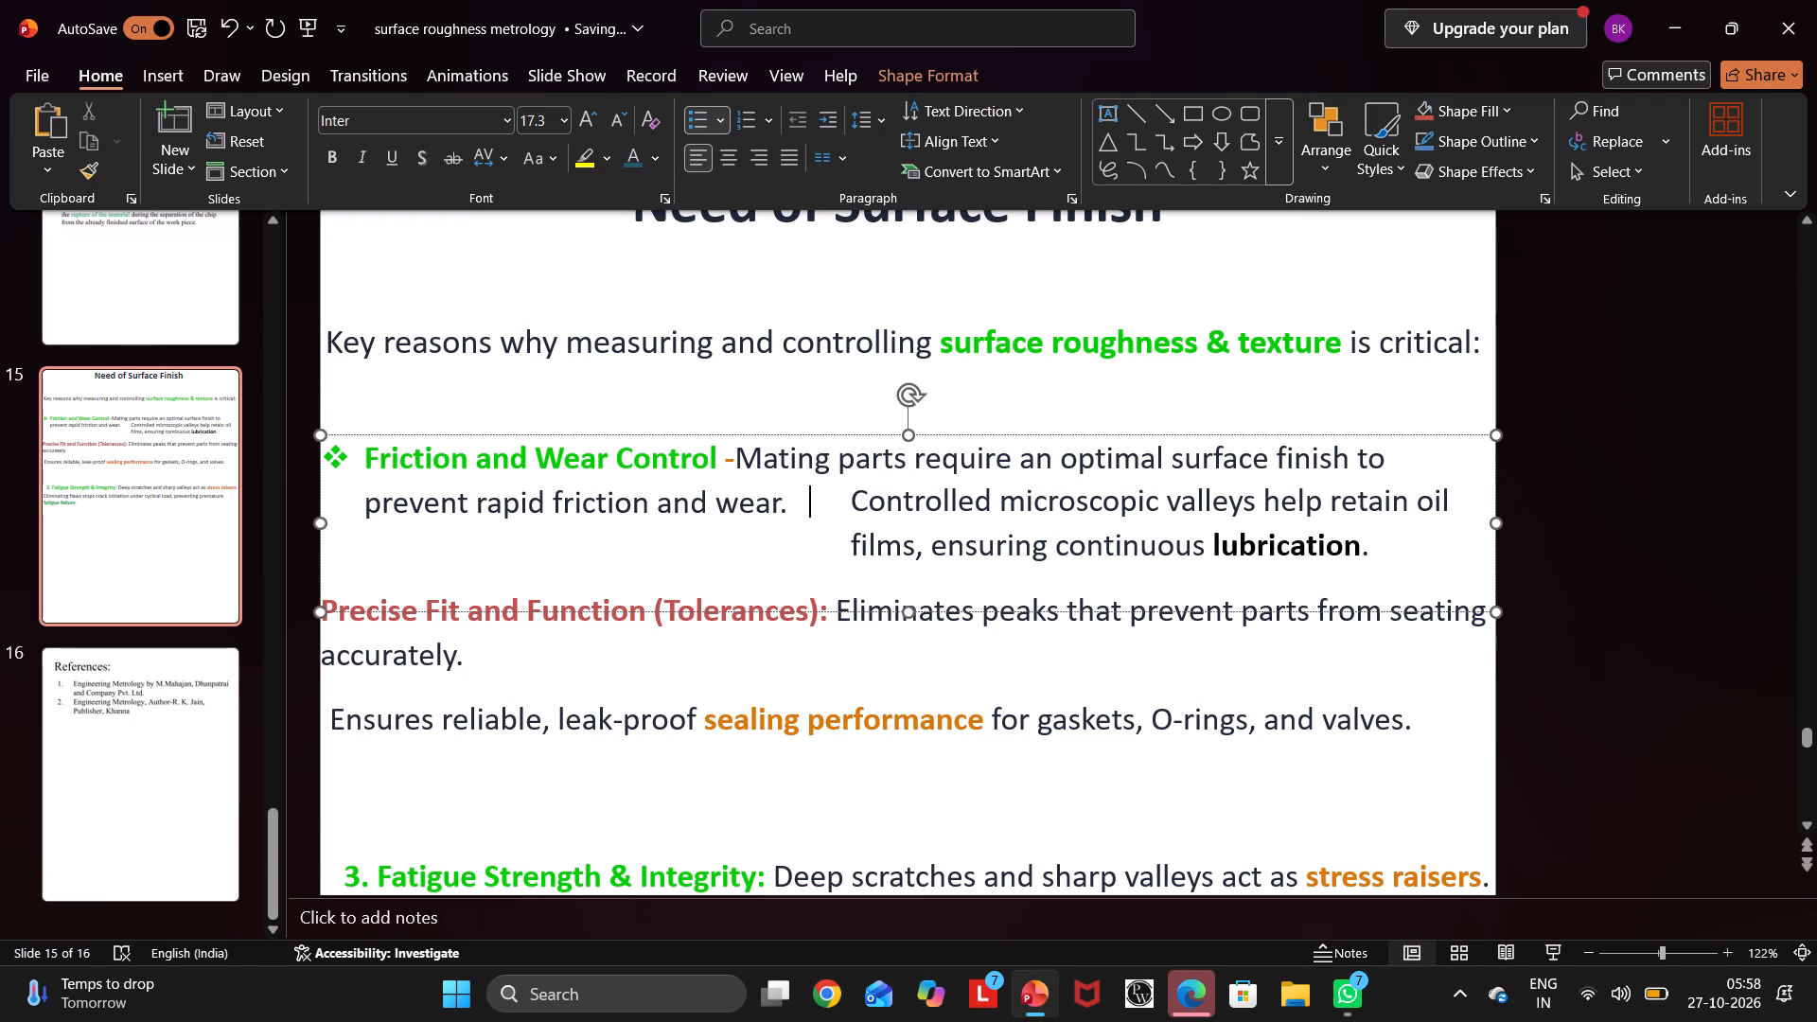
left_click(847, 507)
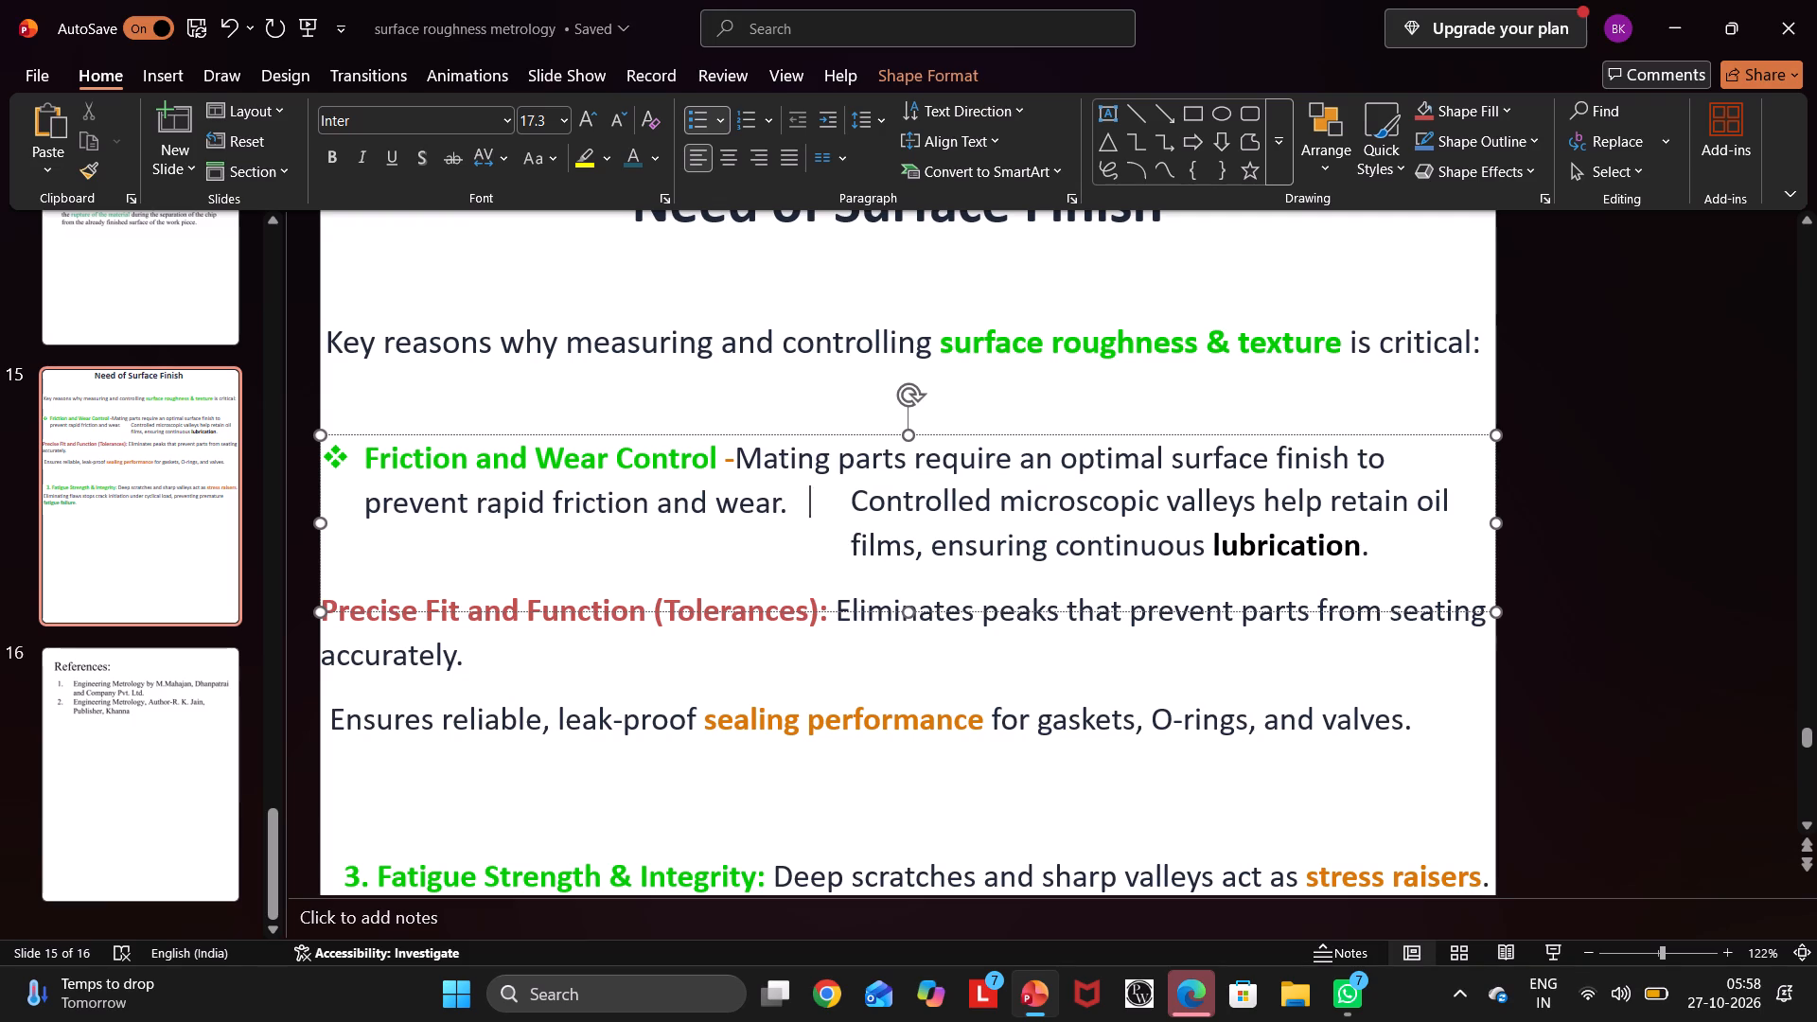
Narrow the "Precise Fit and Function (Tolerances):" text box from its left side so its text starts slightly inside the slide edge.
left_click(511, 665)
scroll(511, 665, "right", 1)
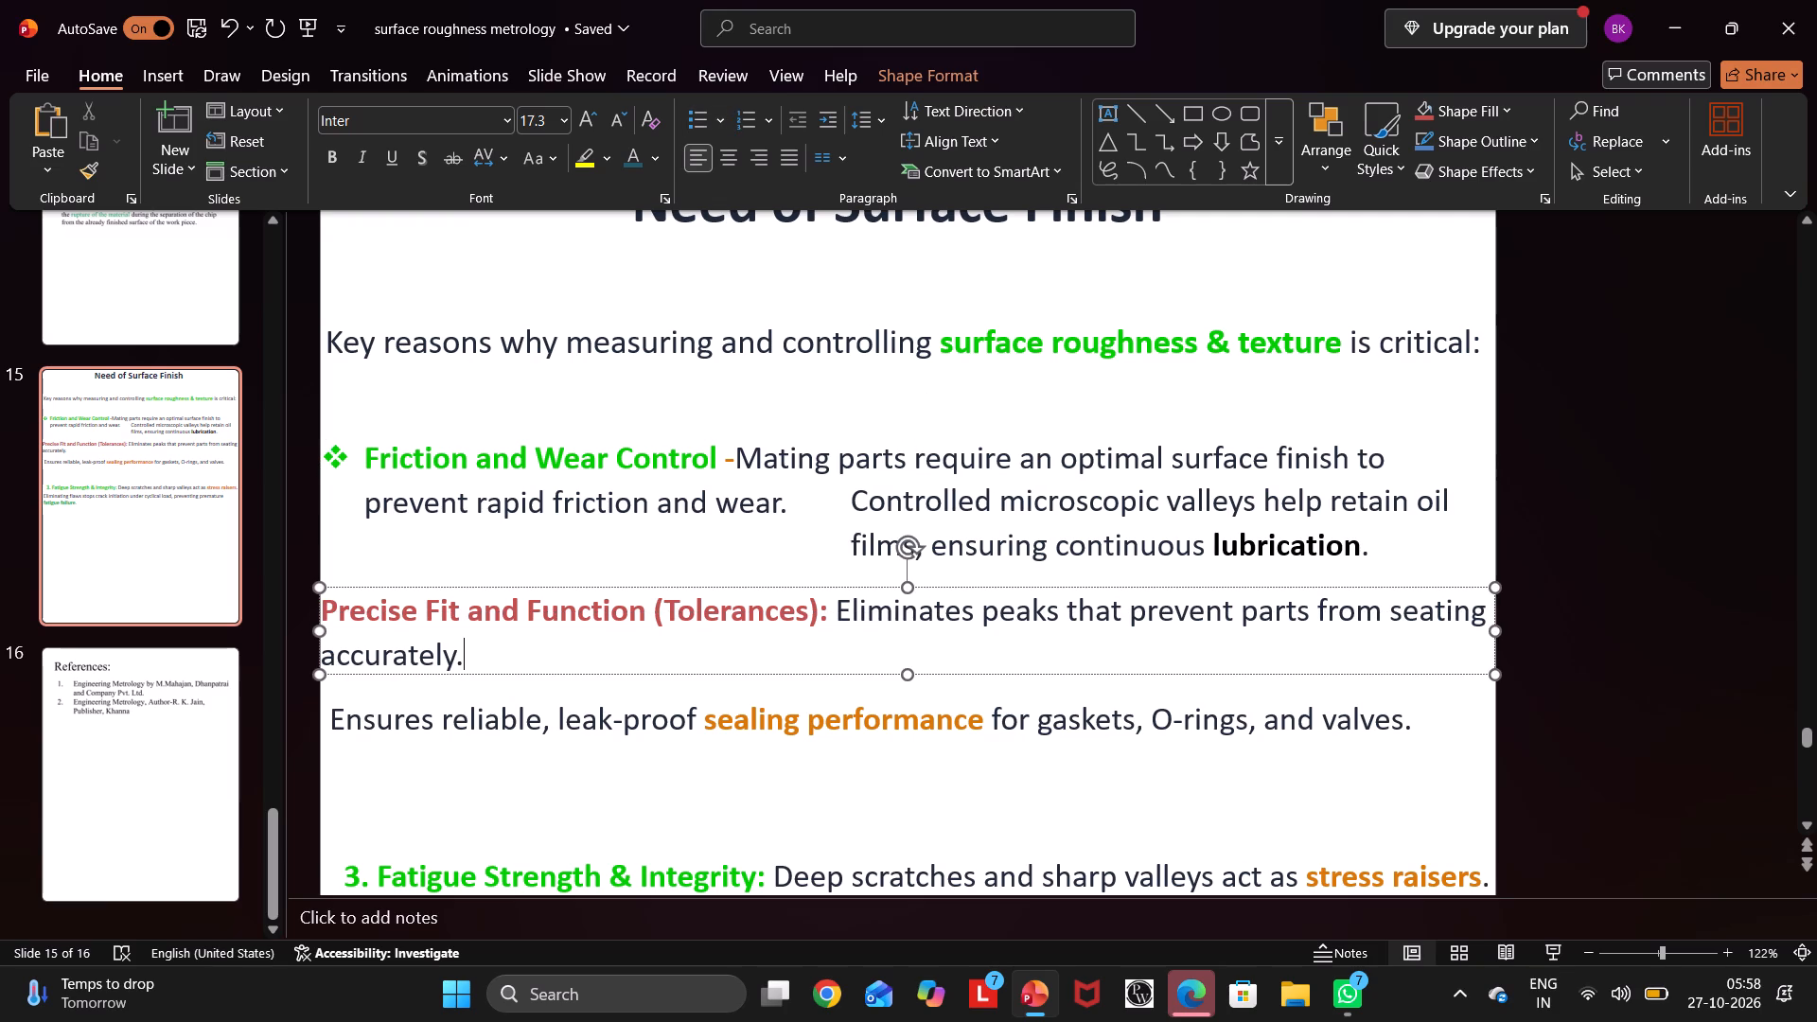
scroll(511, 665, "right", 1)
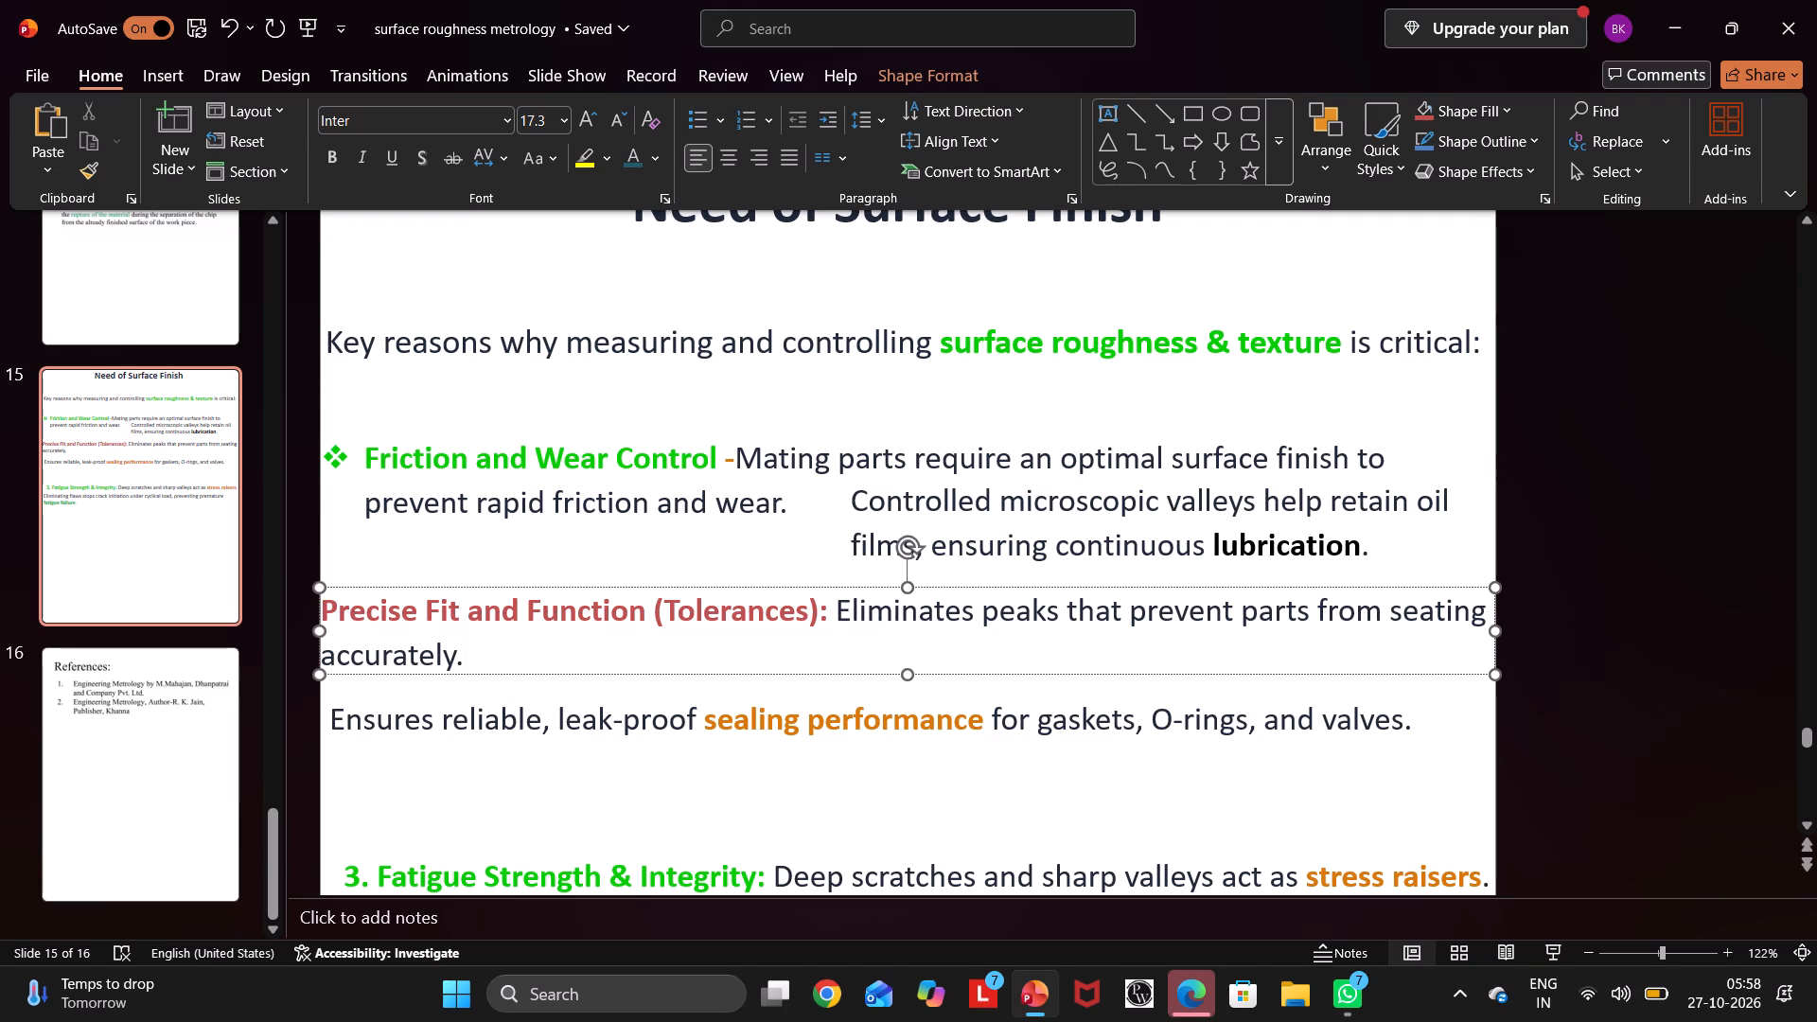
left_click(322, 608)
left_click(325, 608)
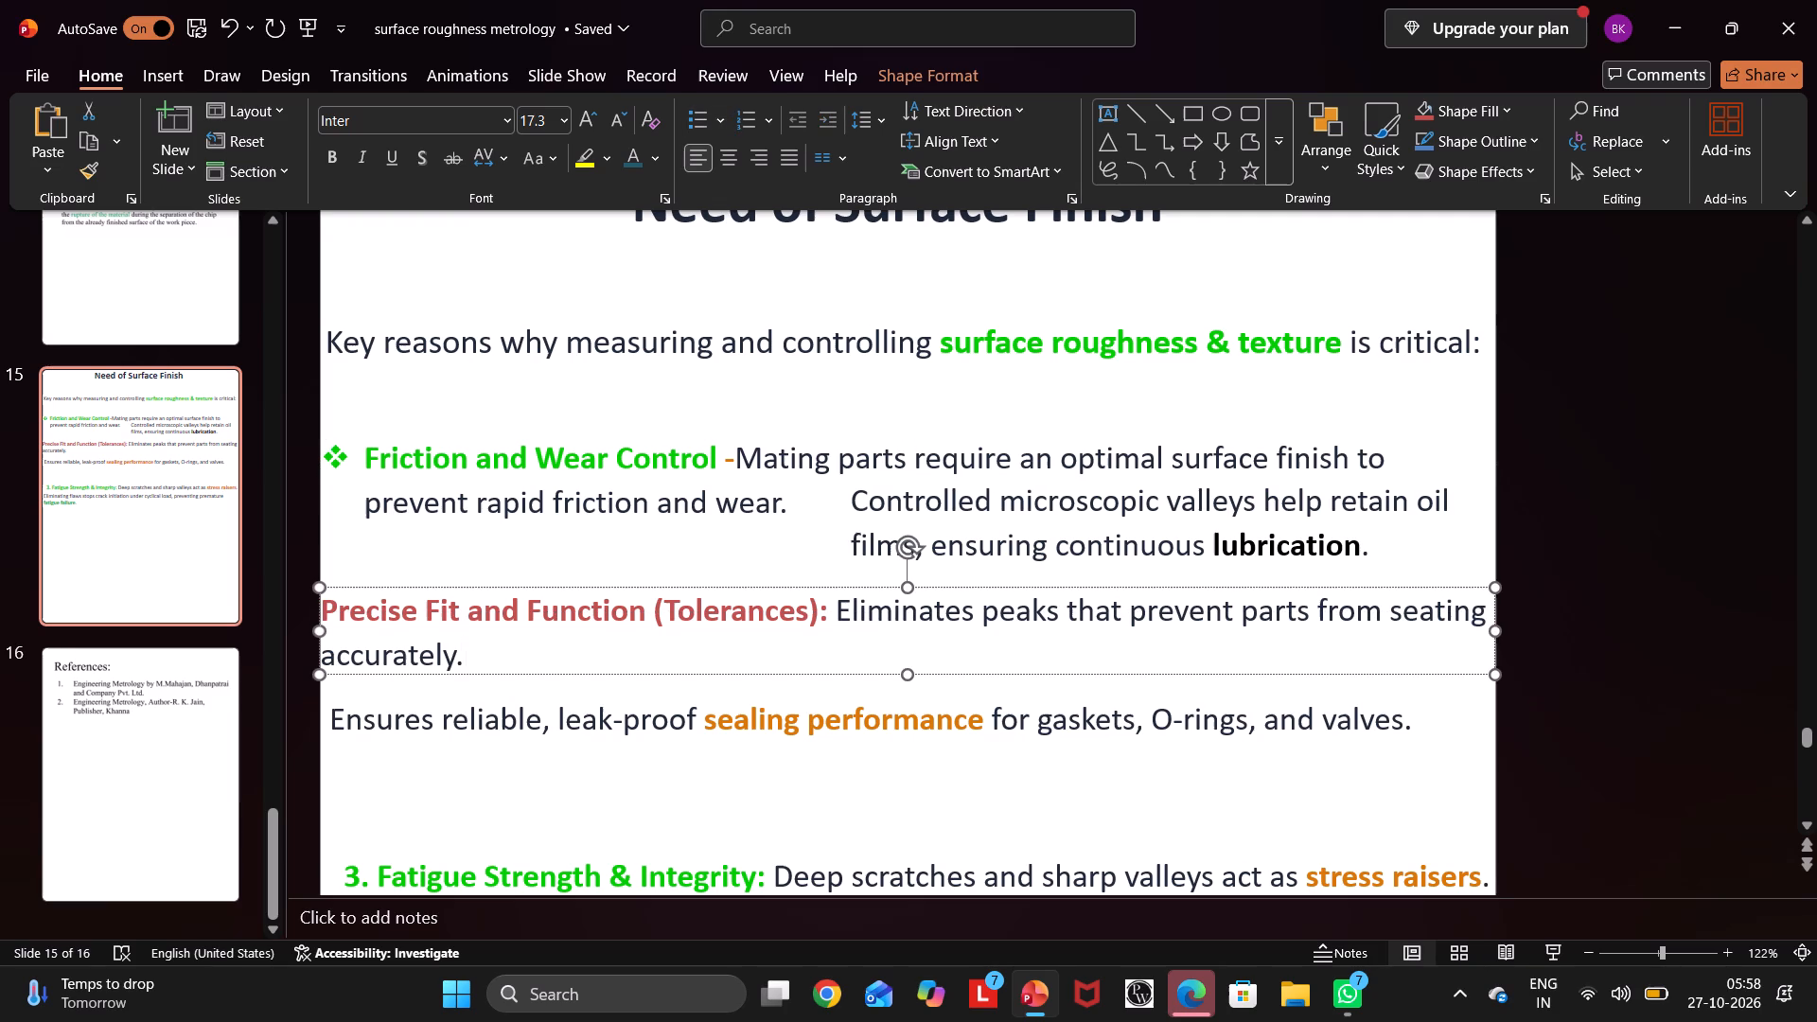
left_click(321, 608)
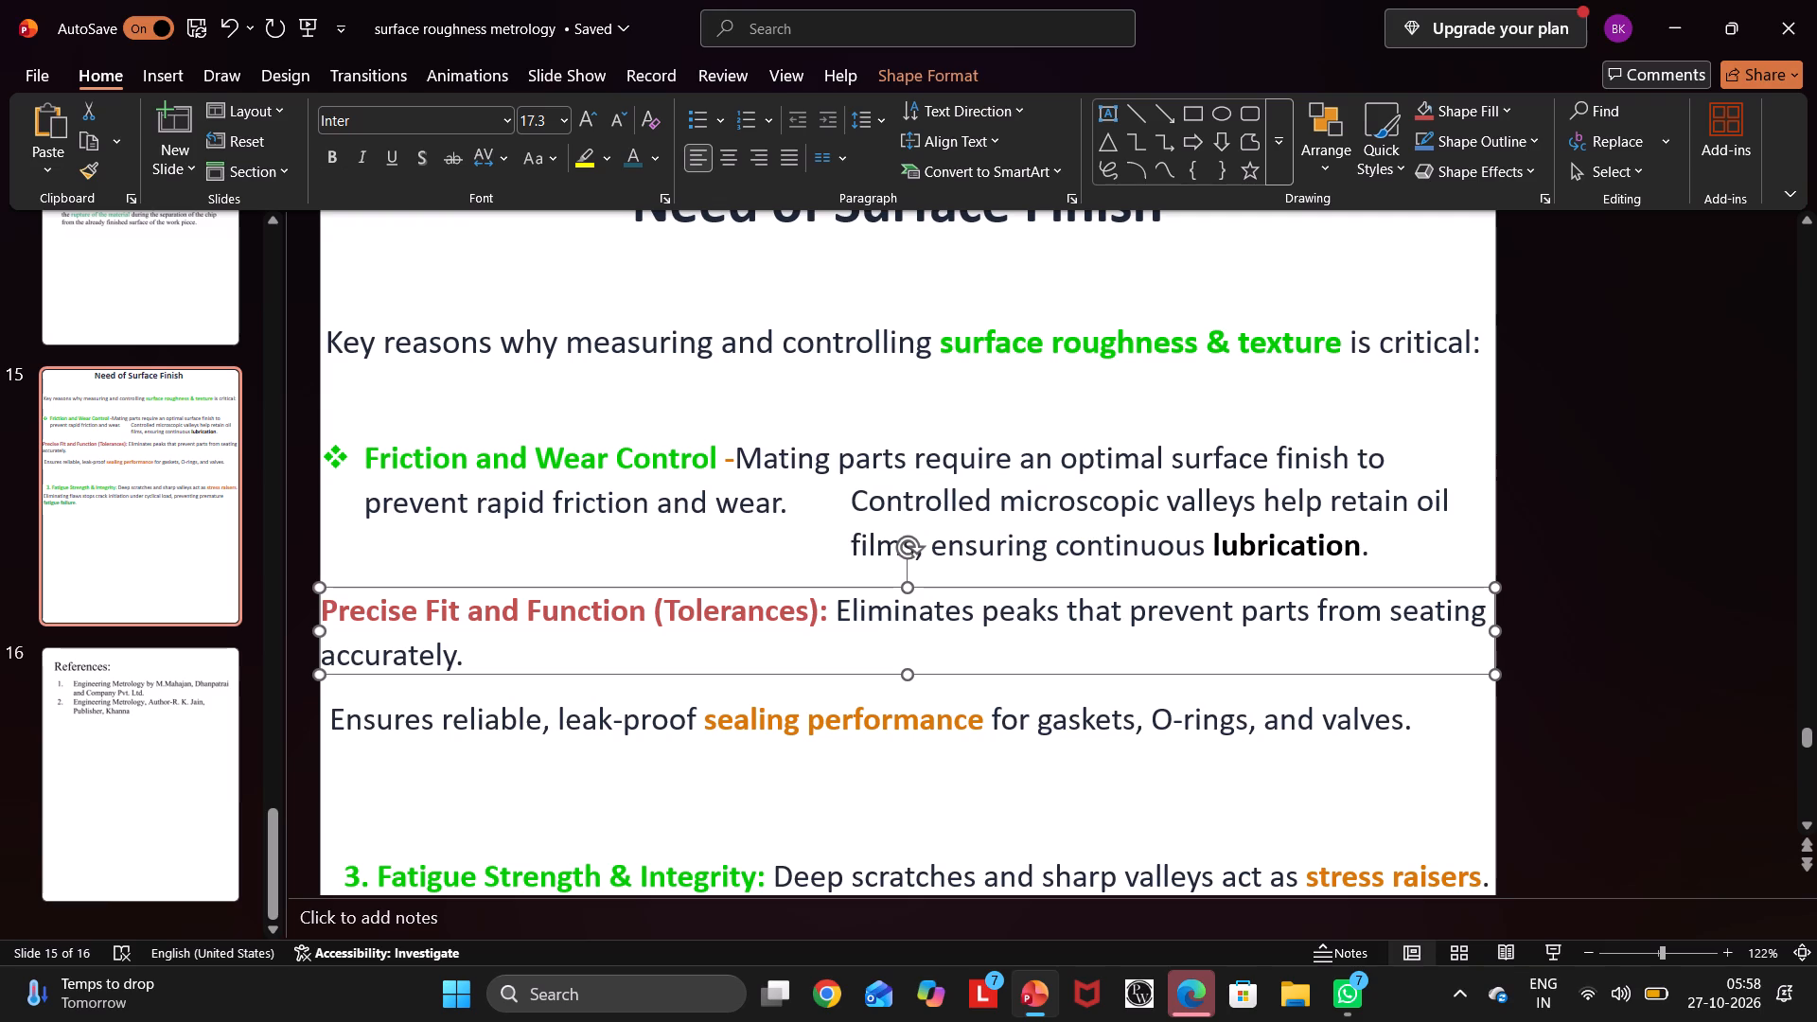
left_click_drag(346, 591, 370, 590)
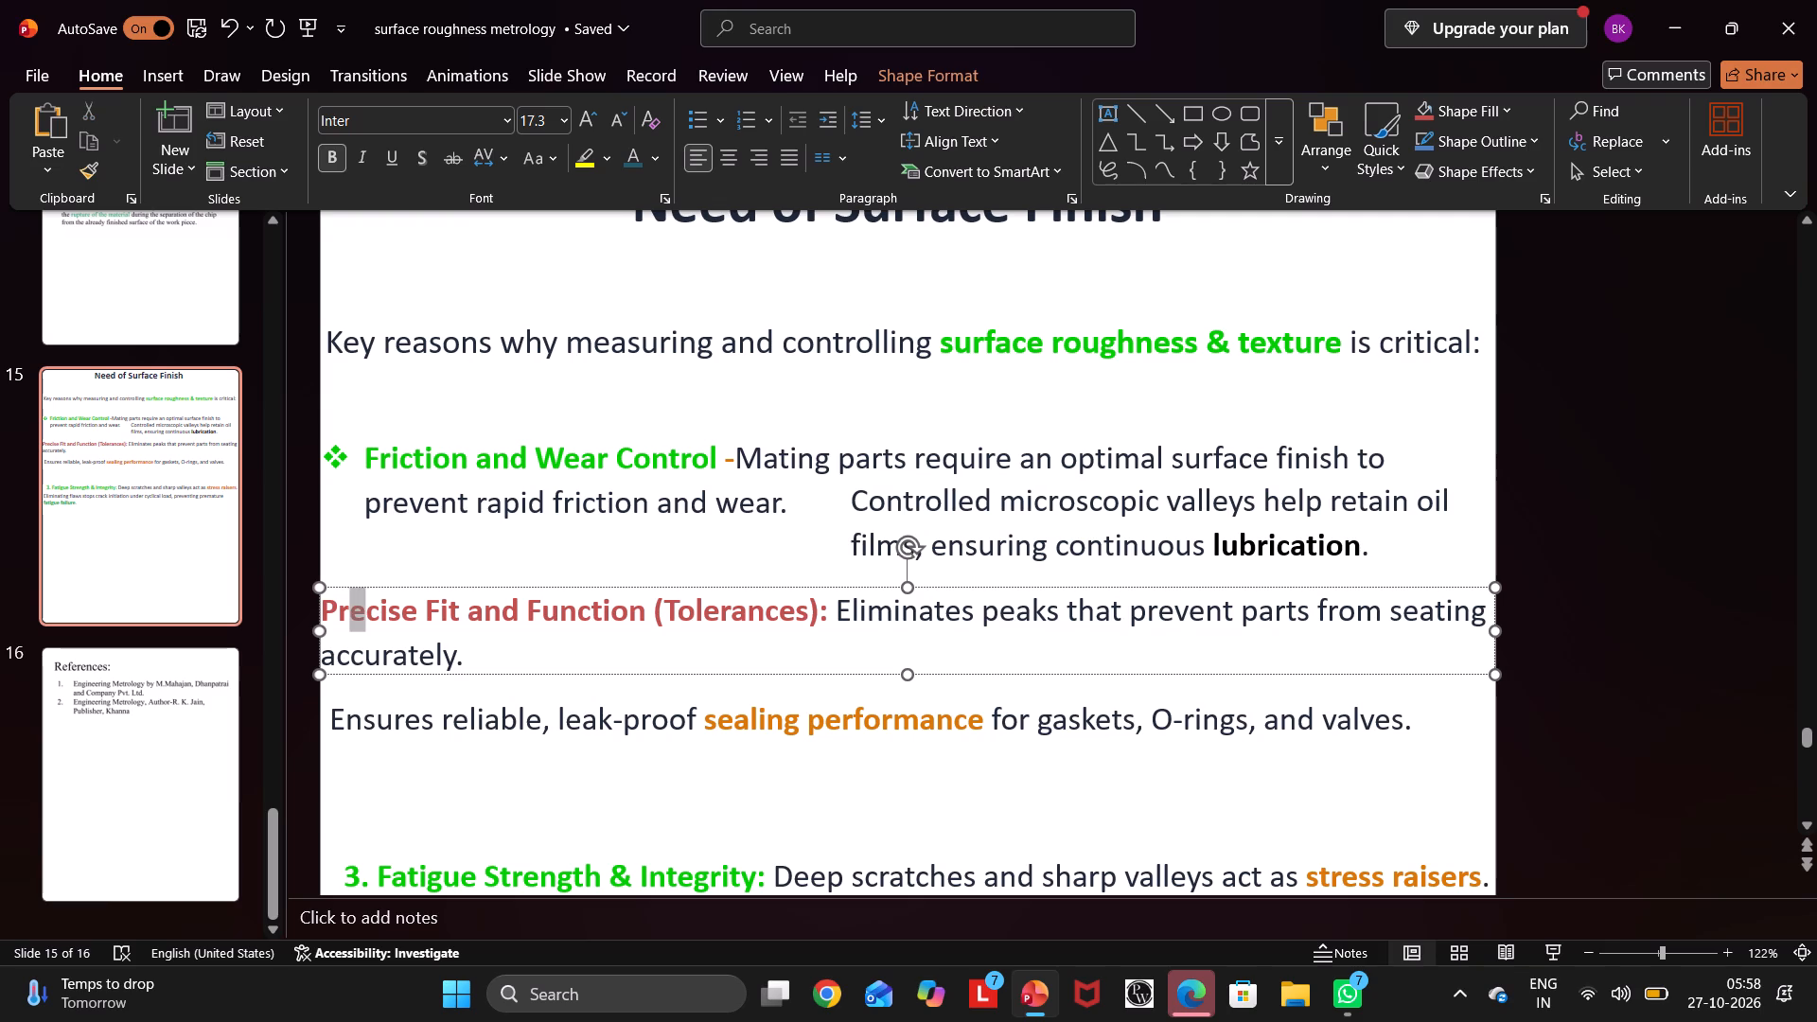
left_click_drag(370, 590, 369, 590)
left_click(689, 639)
left_click(319, 633)
left_click_drag(319, 633, 348, 635)
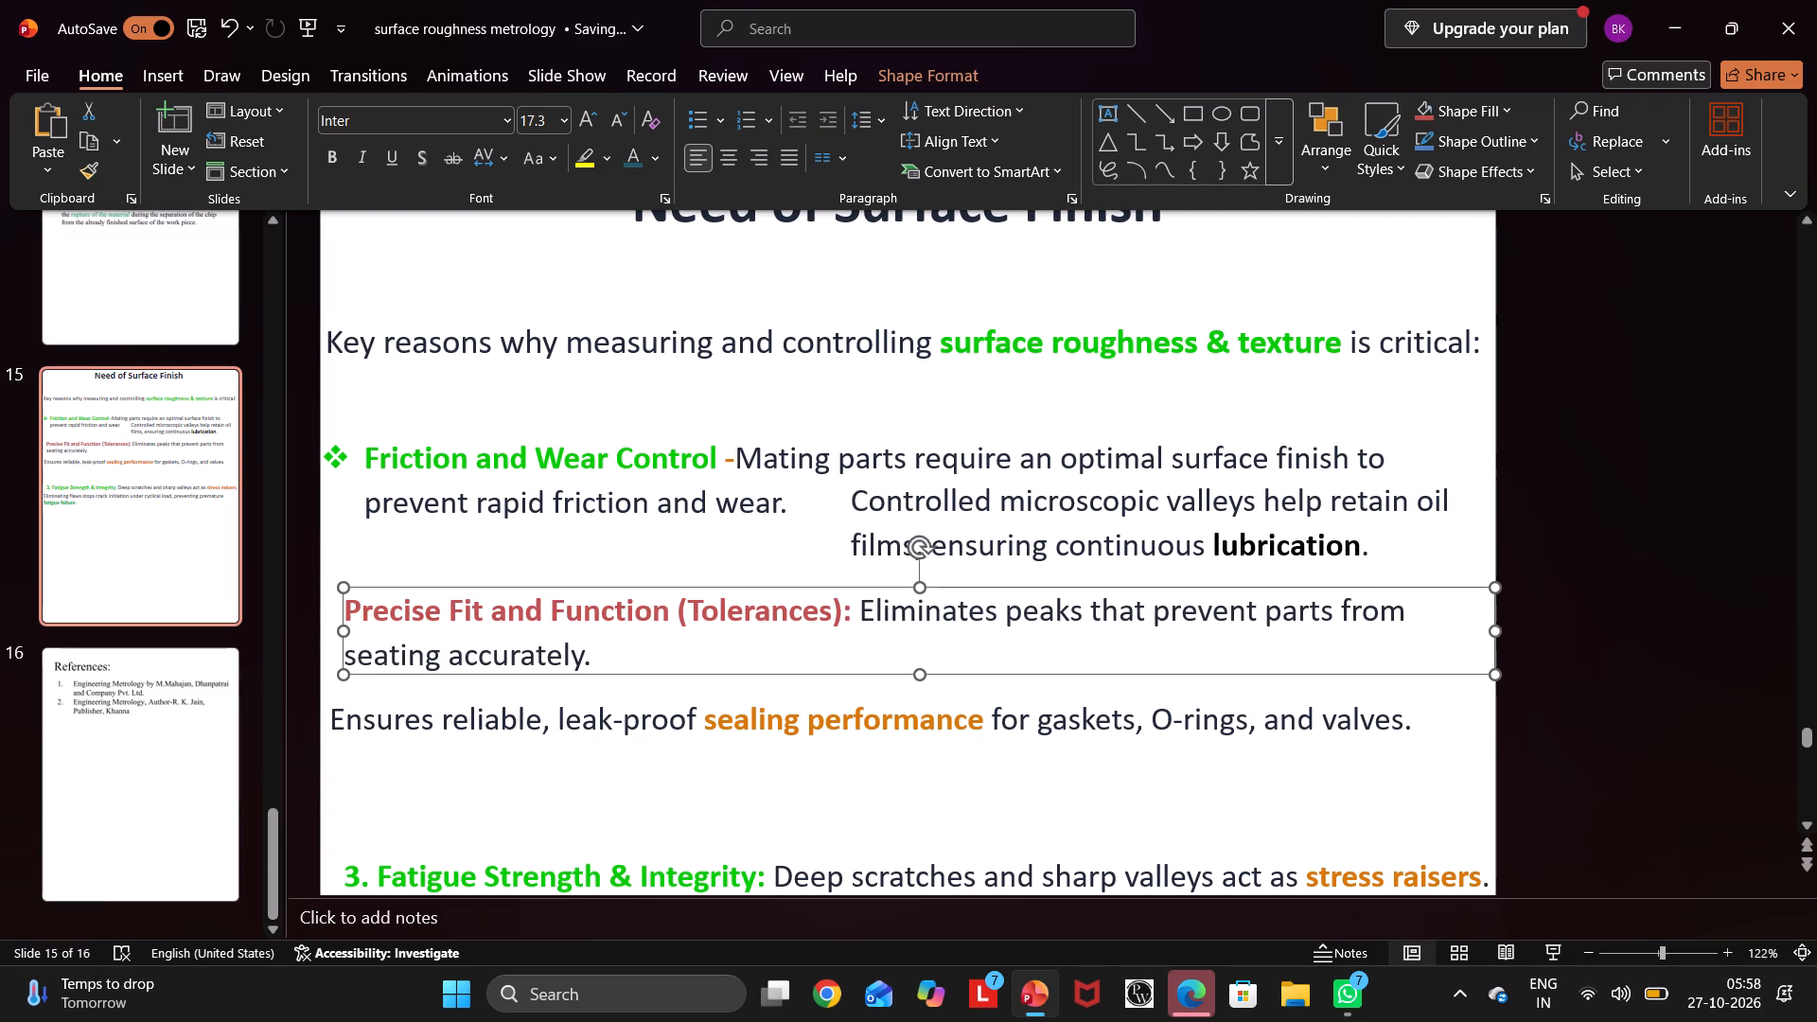
Add a four-diamond bullet in front of the "Precise Fit and Function (Tolerances):" paragraph.
left_click(327, 600)
left_click(326, 625)
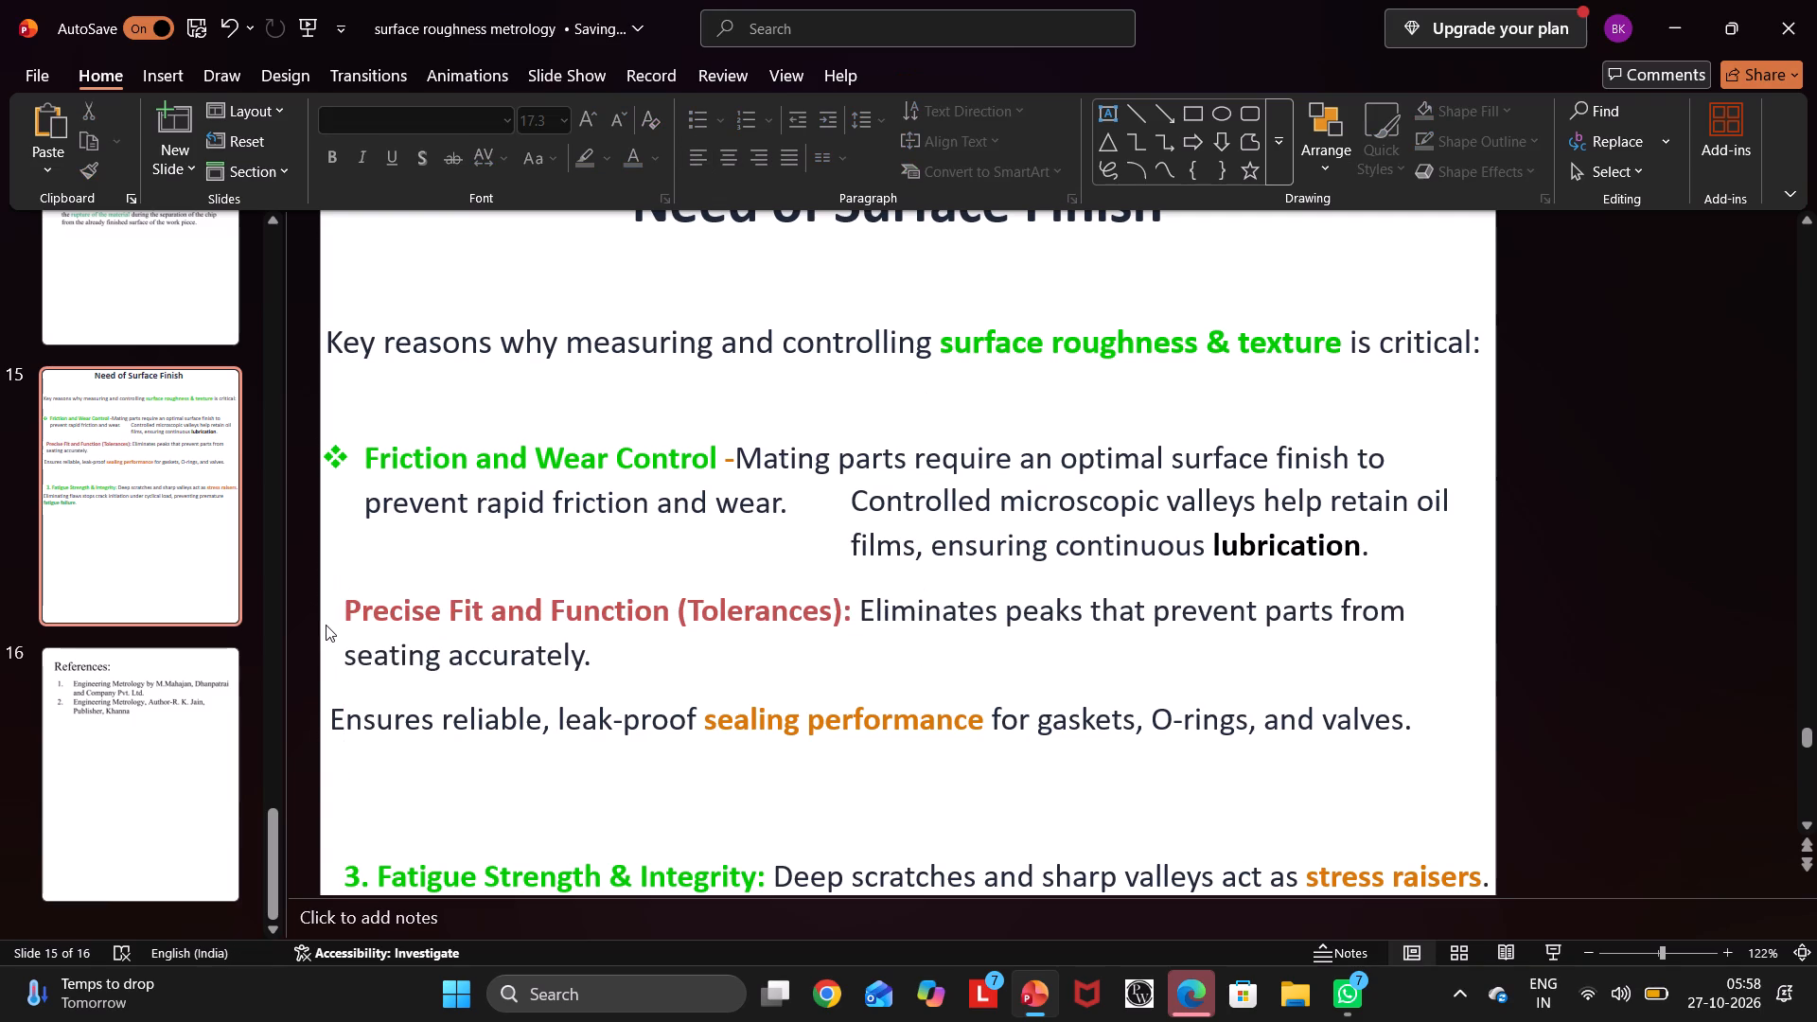
left_click(339, 609)
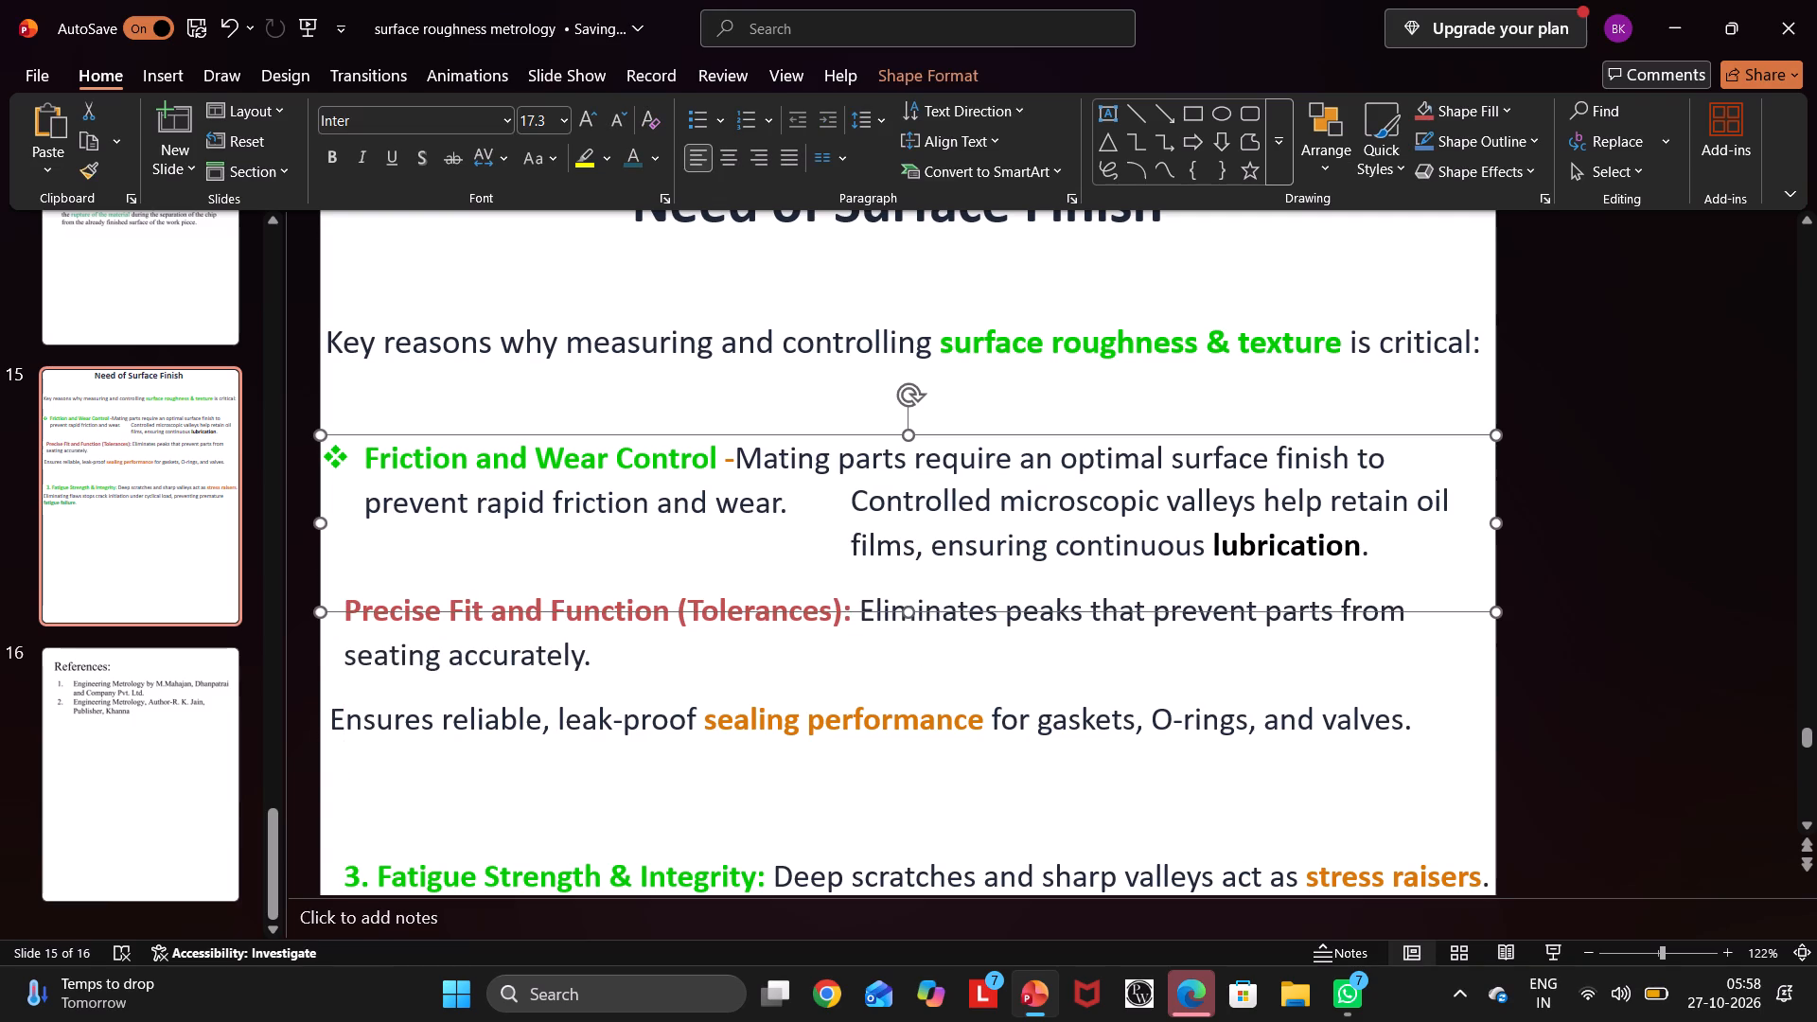
left_click(344, 607)
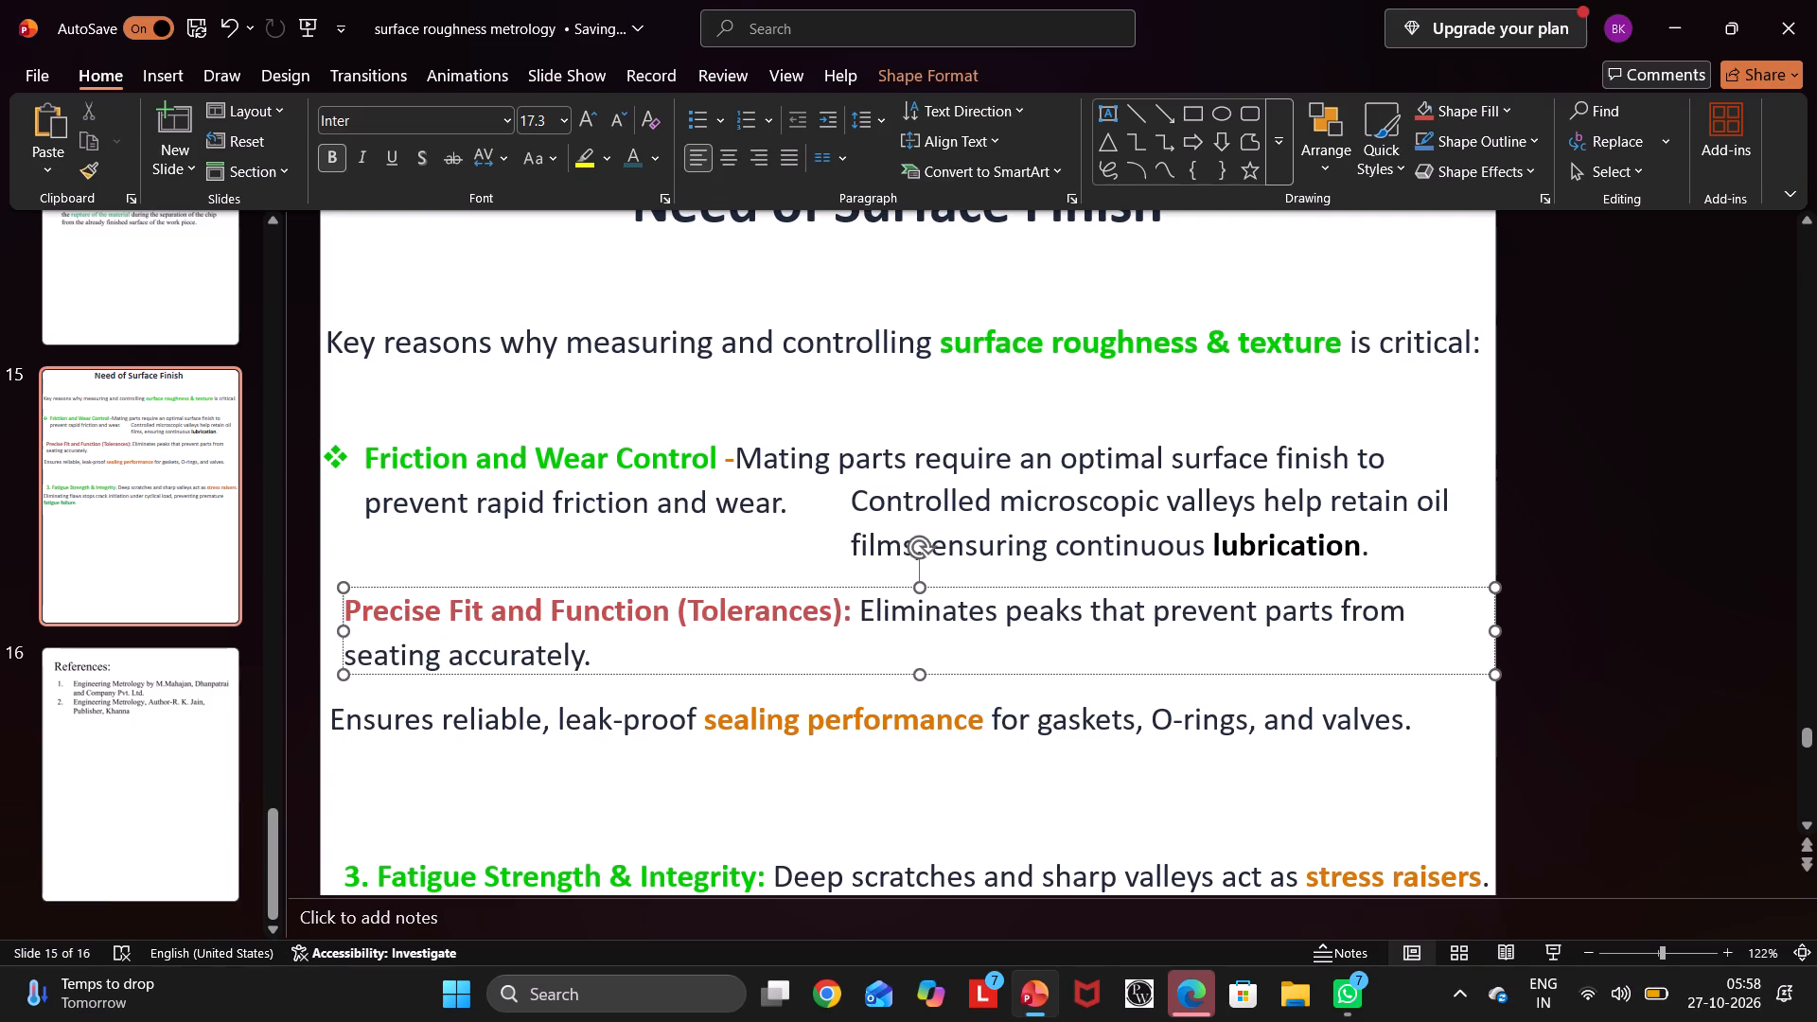
left_click(705, 121)
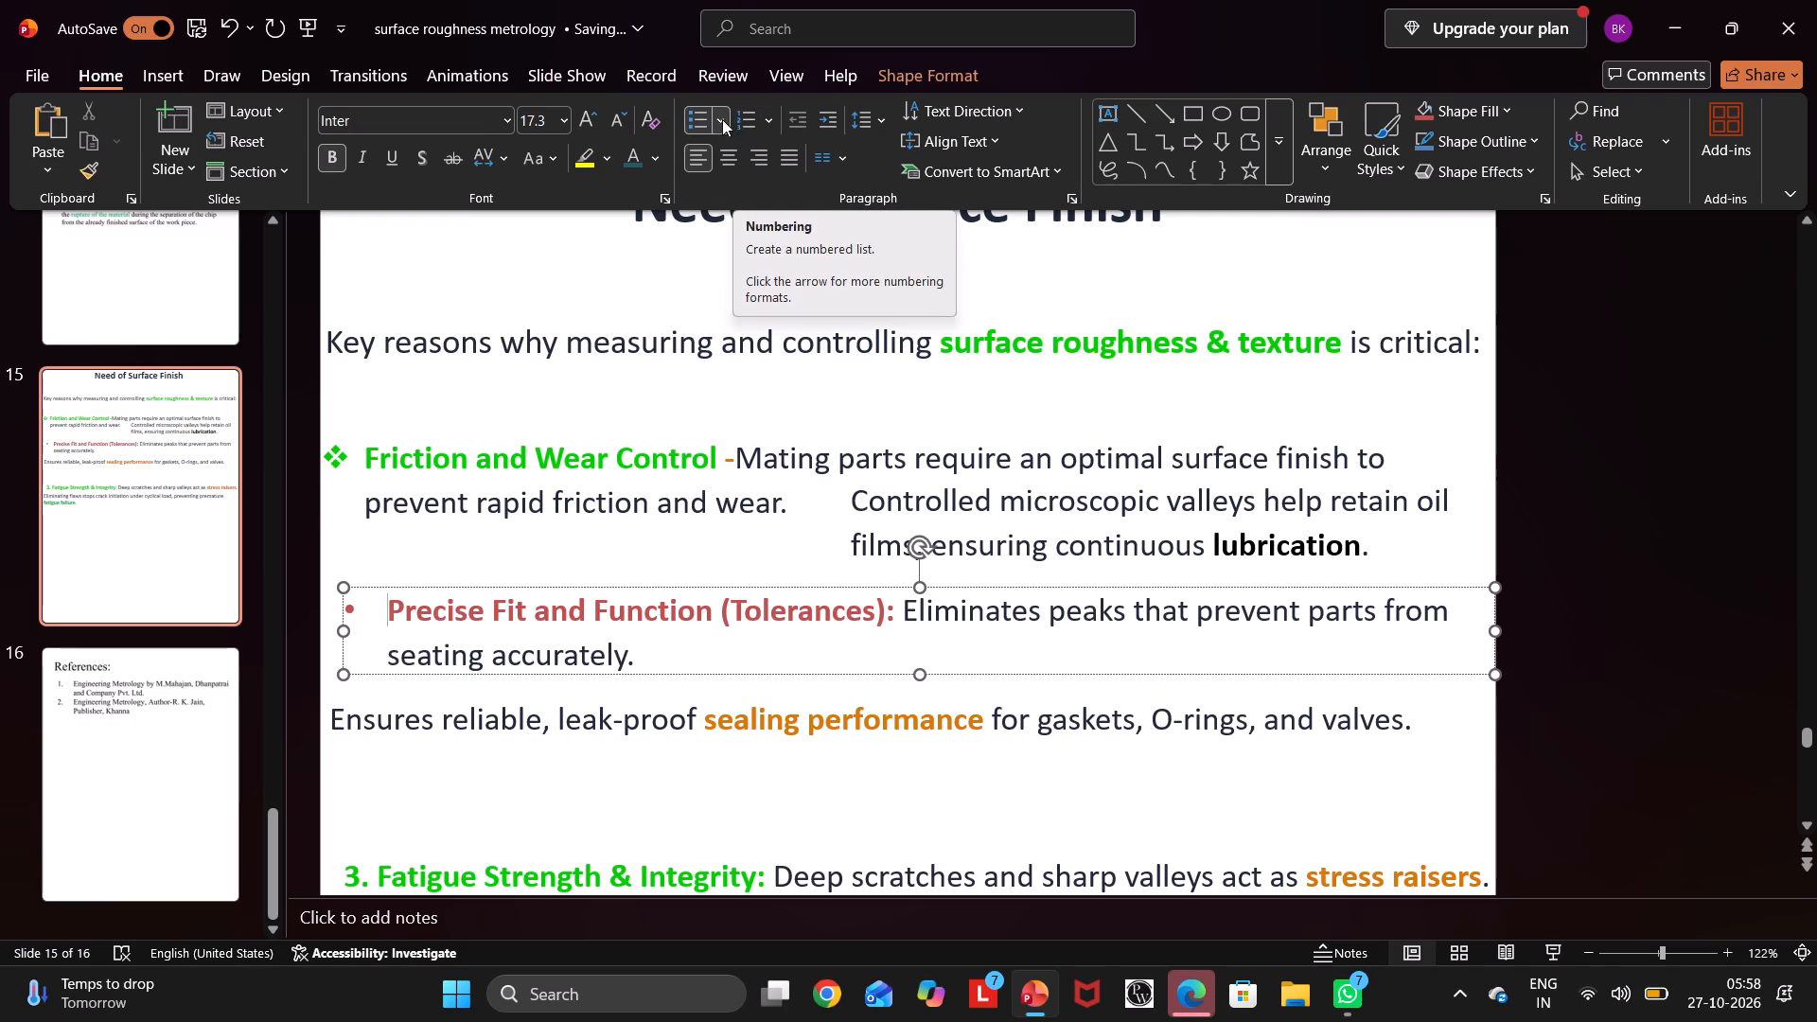
left_click(717, 118)
left_click(939, 289)
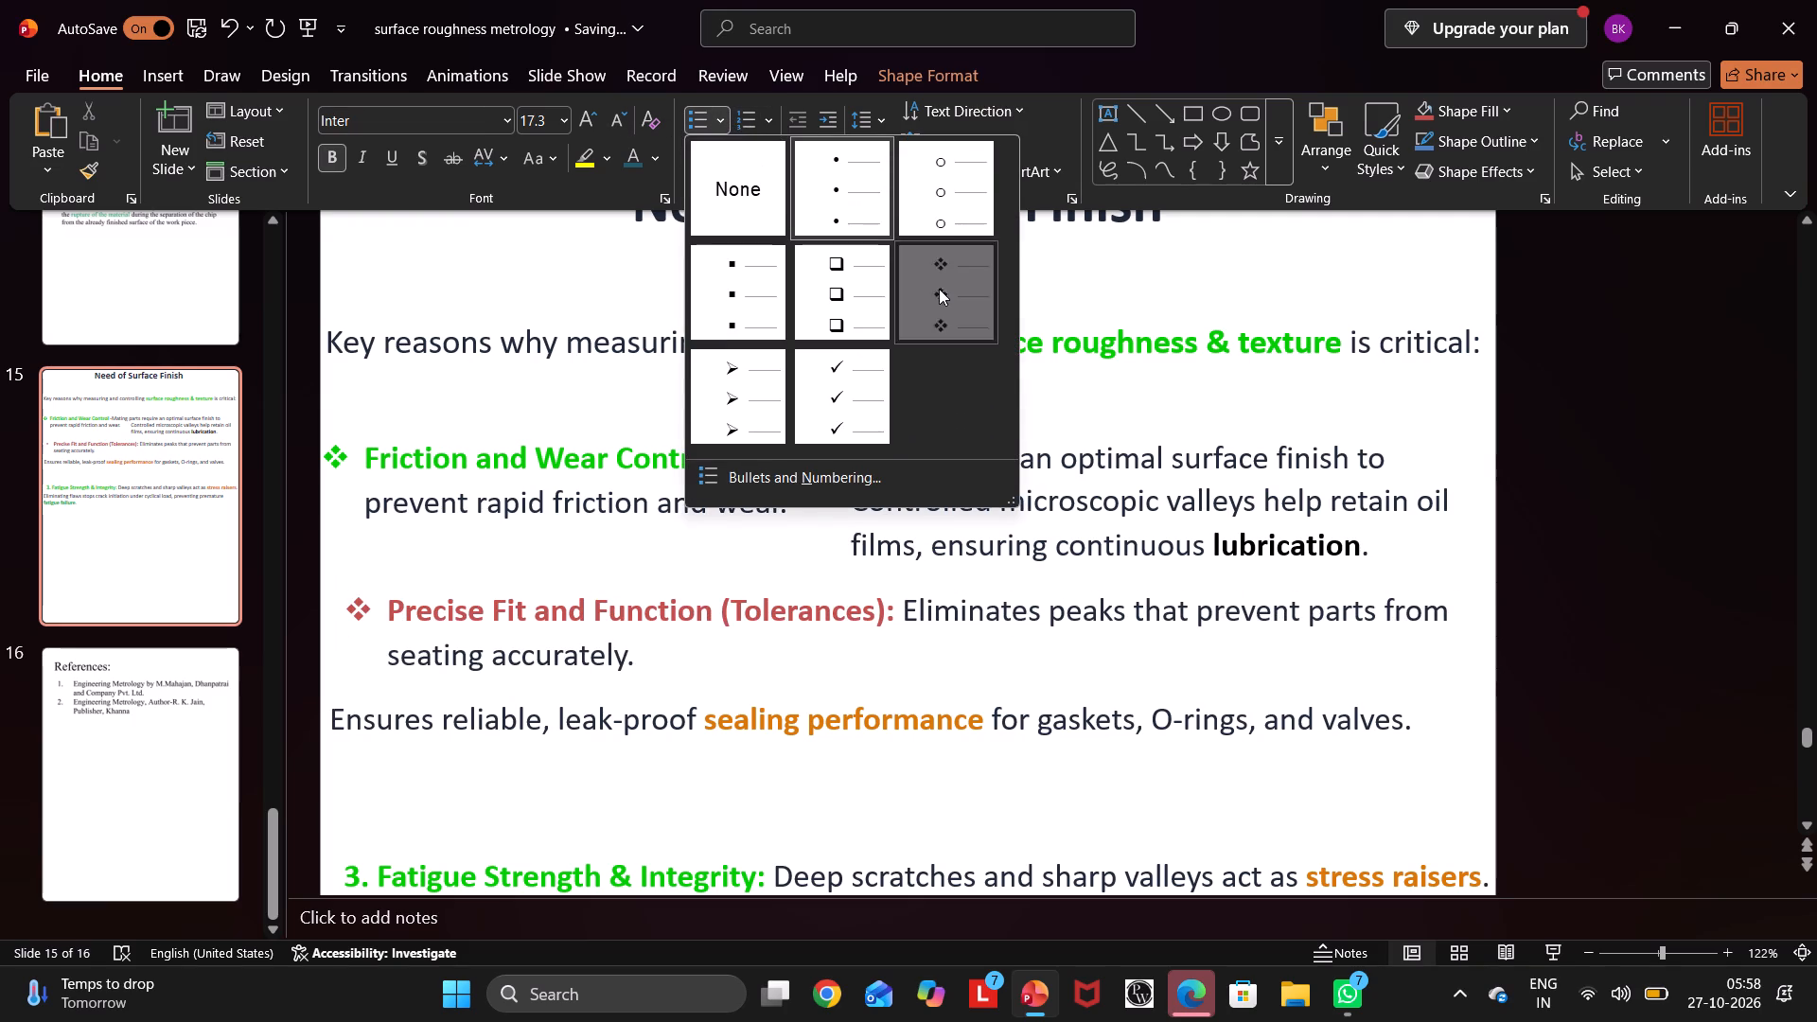
left_click(462, 784)
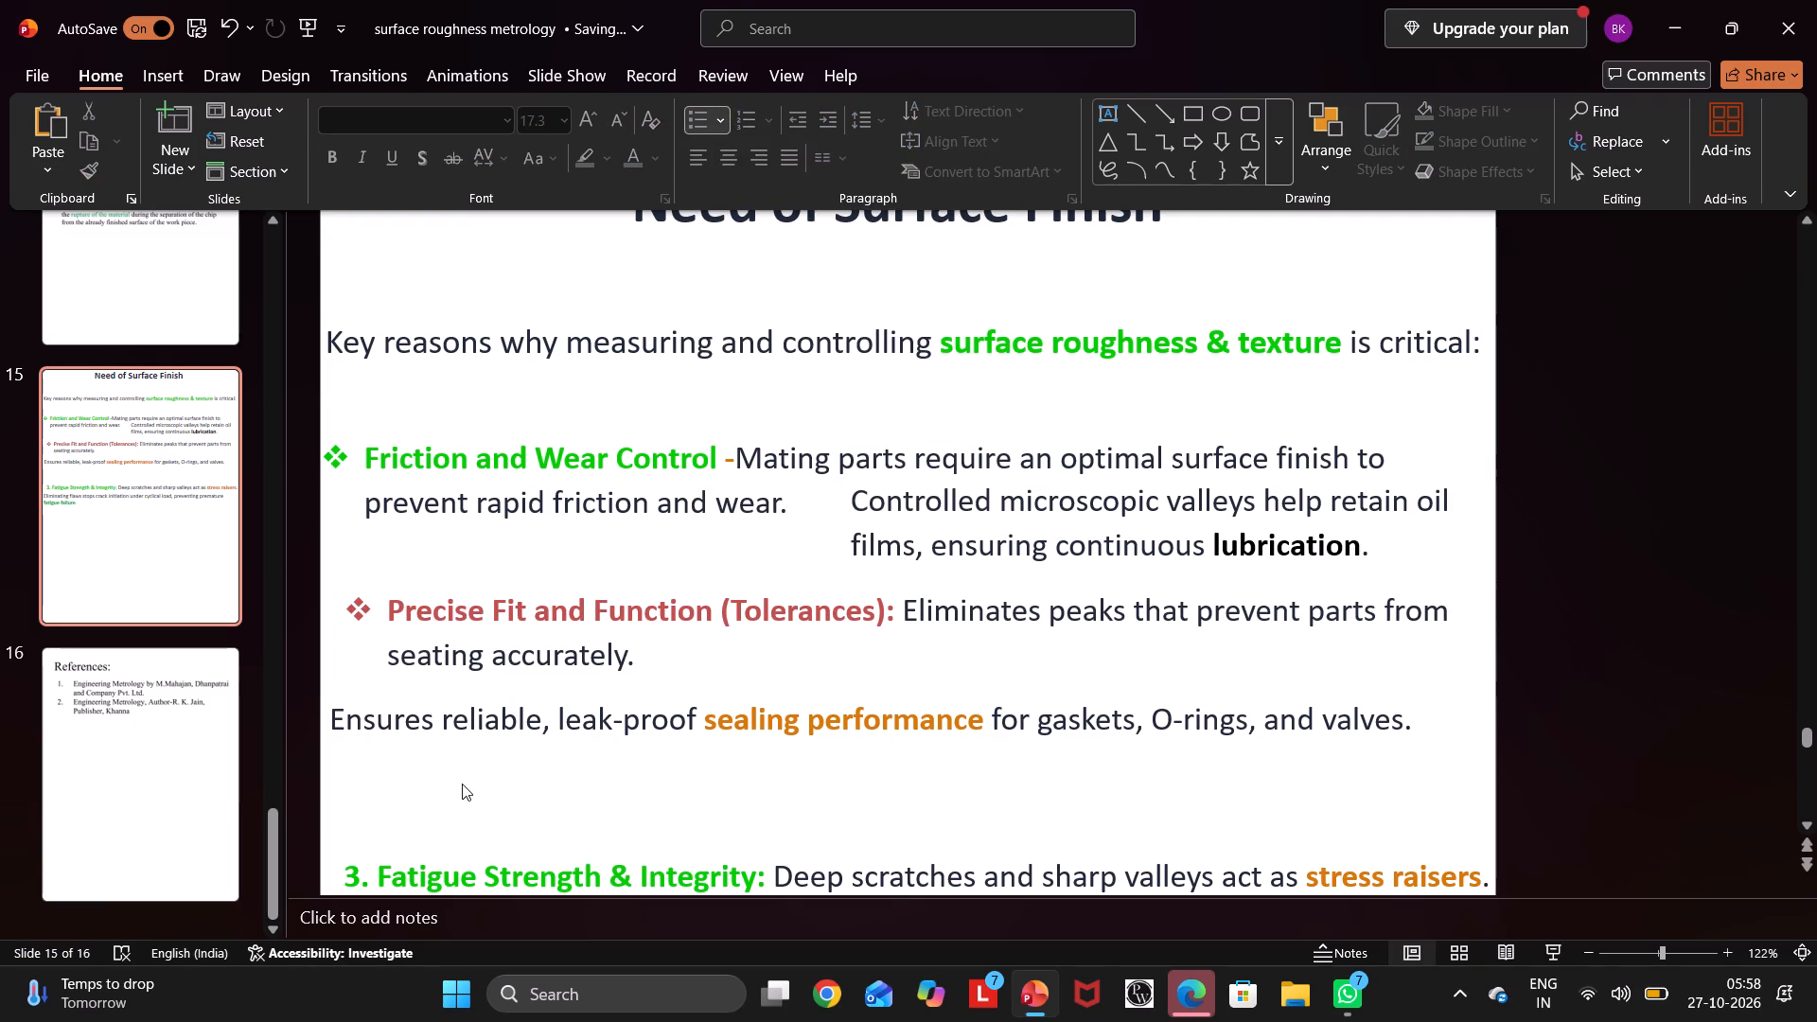
Replace the "3." before "Fatigue Strength & Integrity:" with a four-diamond bullet.
scroll(462, 784, "down", 1)
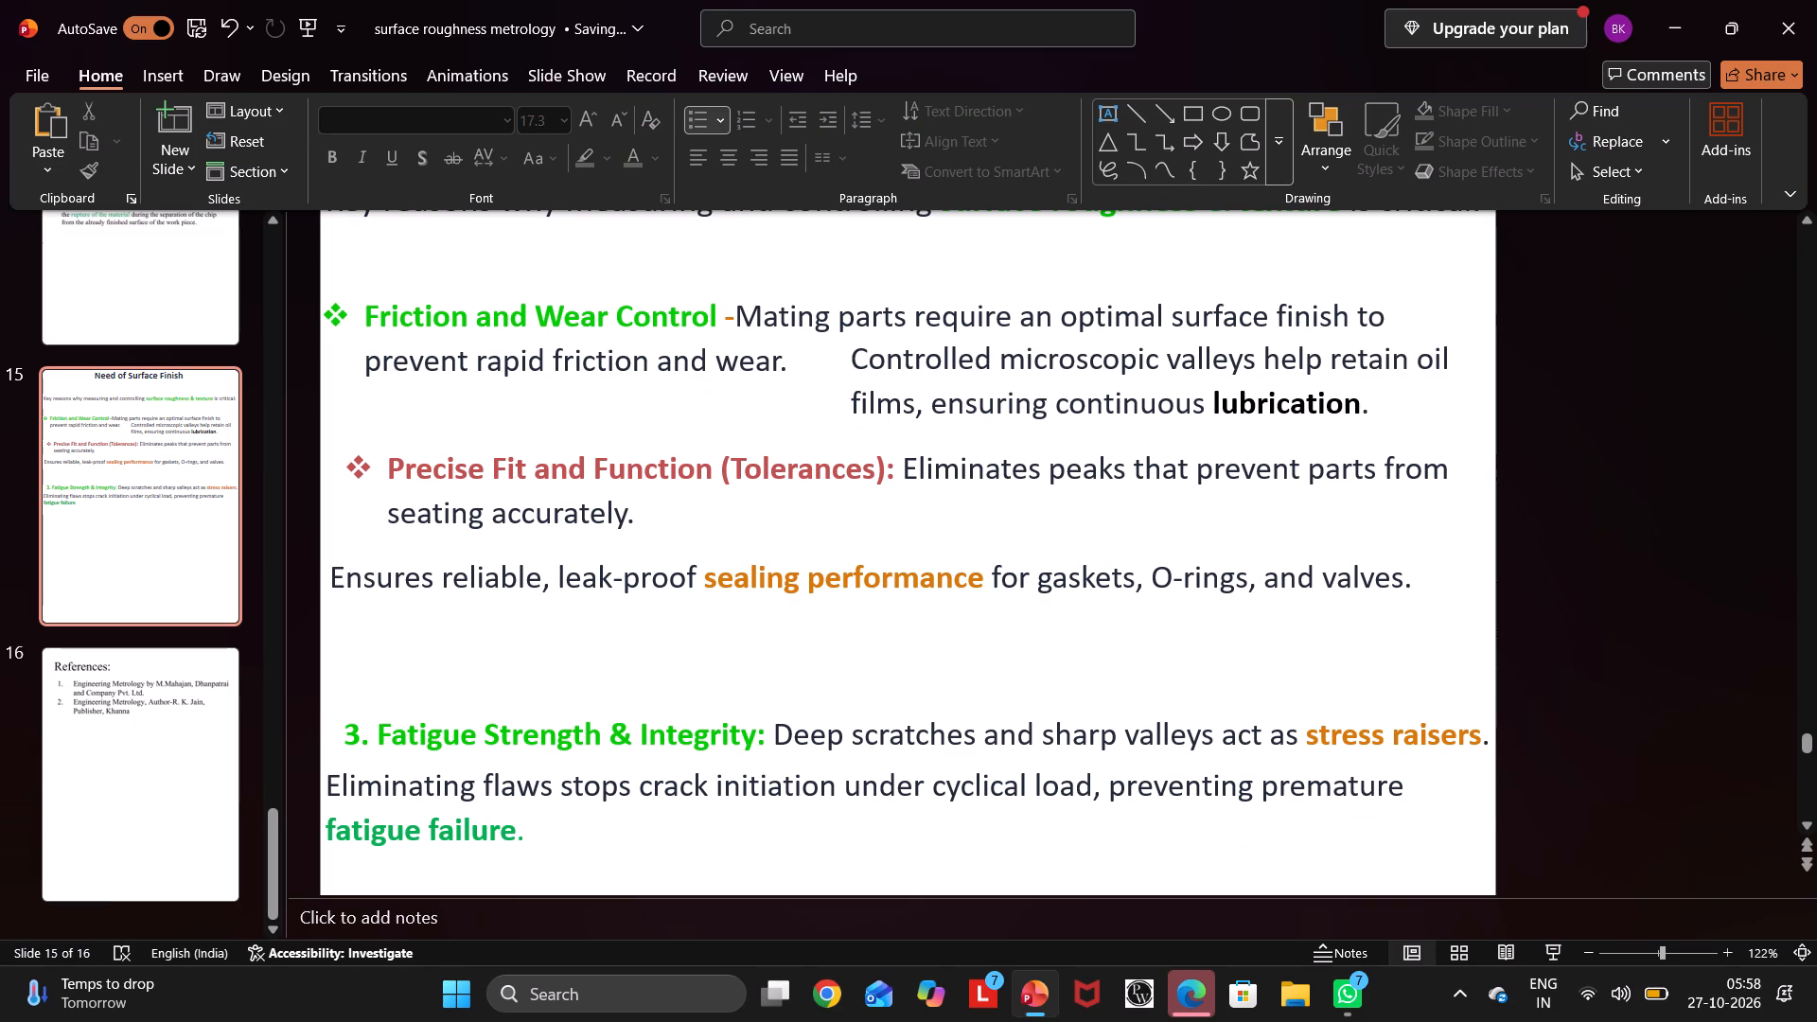
left_click(364, 737)
left_click(366, 737)
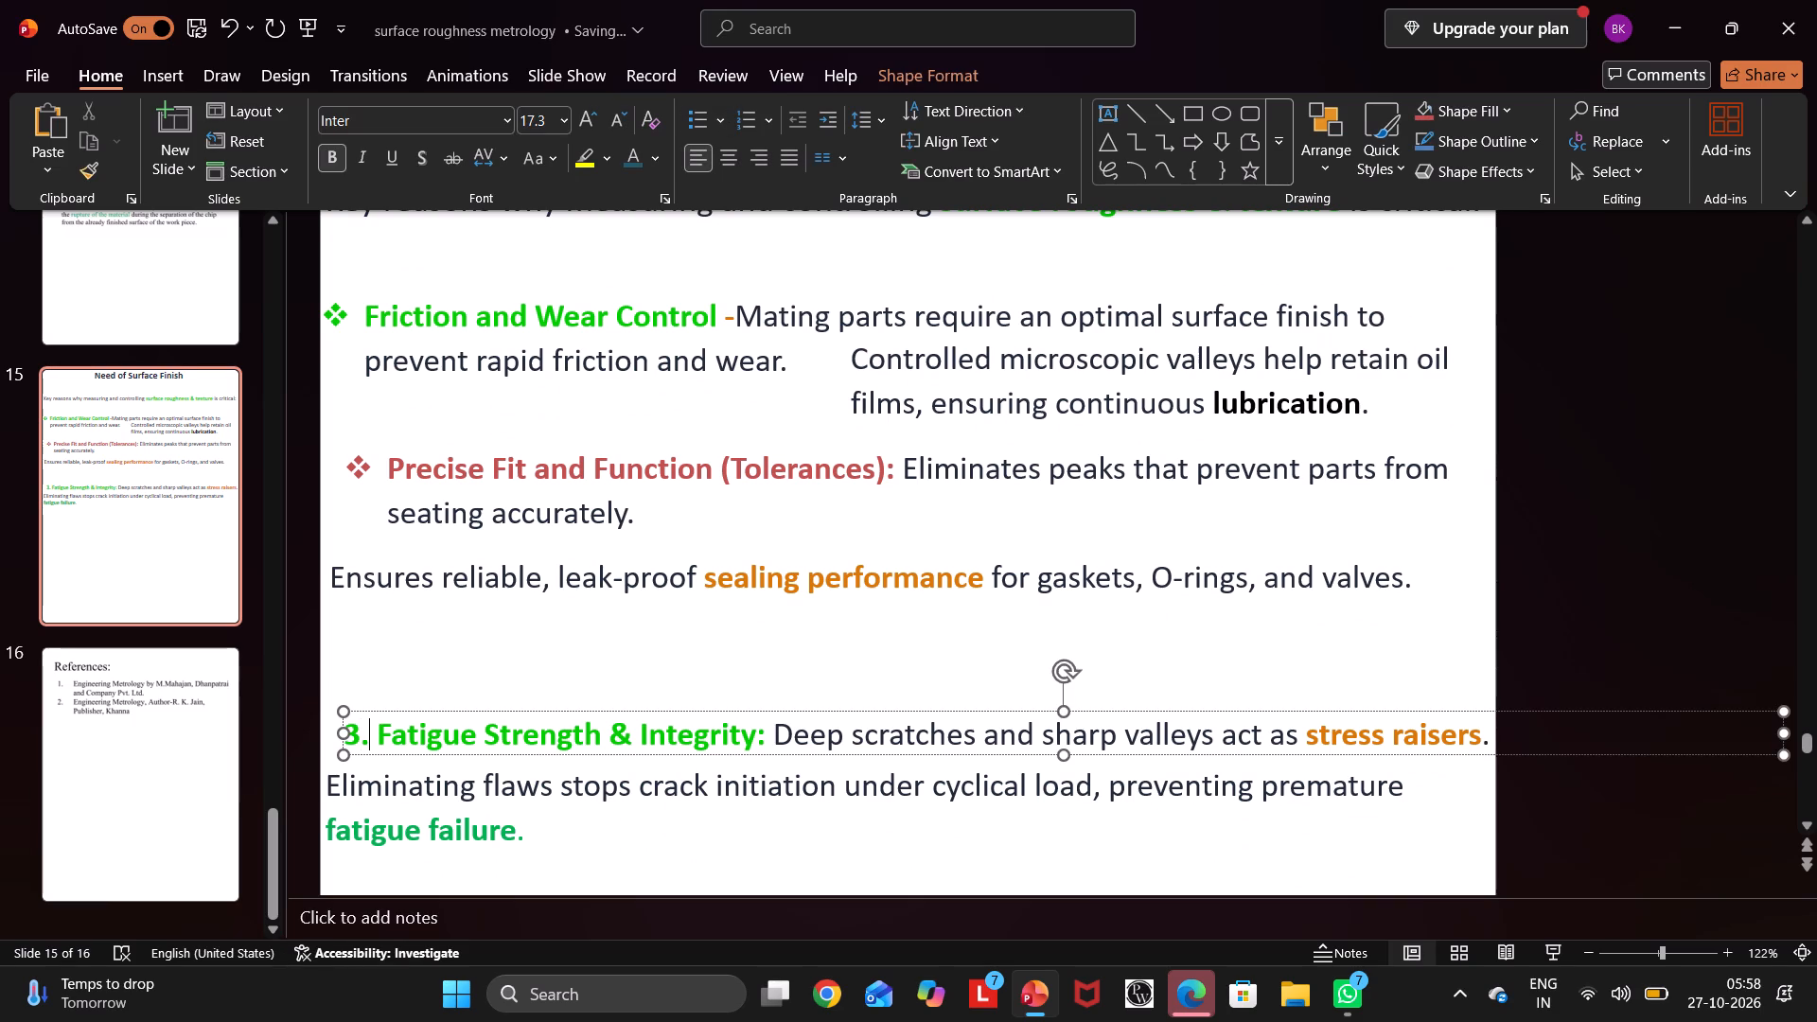
key("BackSpace")
key("BackSpace")
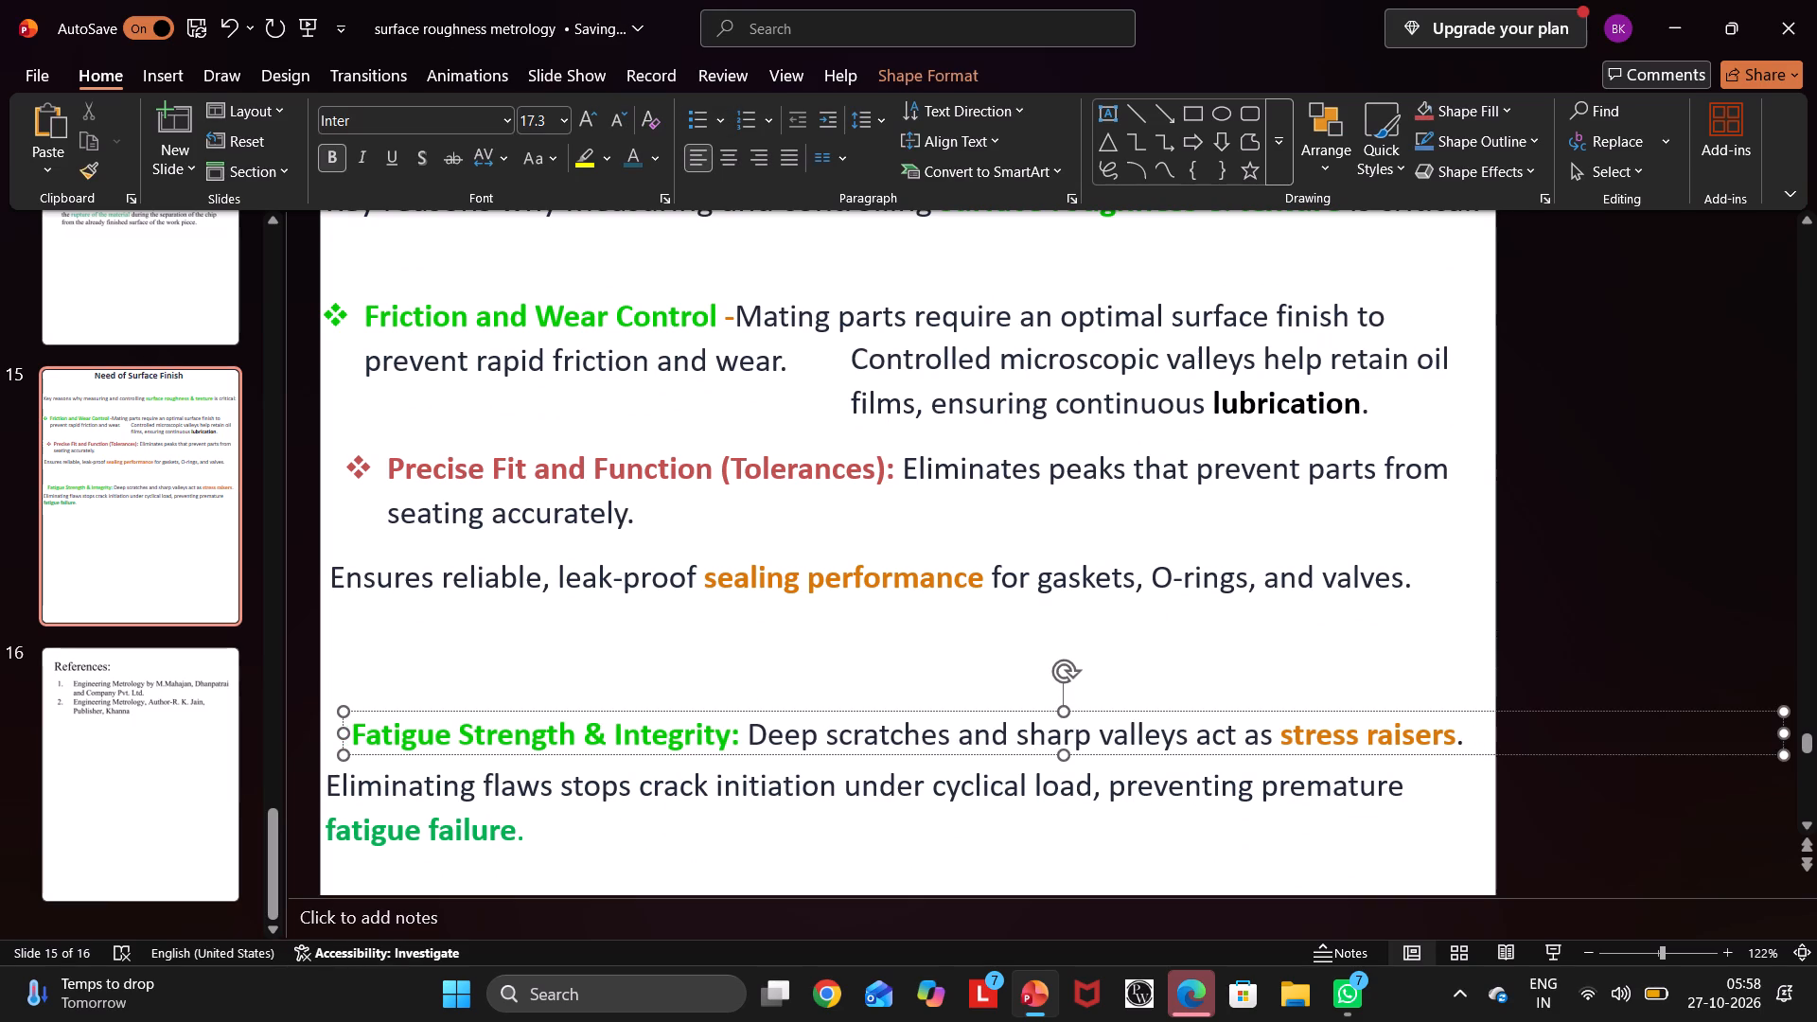
left_click(719, 122)
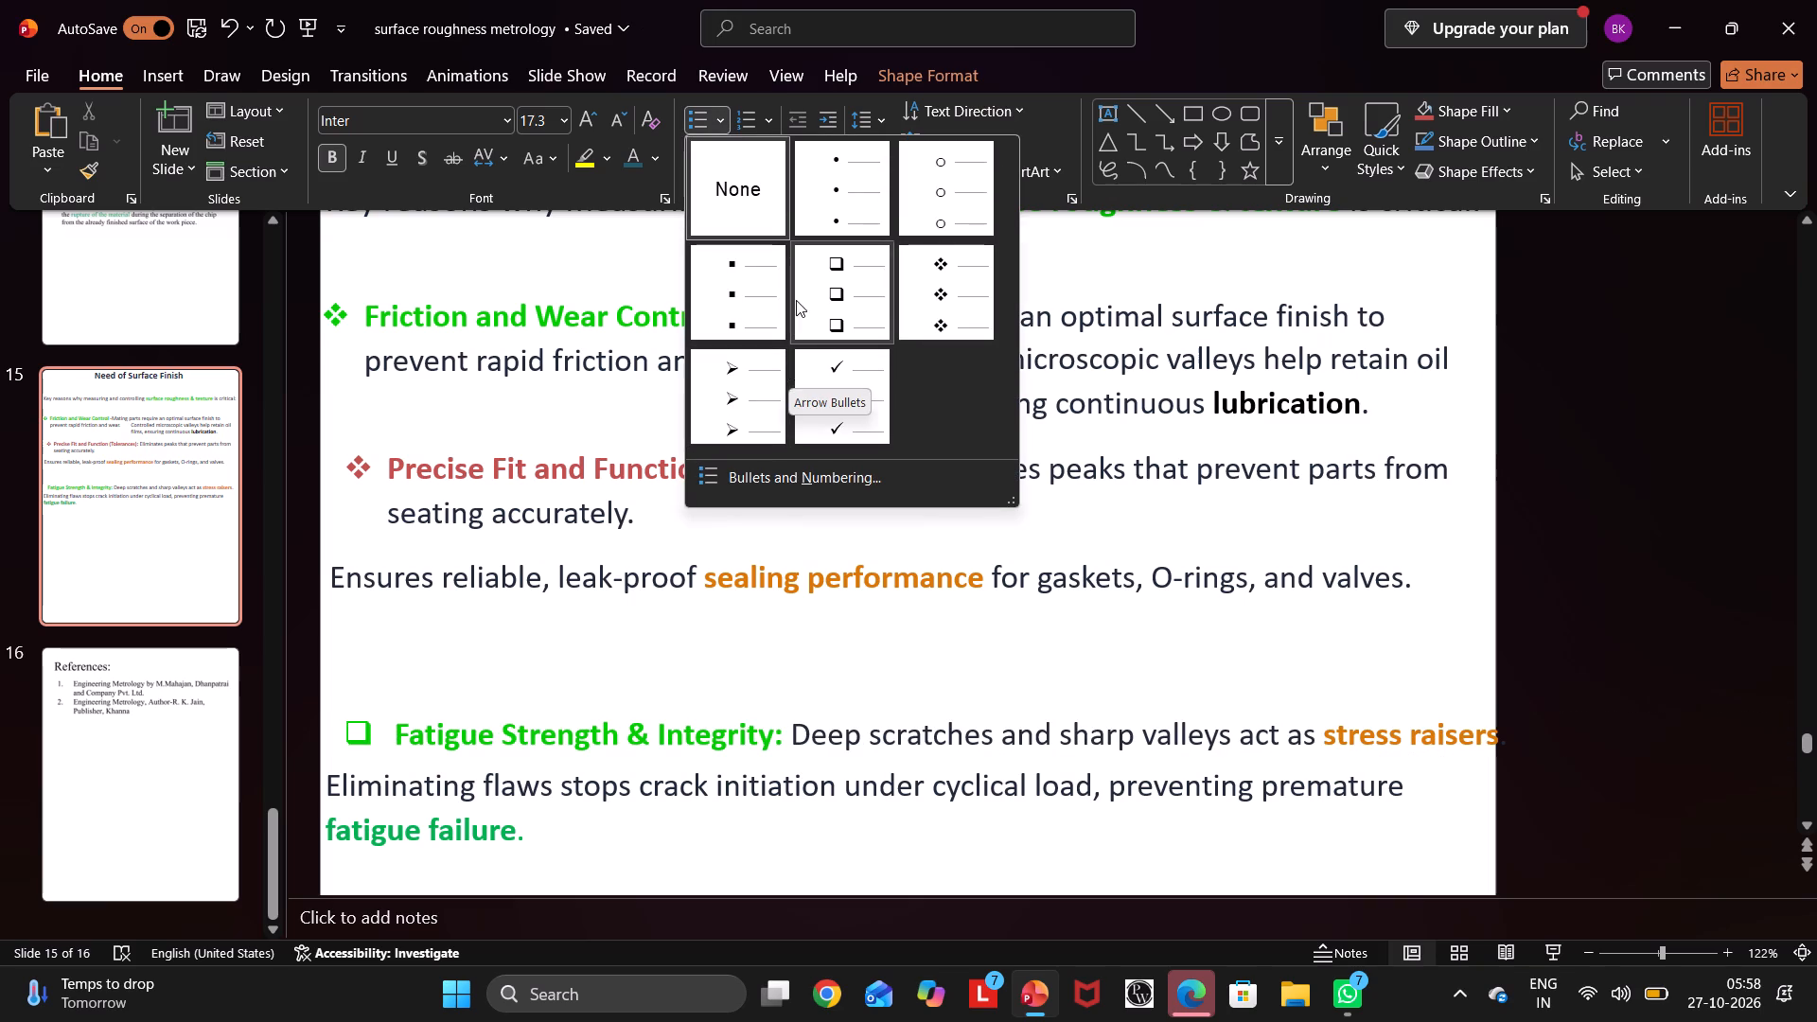
left_click(944, 291)
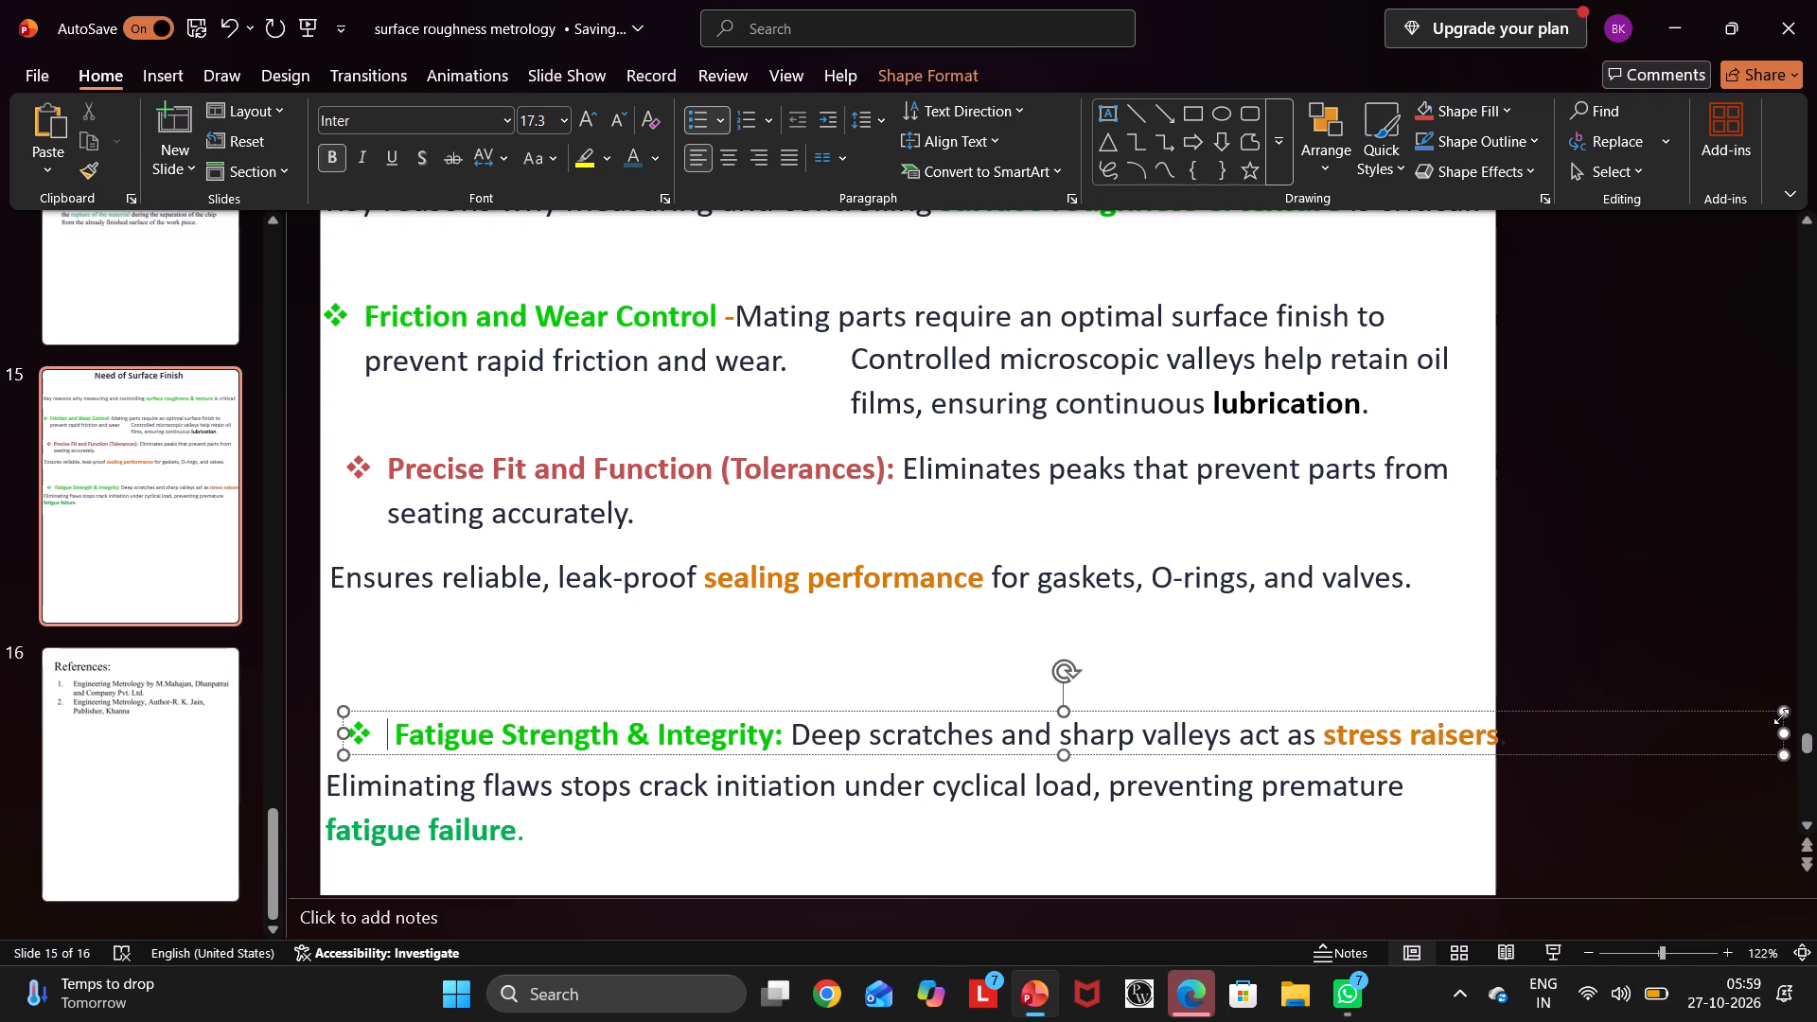
Narrow the "Fatigue Strength & Integrity:" text box from its right side to bring it back to the slide's right edge.
left_click_drag(1786, 727, 1545, 695)
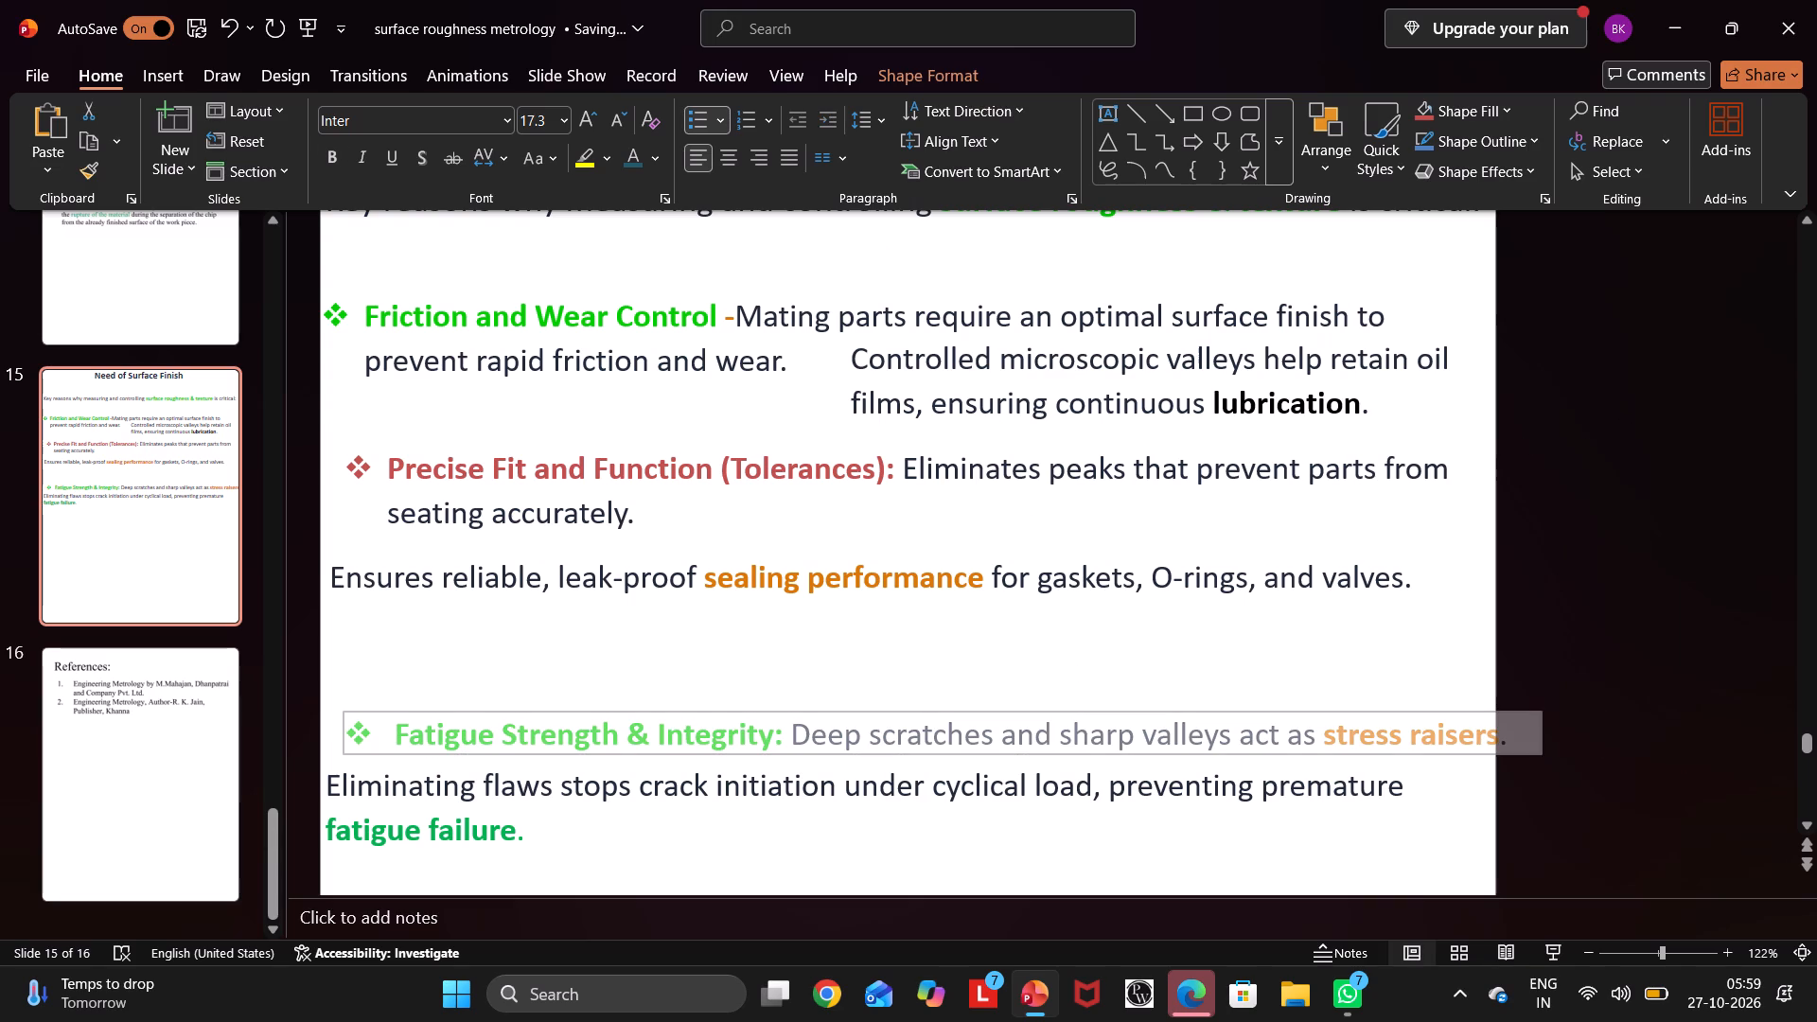
left_click_drag(1545, 695, 1507, 698)
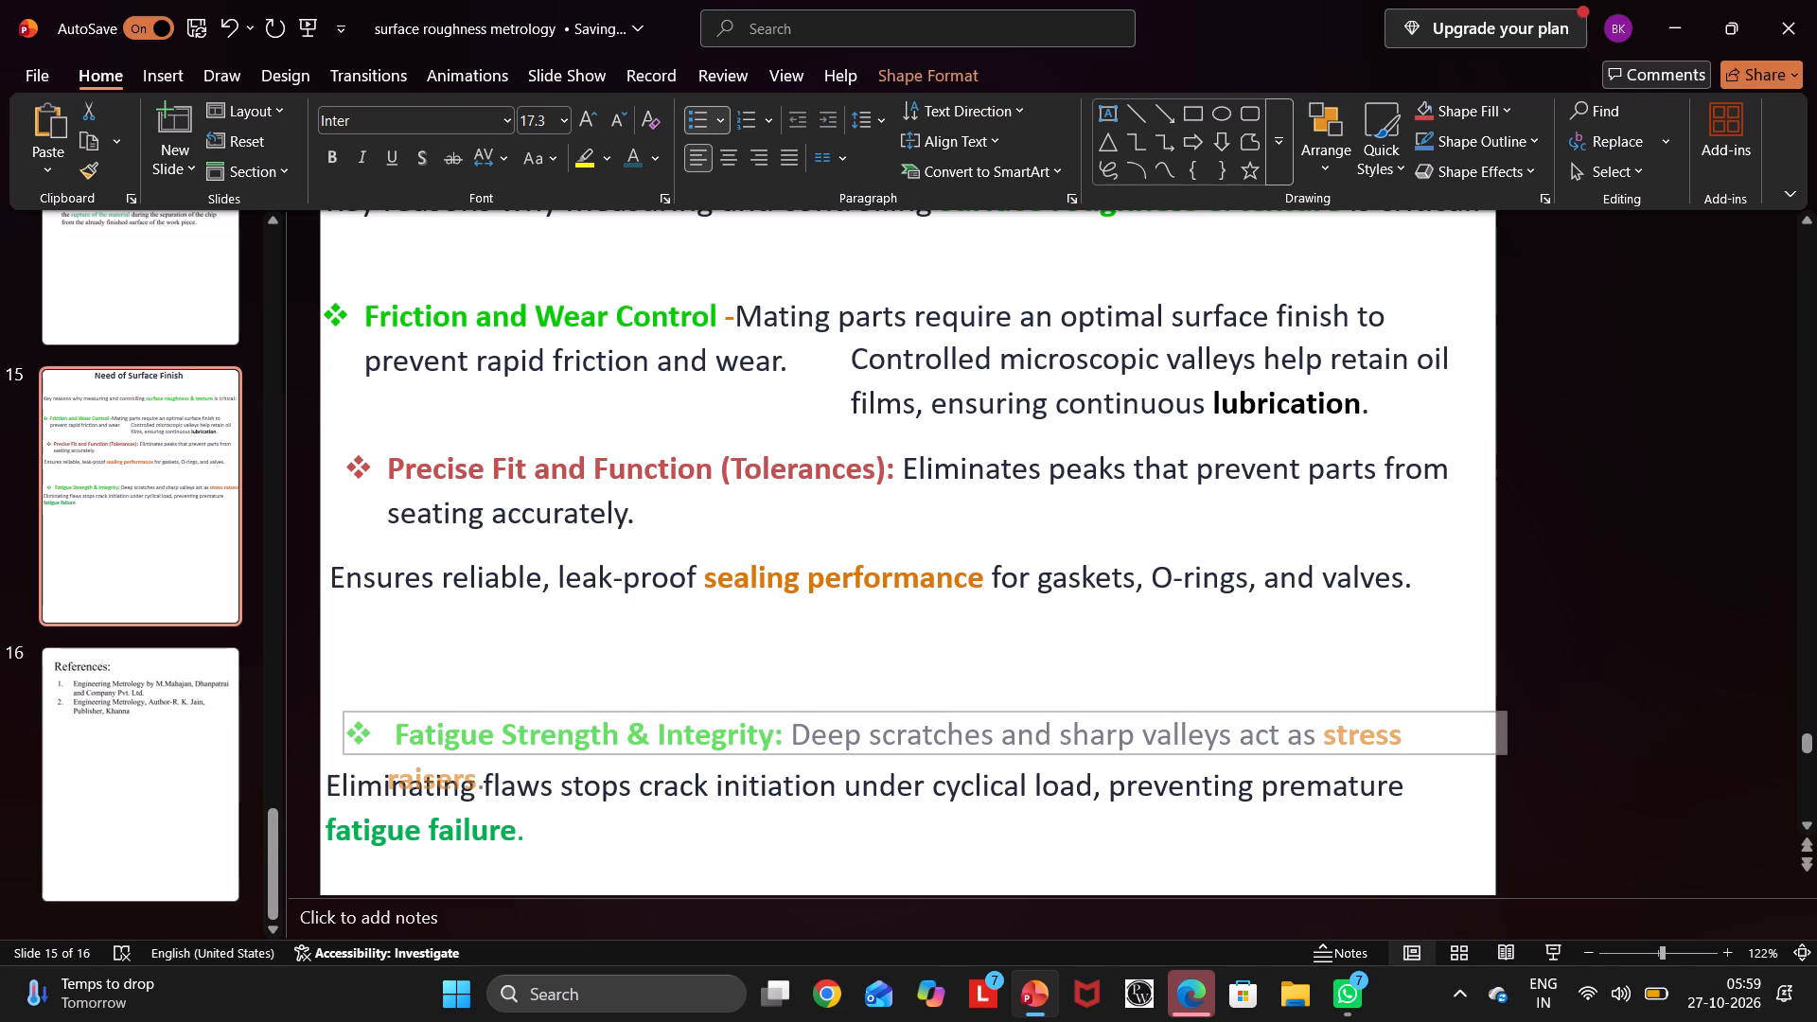
left_click_drag(1507, 698, 1499, 697)
Widen the "Fatigue Strength & Integrity:" text box slightly on its right side so "stress raisers" fits on the first line.
left_click_drag(1499, 697, 1514, 702)
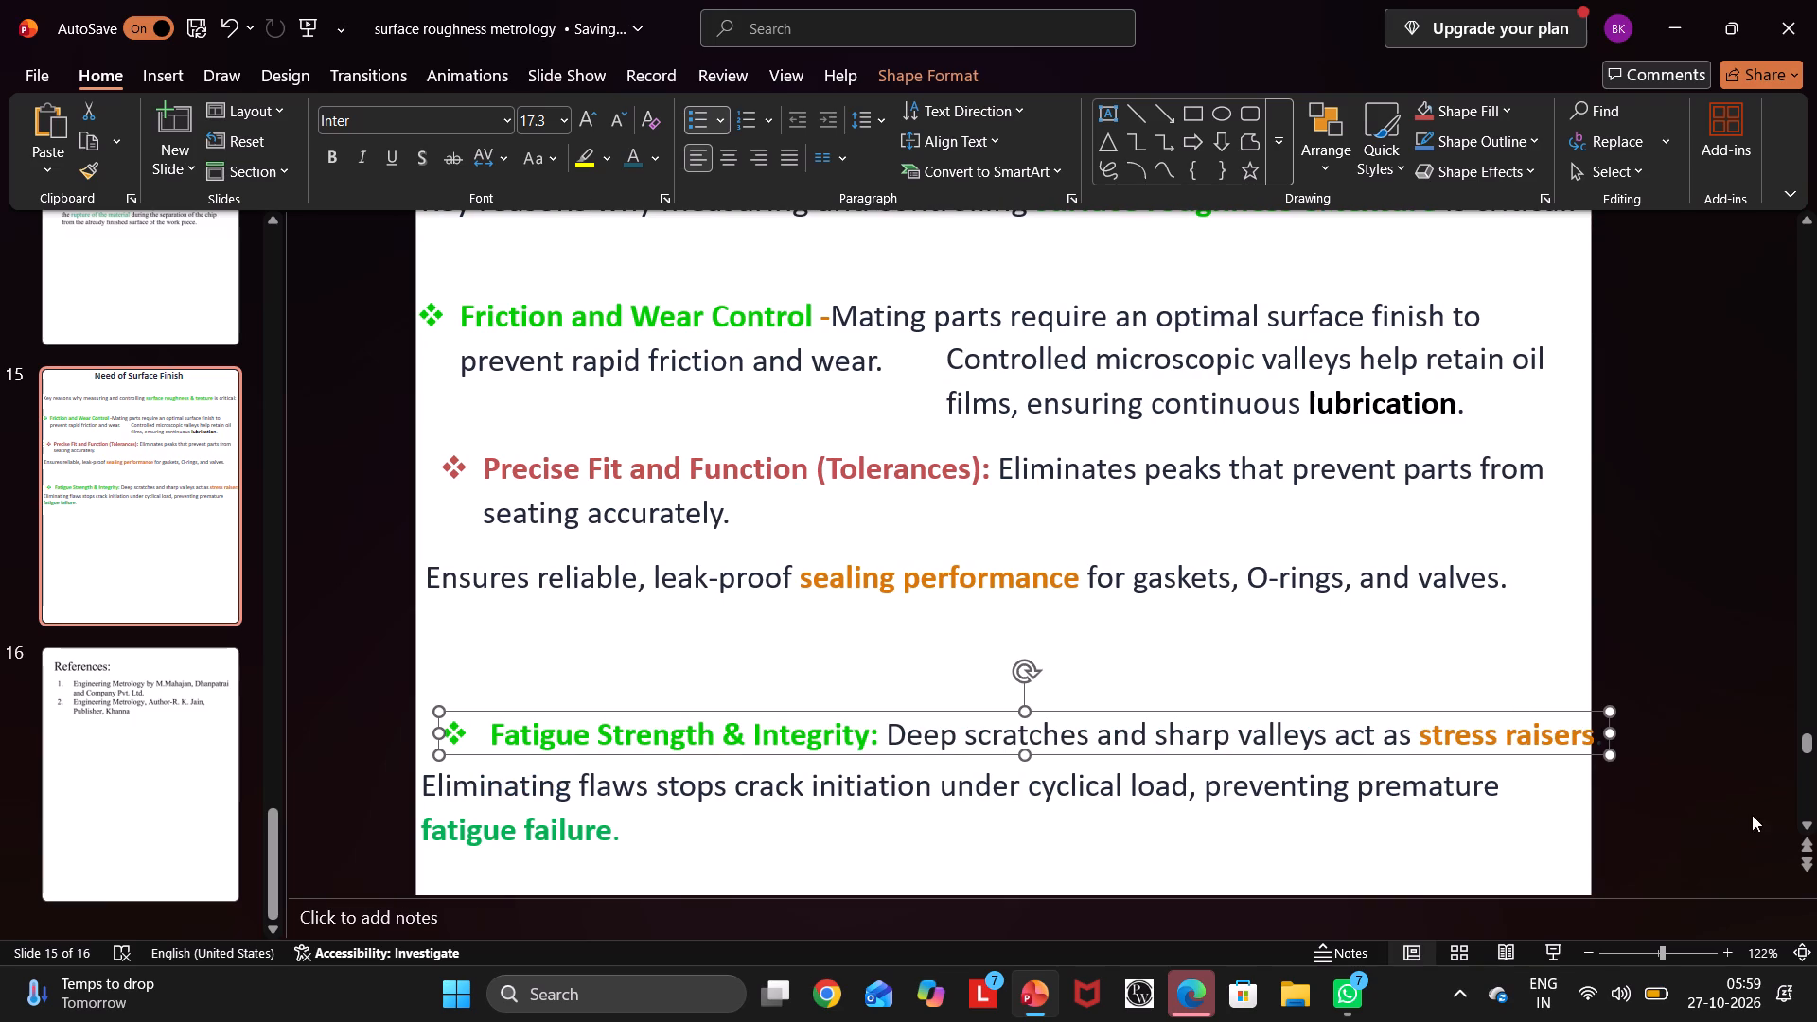
left_click(1736, 803)
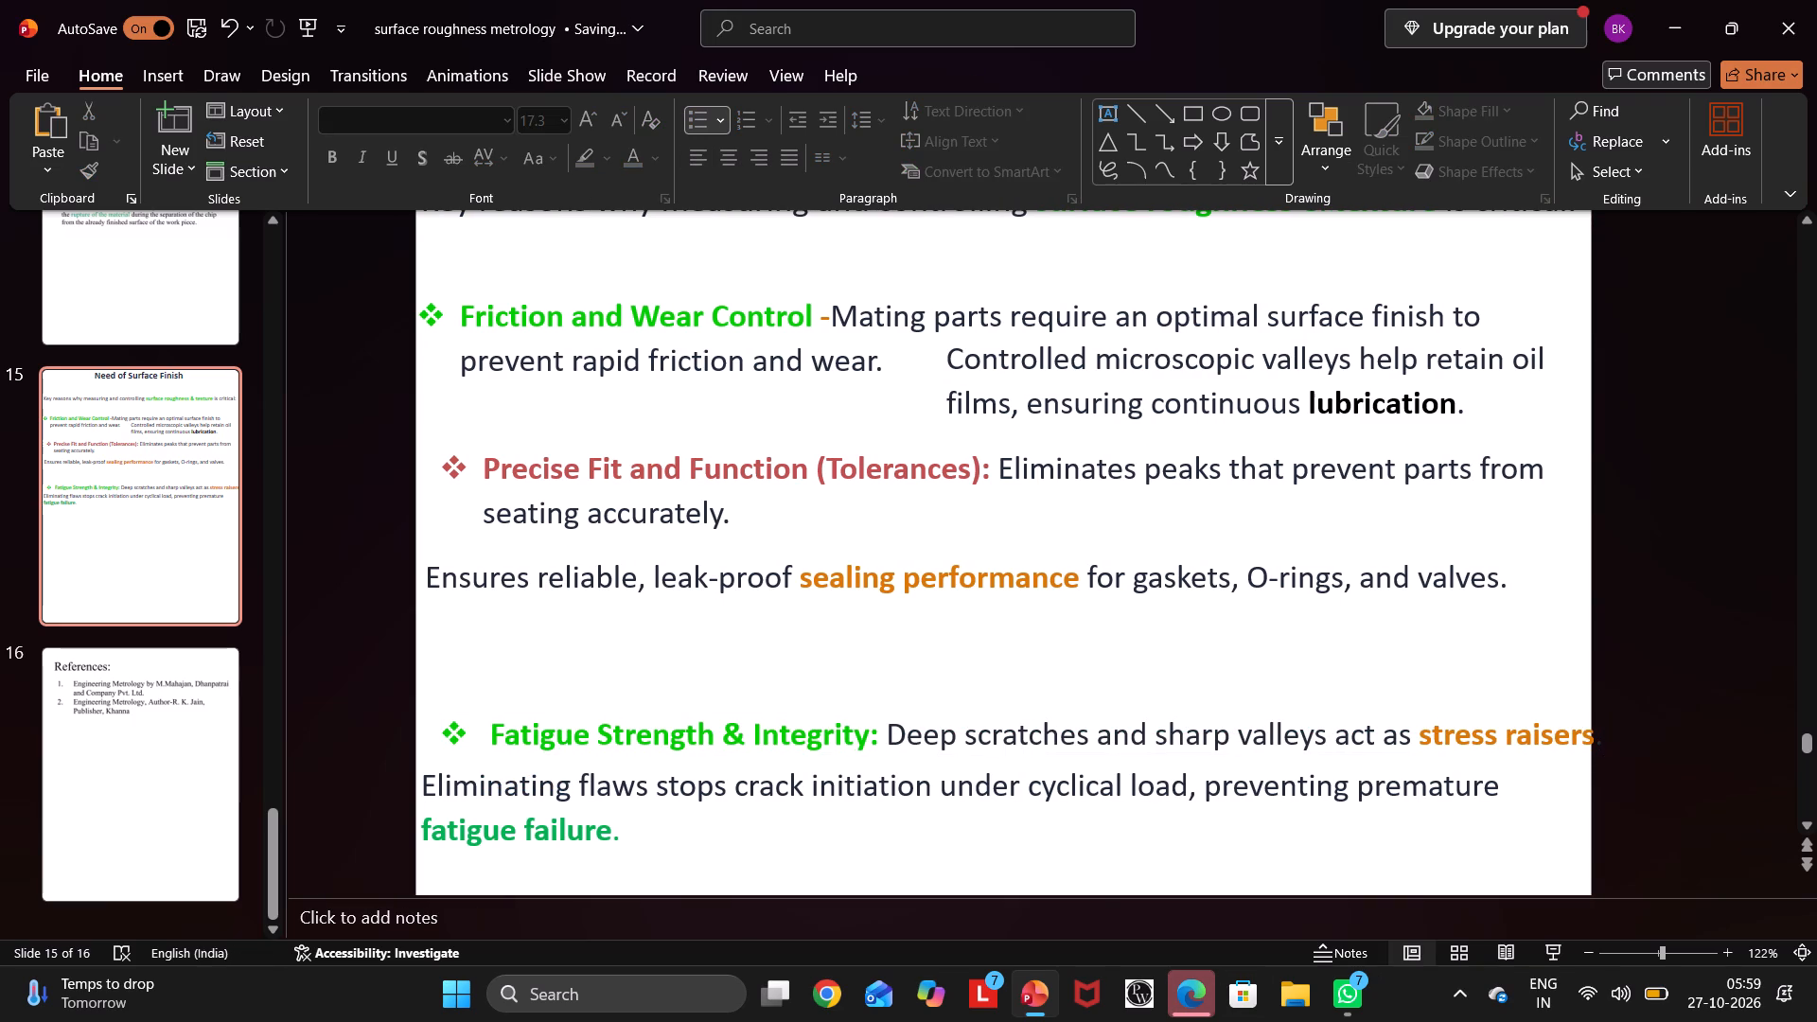
Save the surface roughness metrology presentation.
scroll(968, 616, "up", 3)
scroll(968, 616, "down", 6)
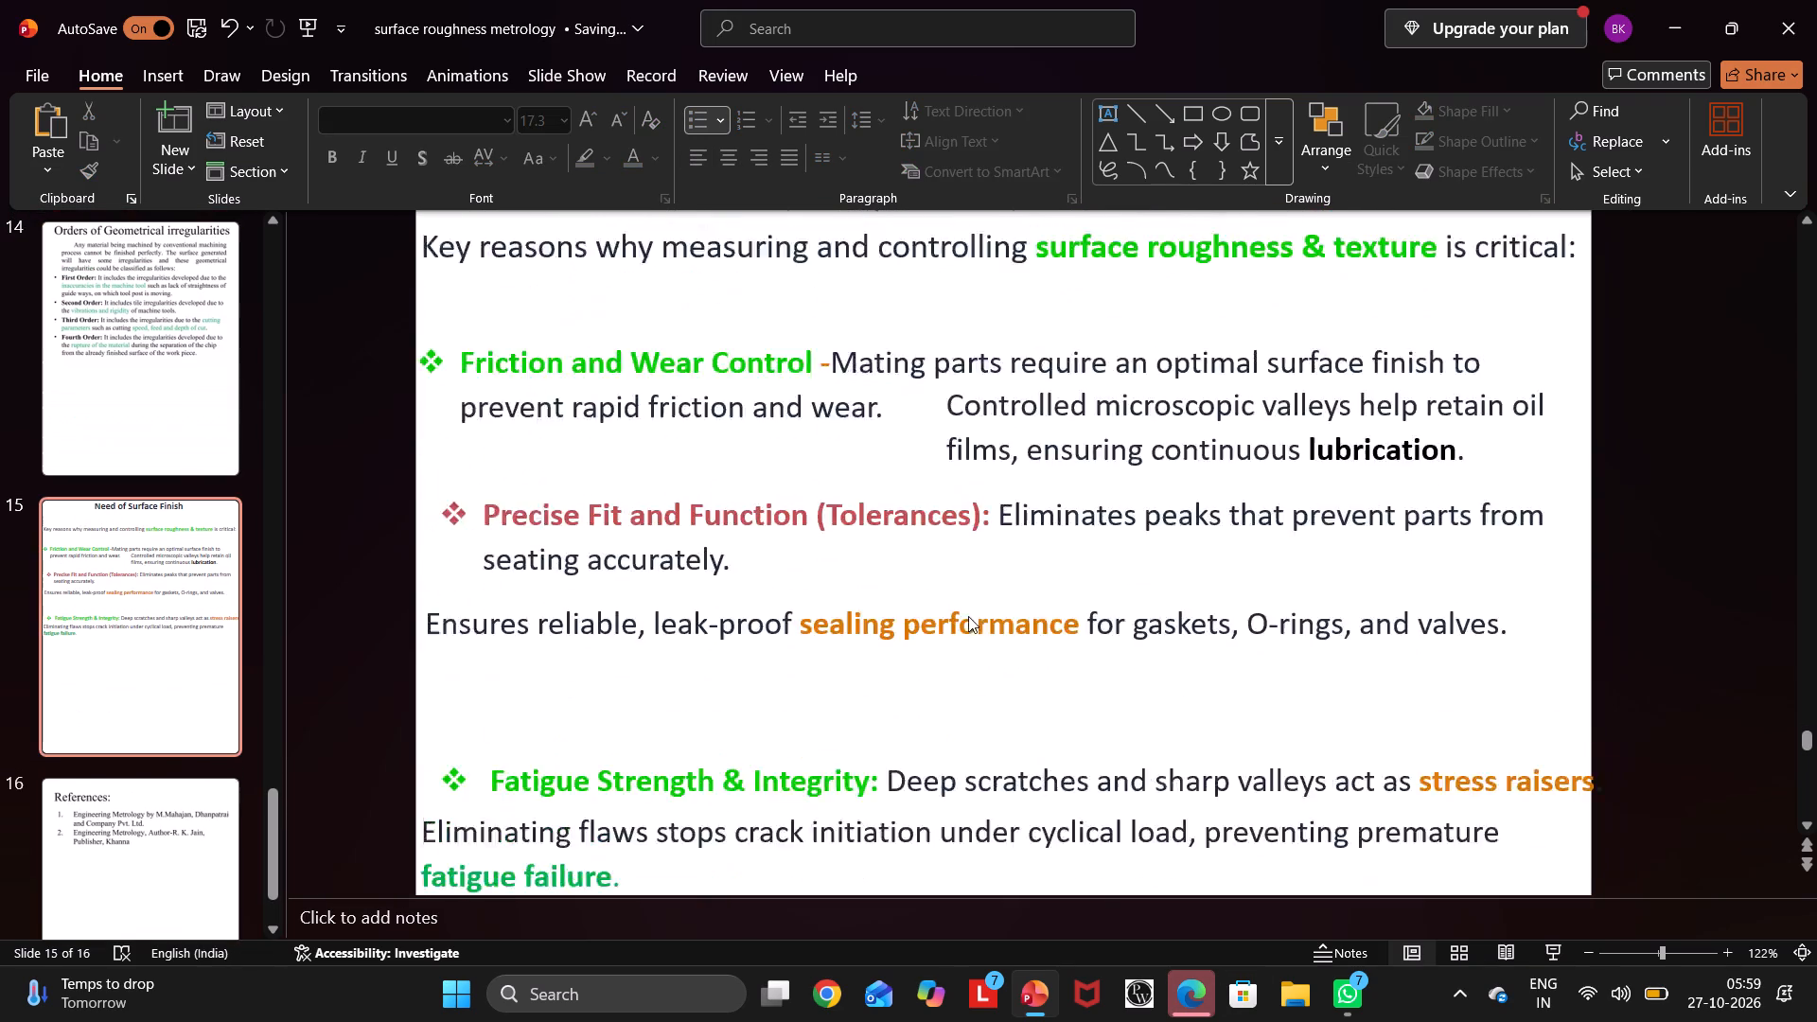
scroll(968, 616, "down", 4)
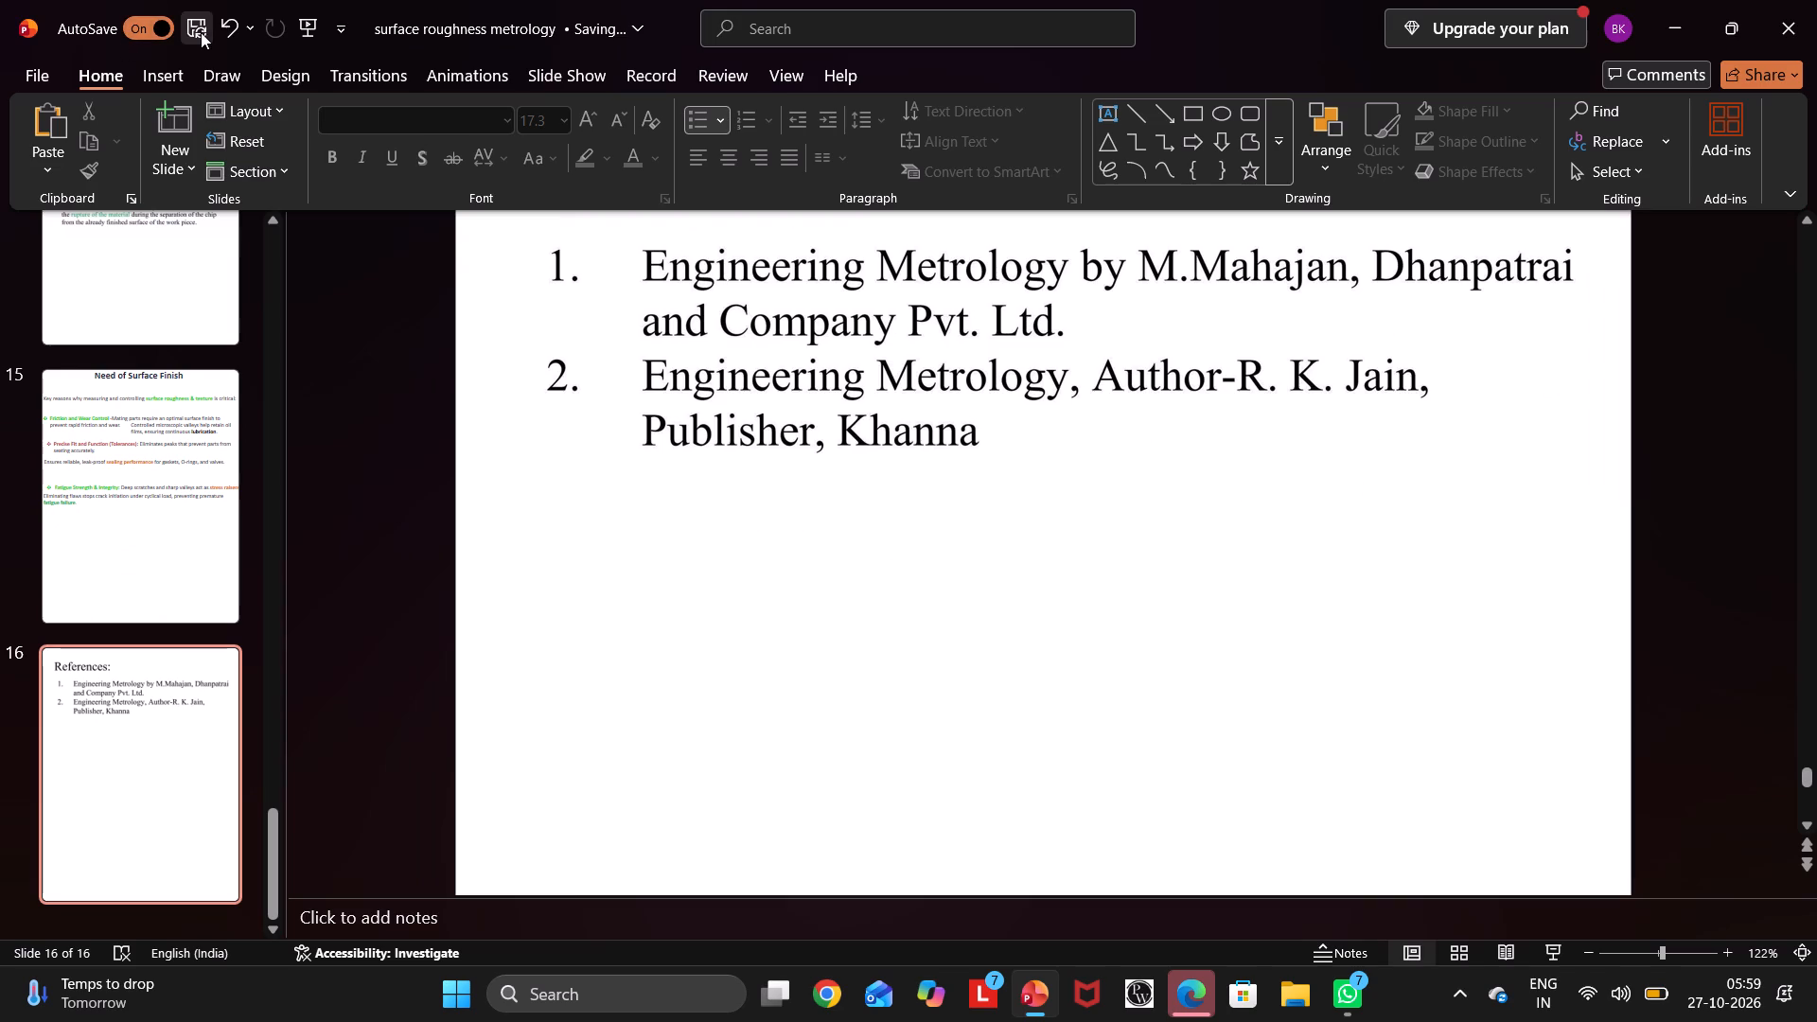
left_click(201, 31)
left_click(201, 31)
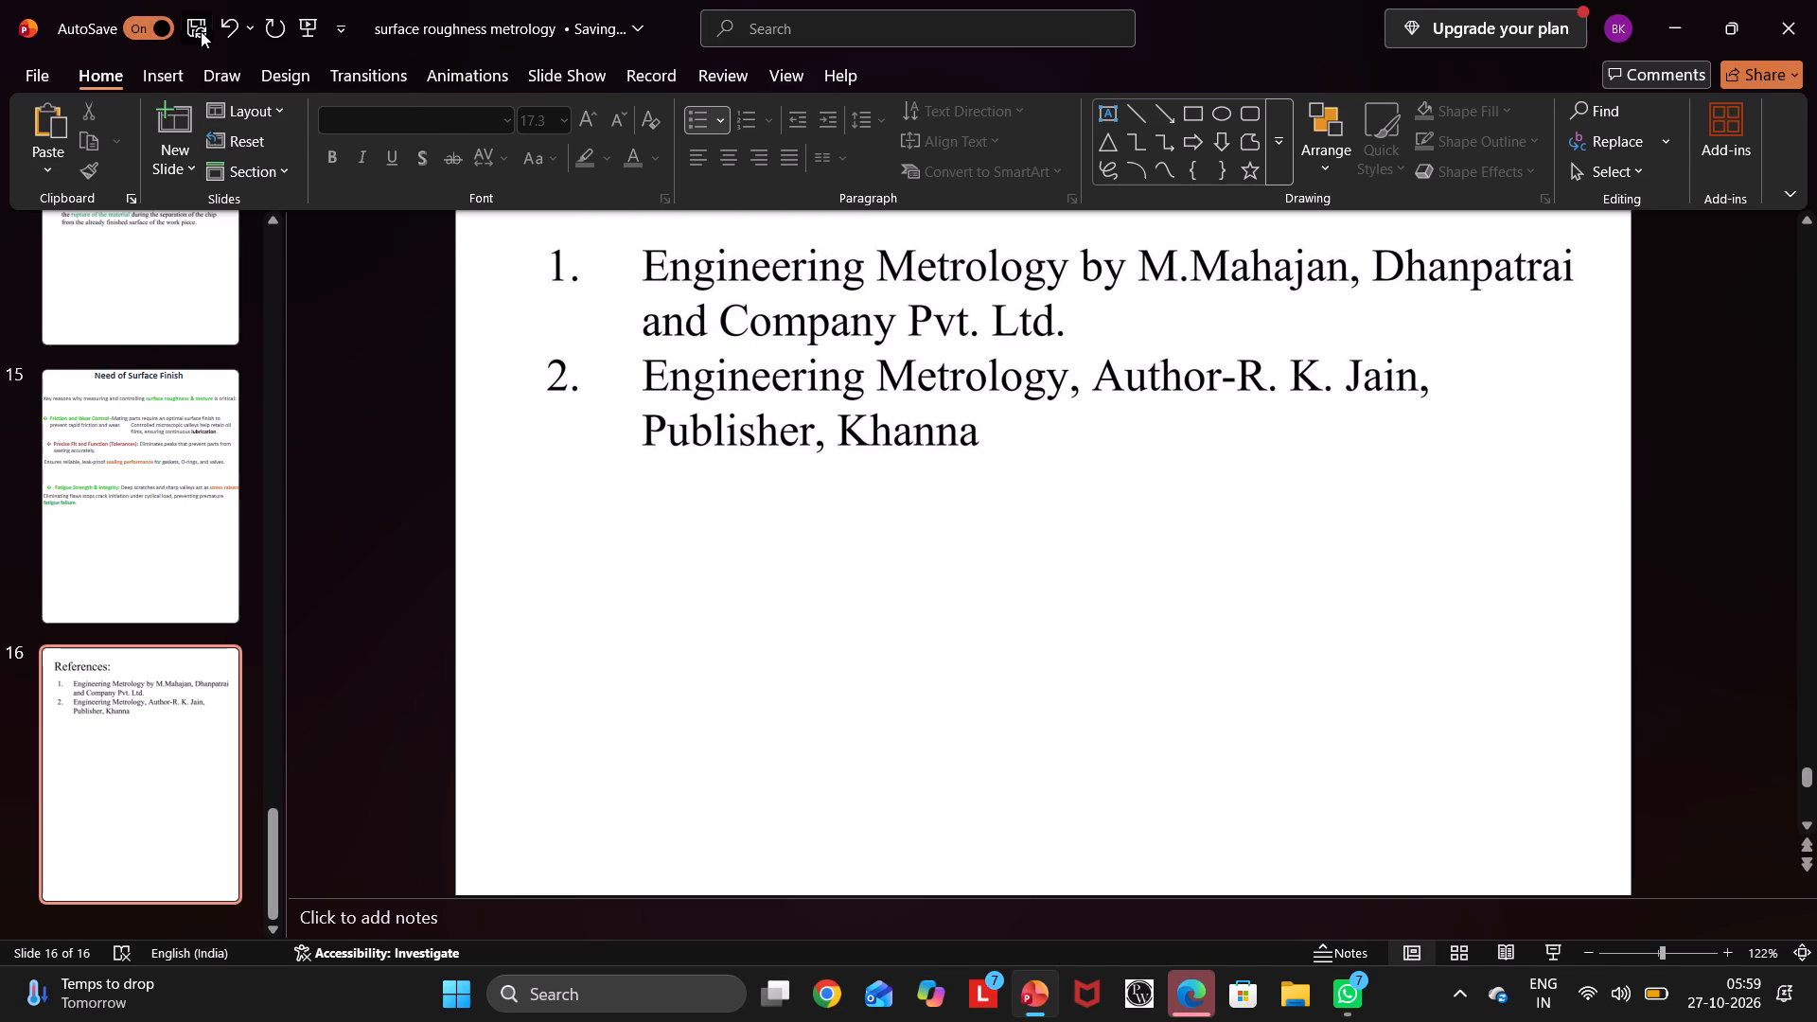
left_click(201, 31)
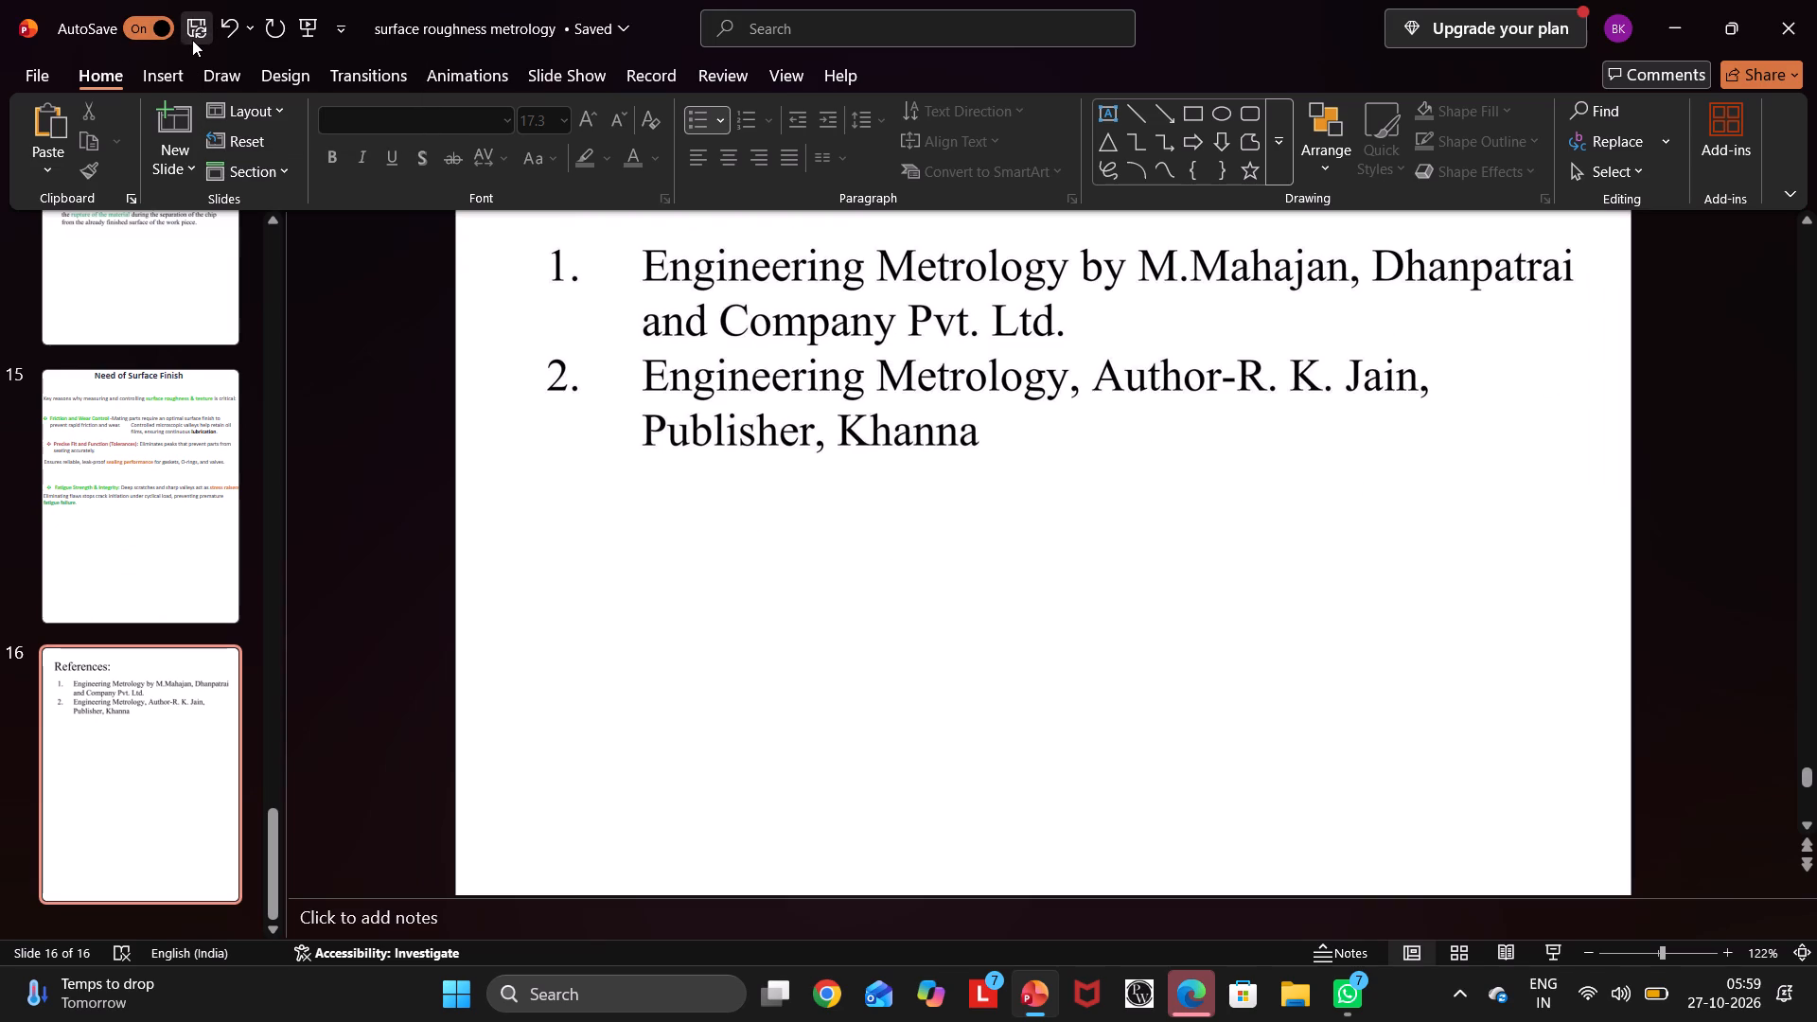
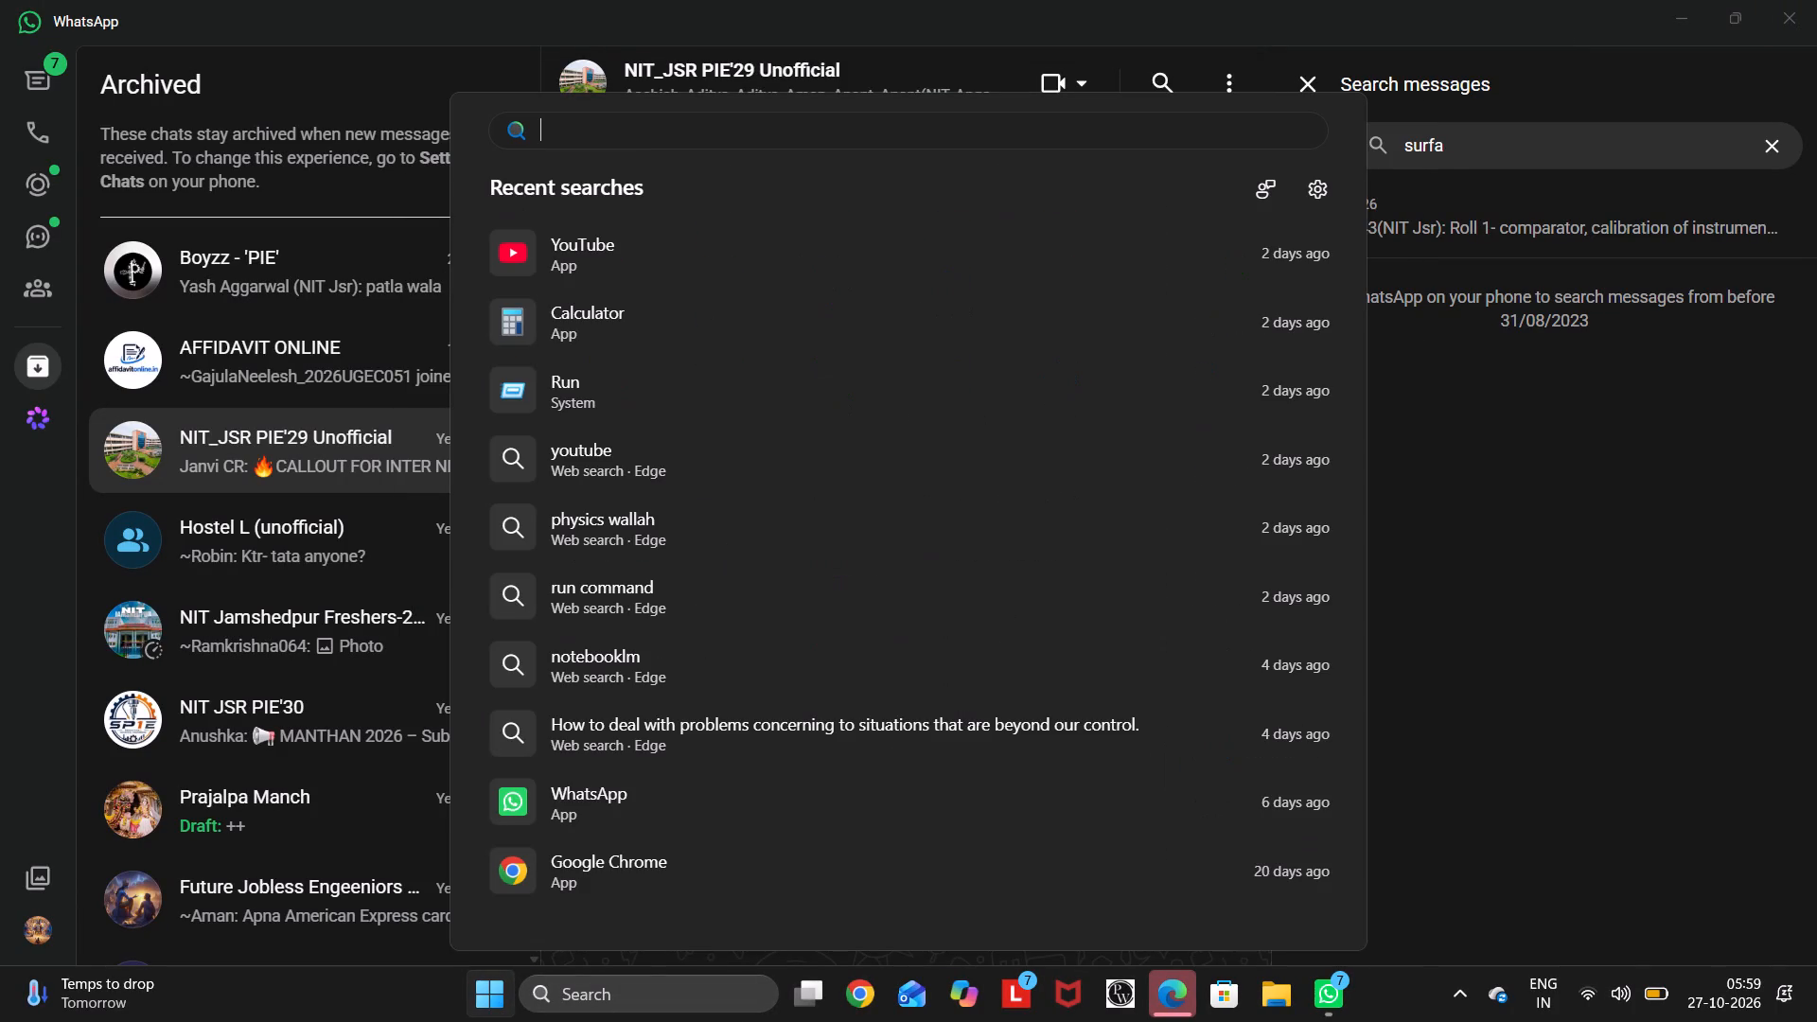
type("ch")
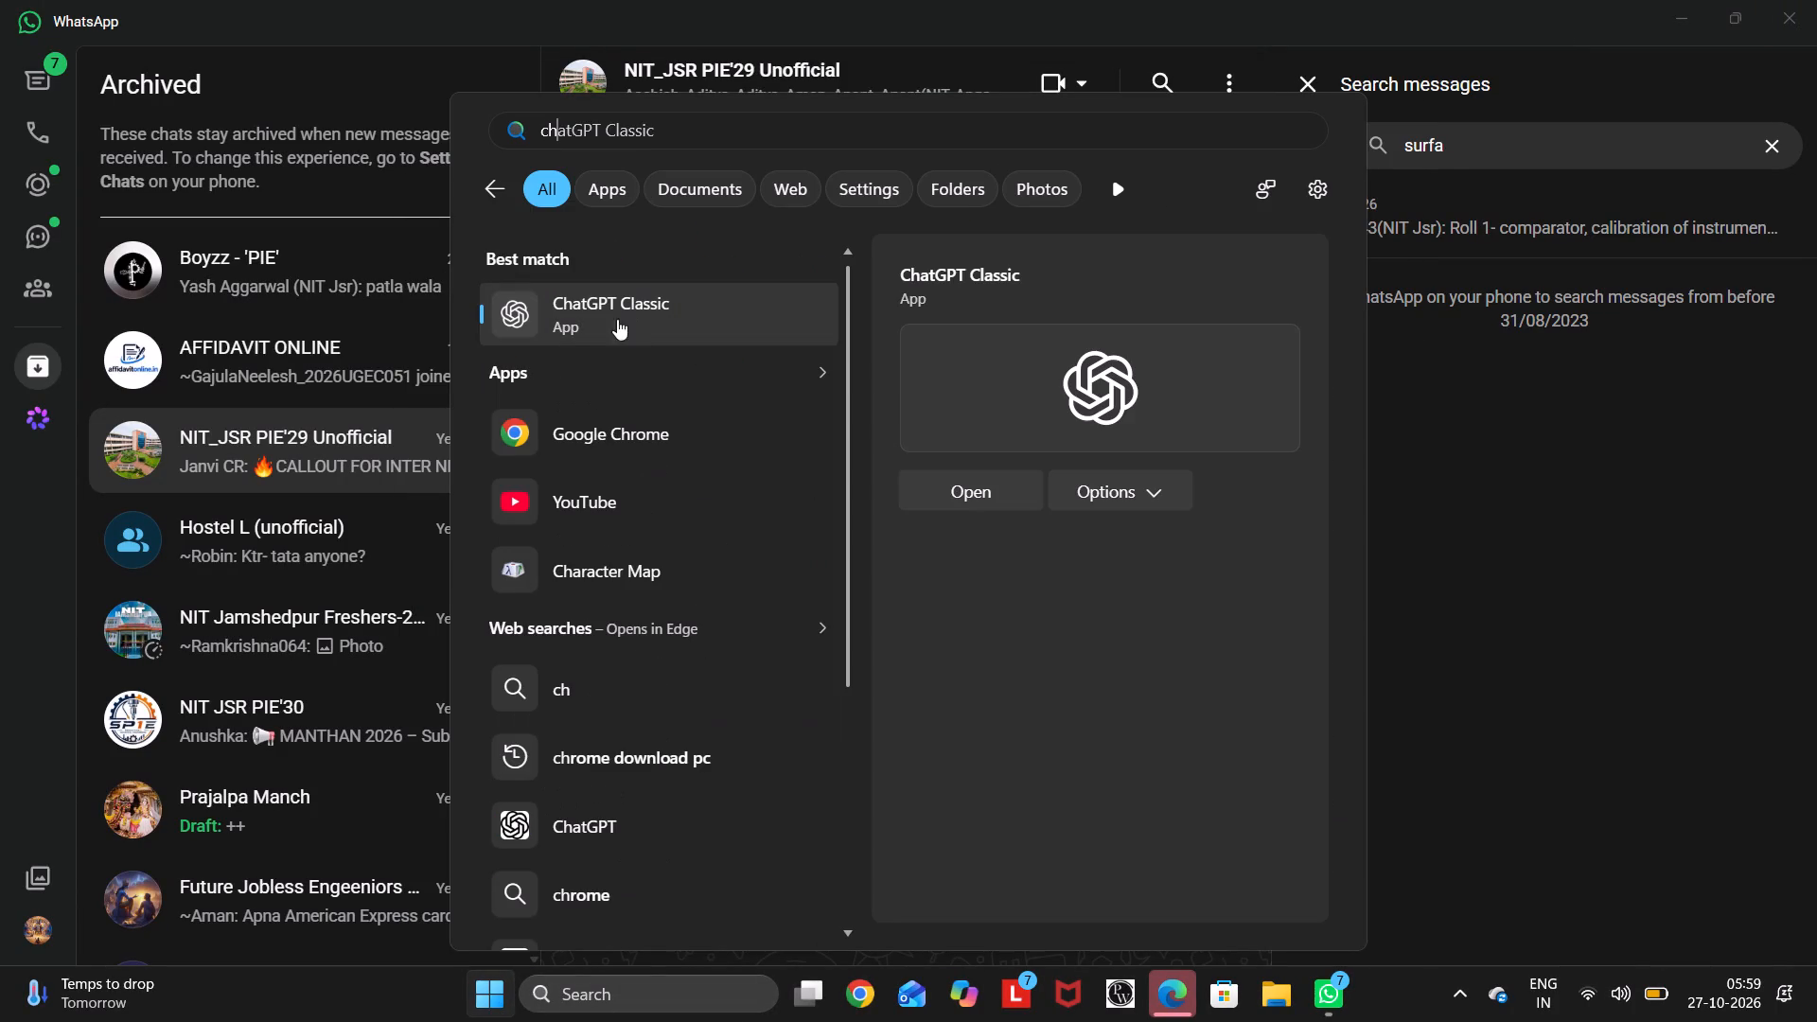
left_click(604, 408)
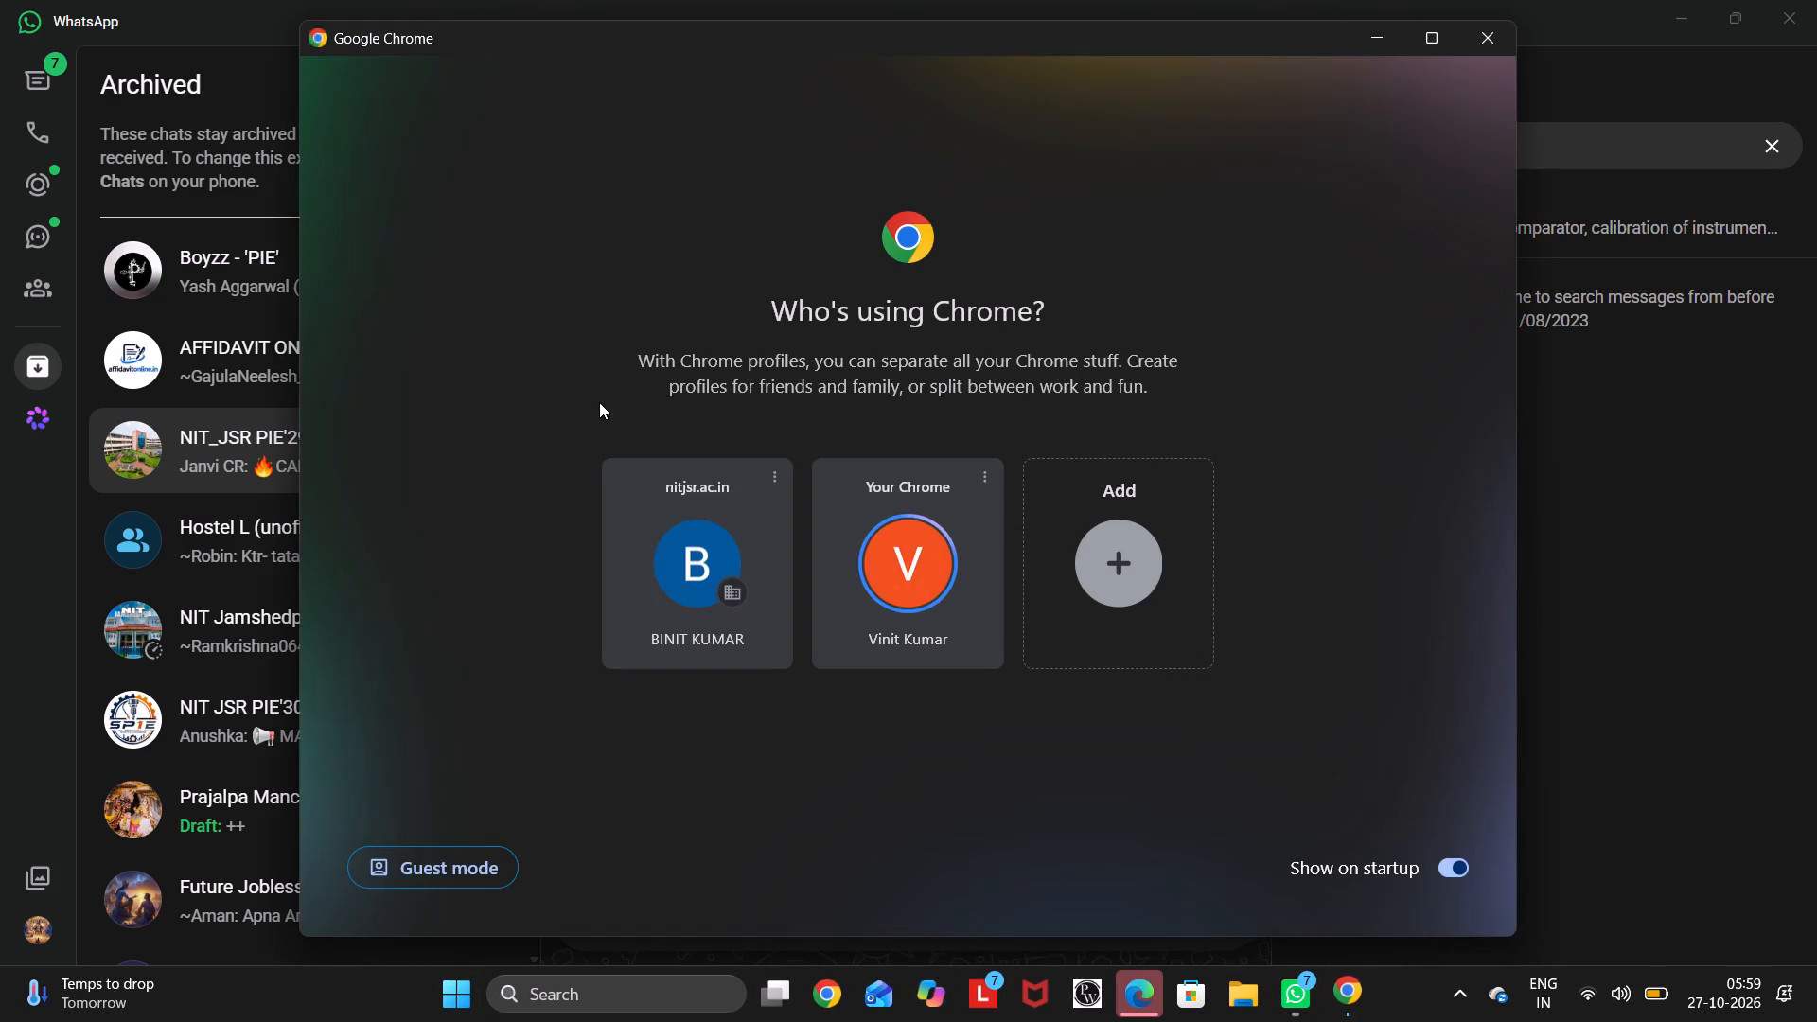
left_click(935, 573)
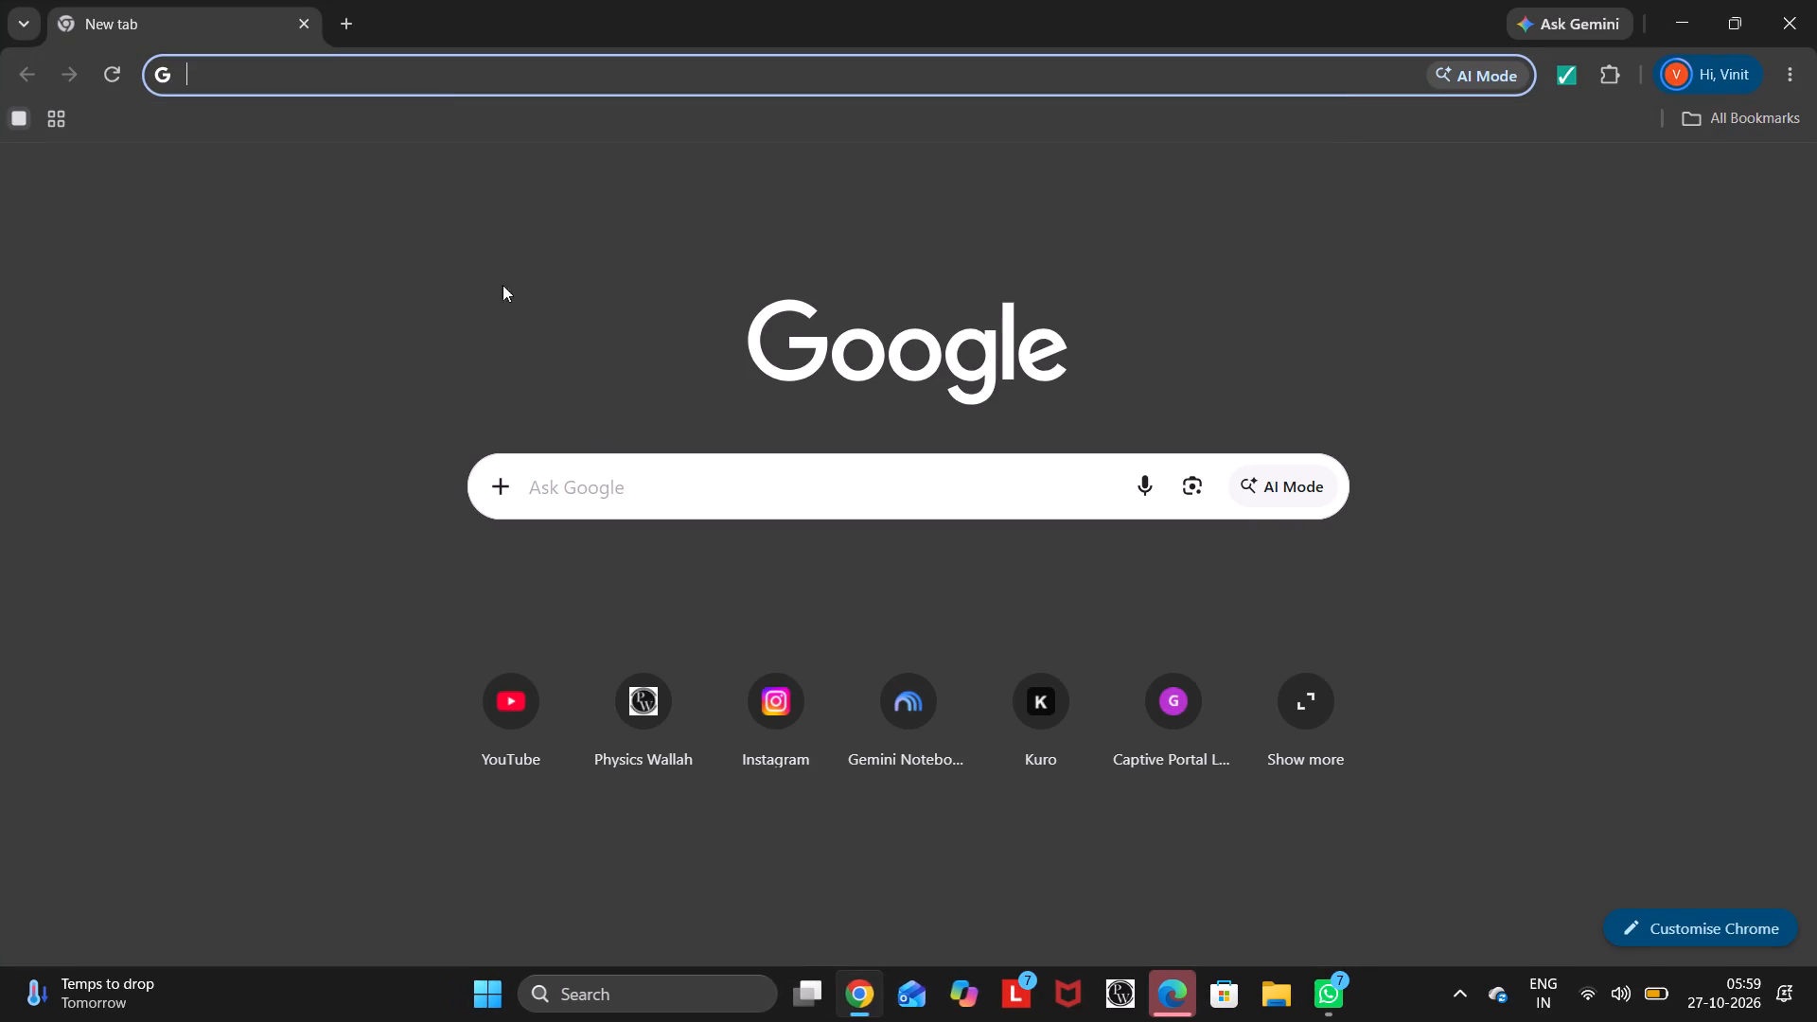
Search Google for "ppt to pdf converter" and open iLovePDF's PowerPoint to PDF conversion page.
left_click(629, 474)
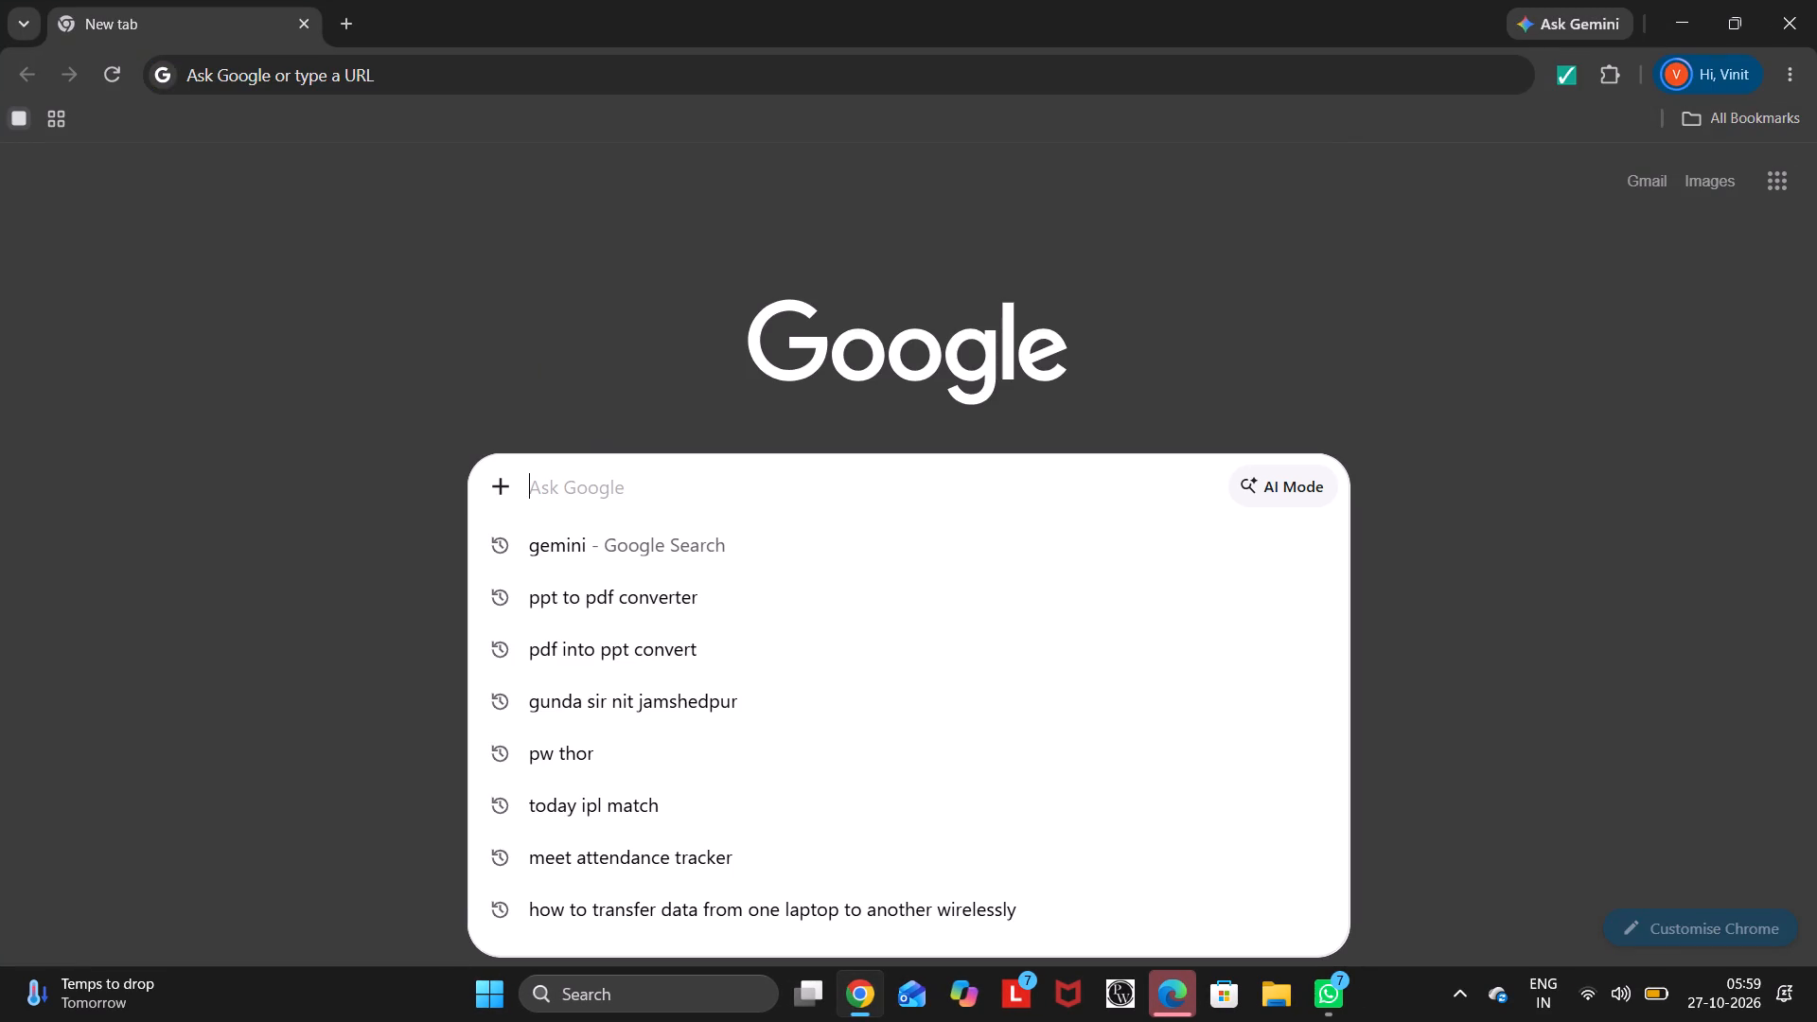
left_click(645, 608)
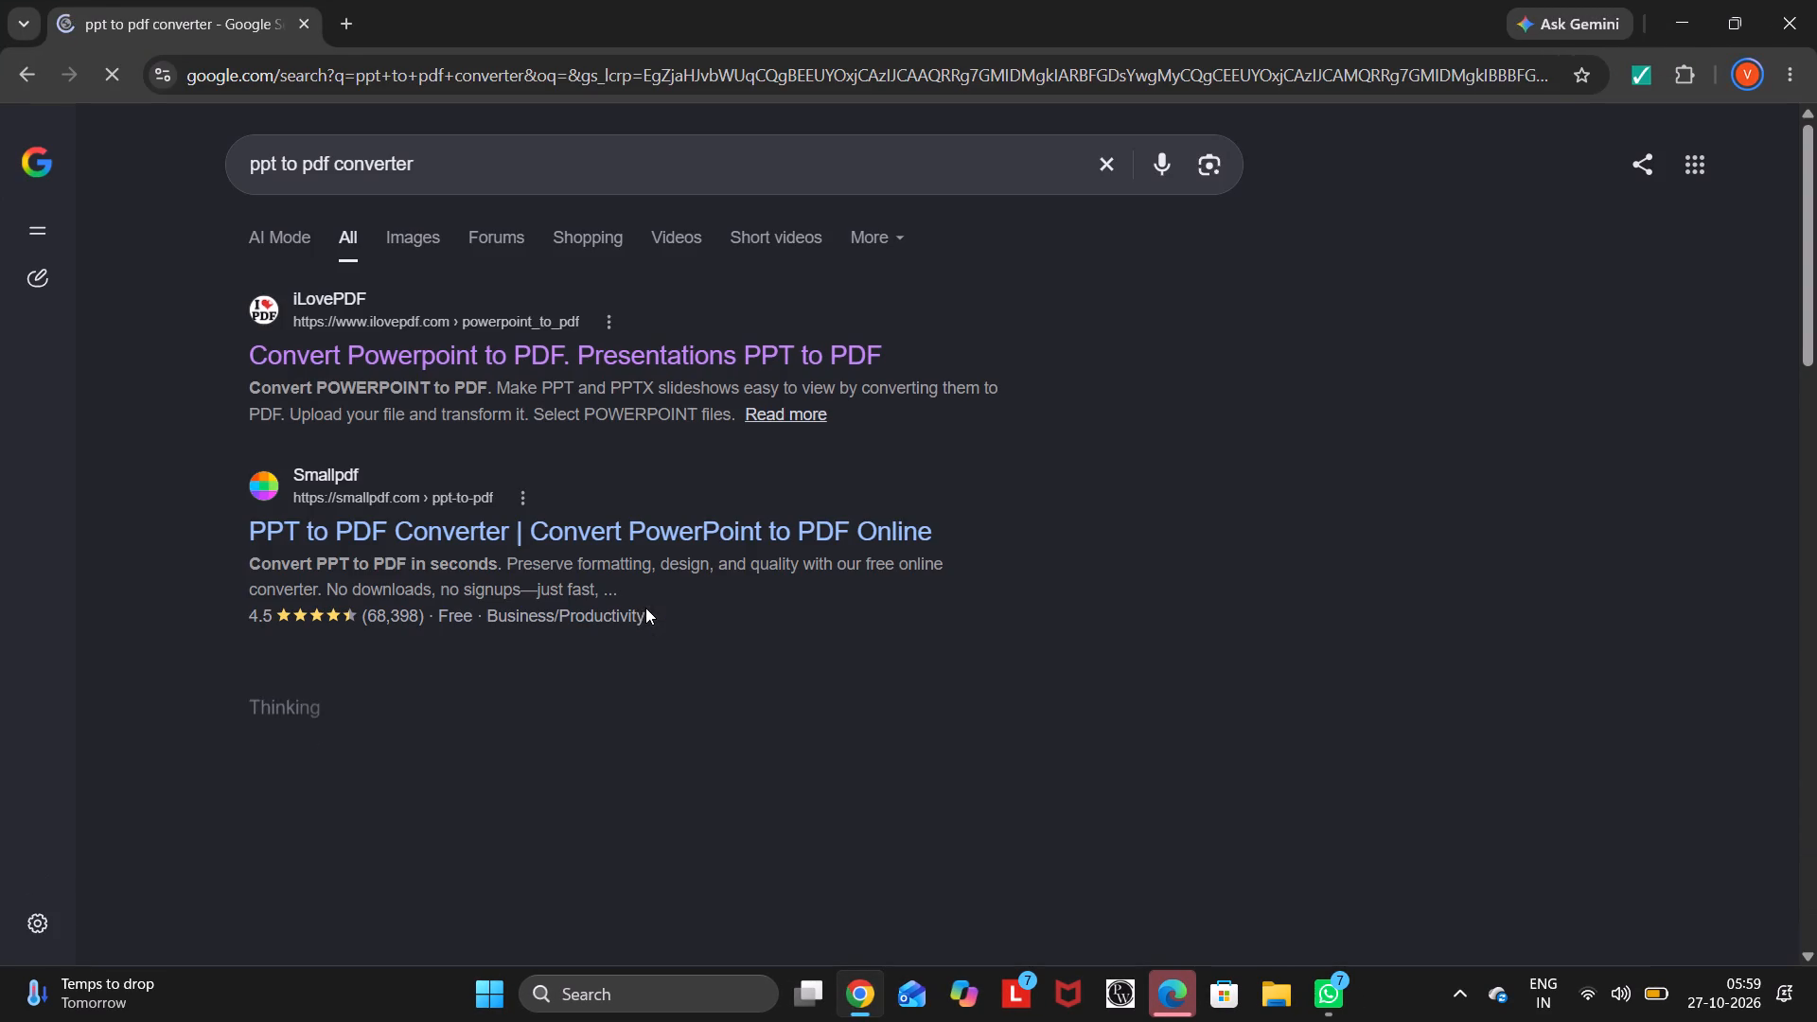
left_click(432, 357)
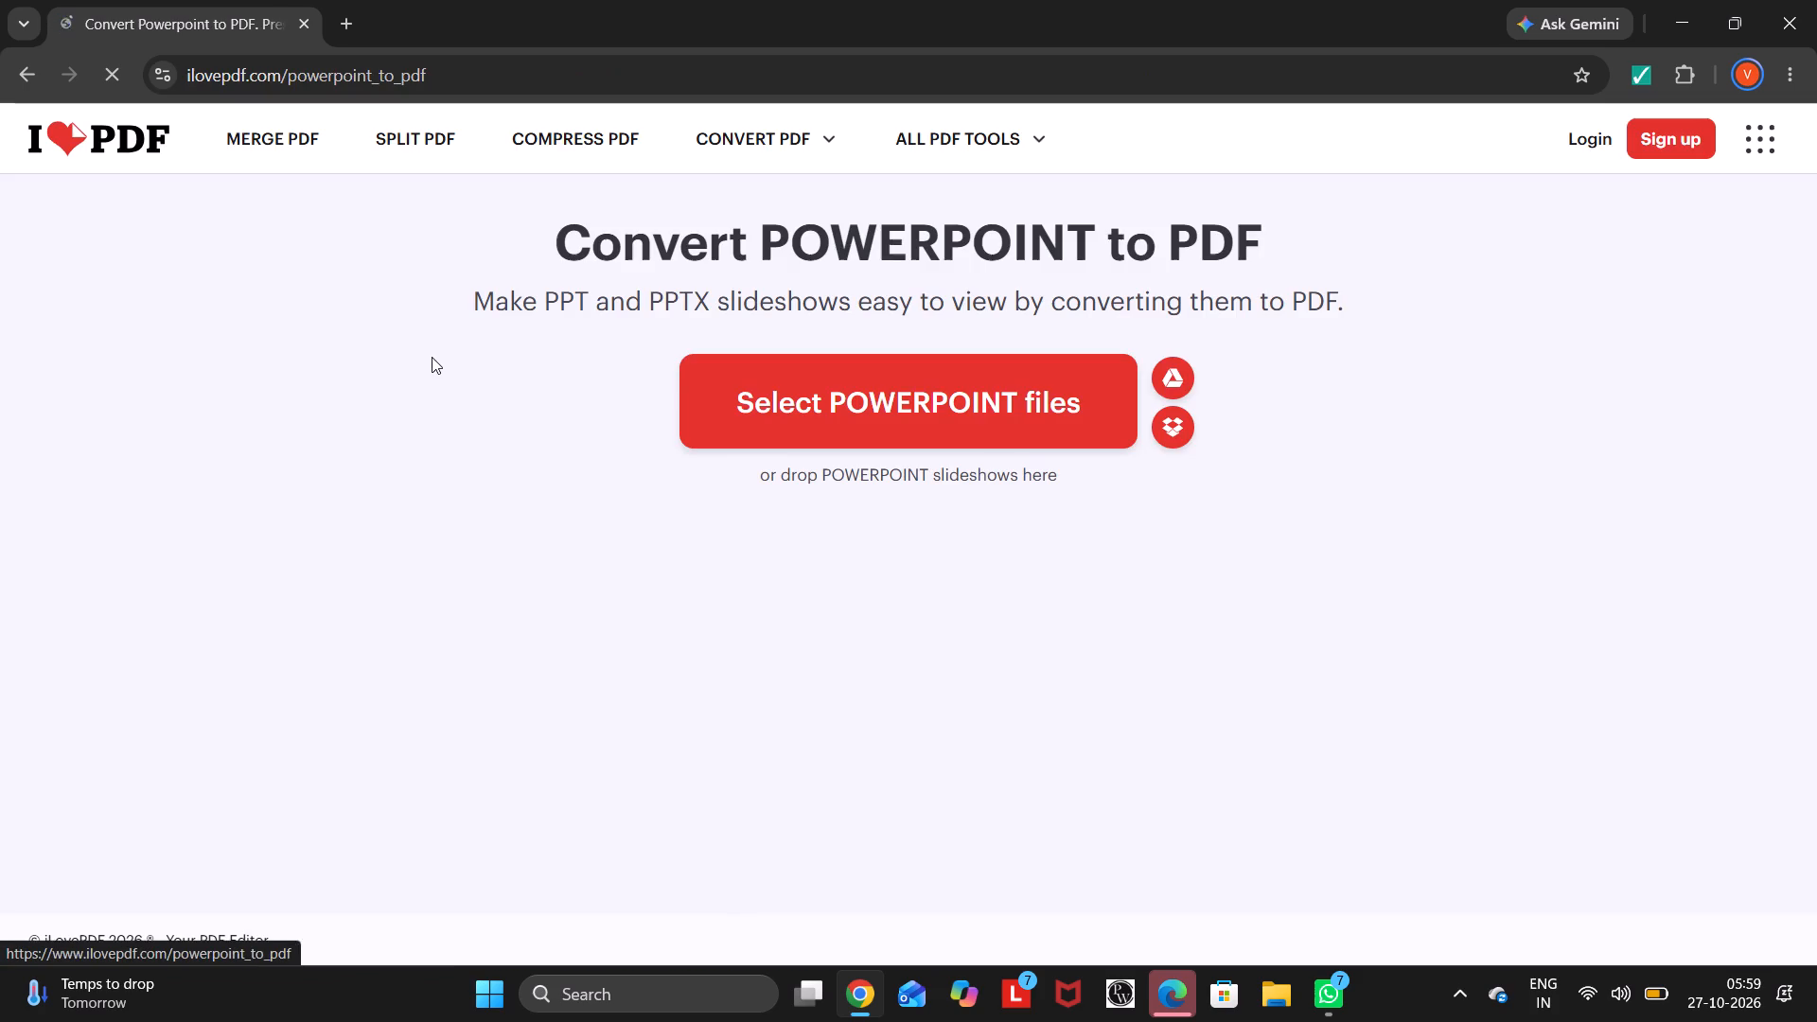
Open the file selection for choosing the PowerPoint file to convert to PDF.
left_click(926, 403)
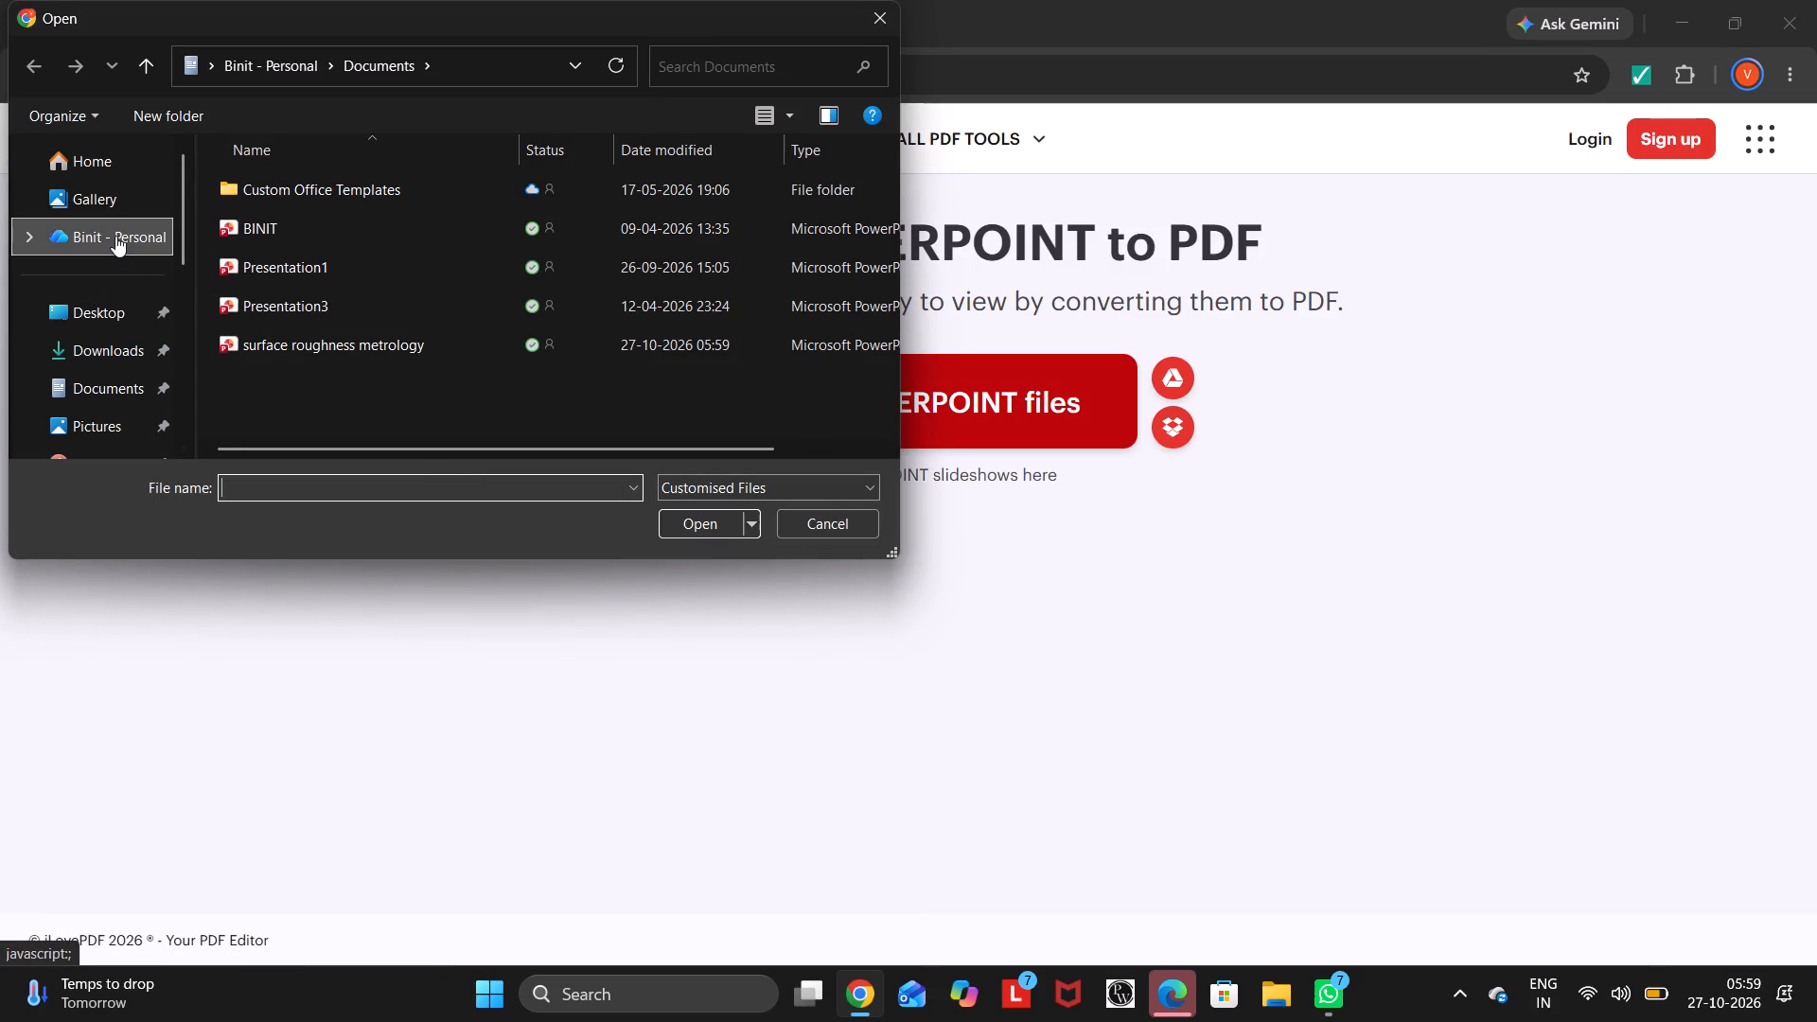
left_click(472, 349)
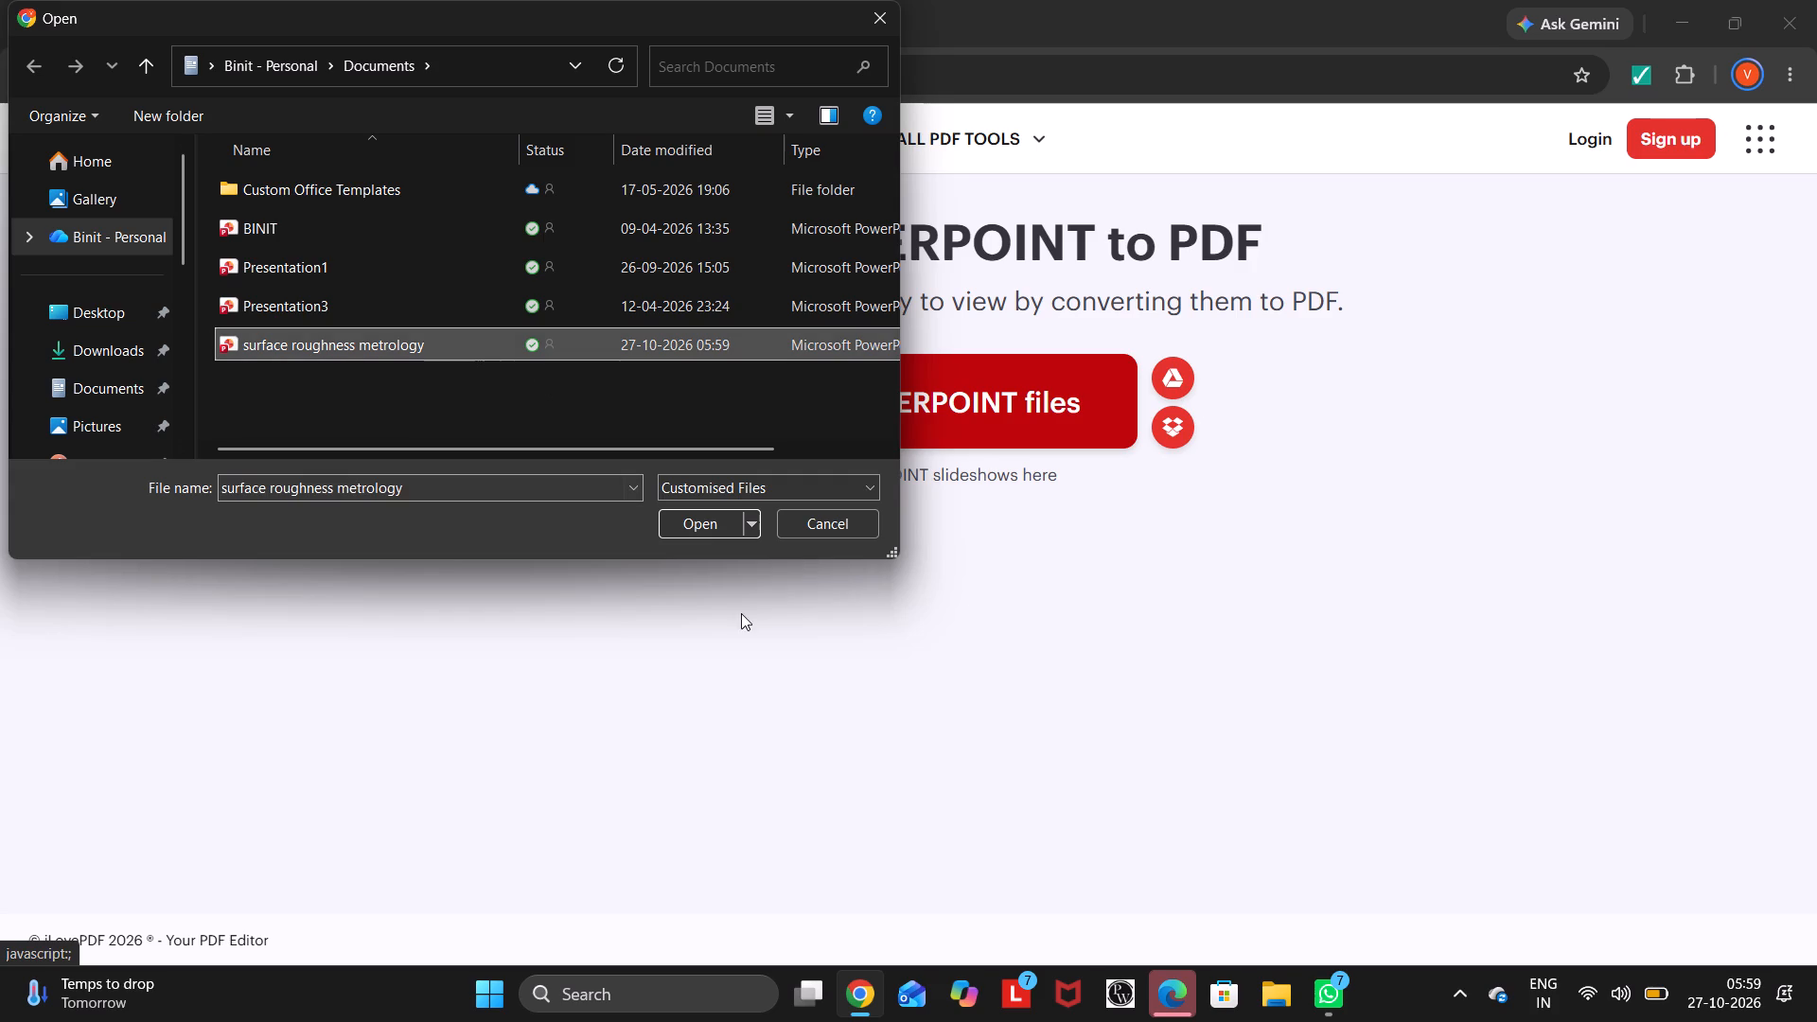
left_click(697, 523)
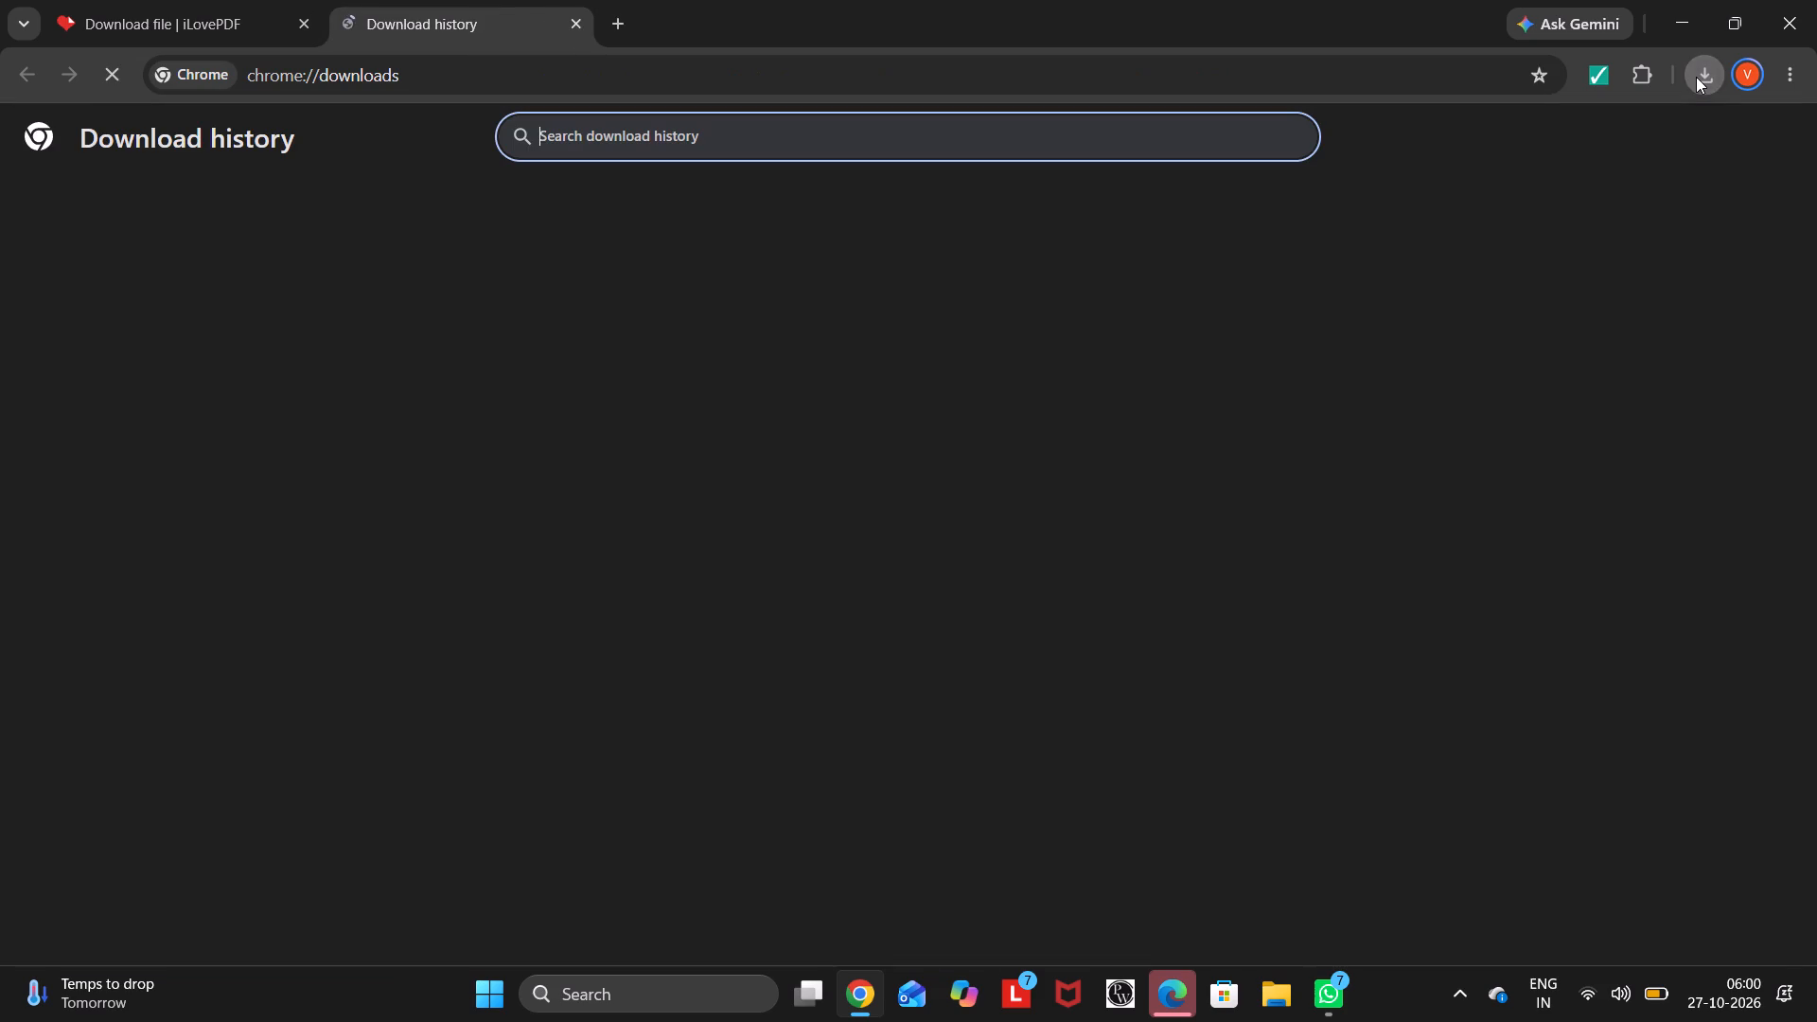
left_click(951, 307)
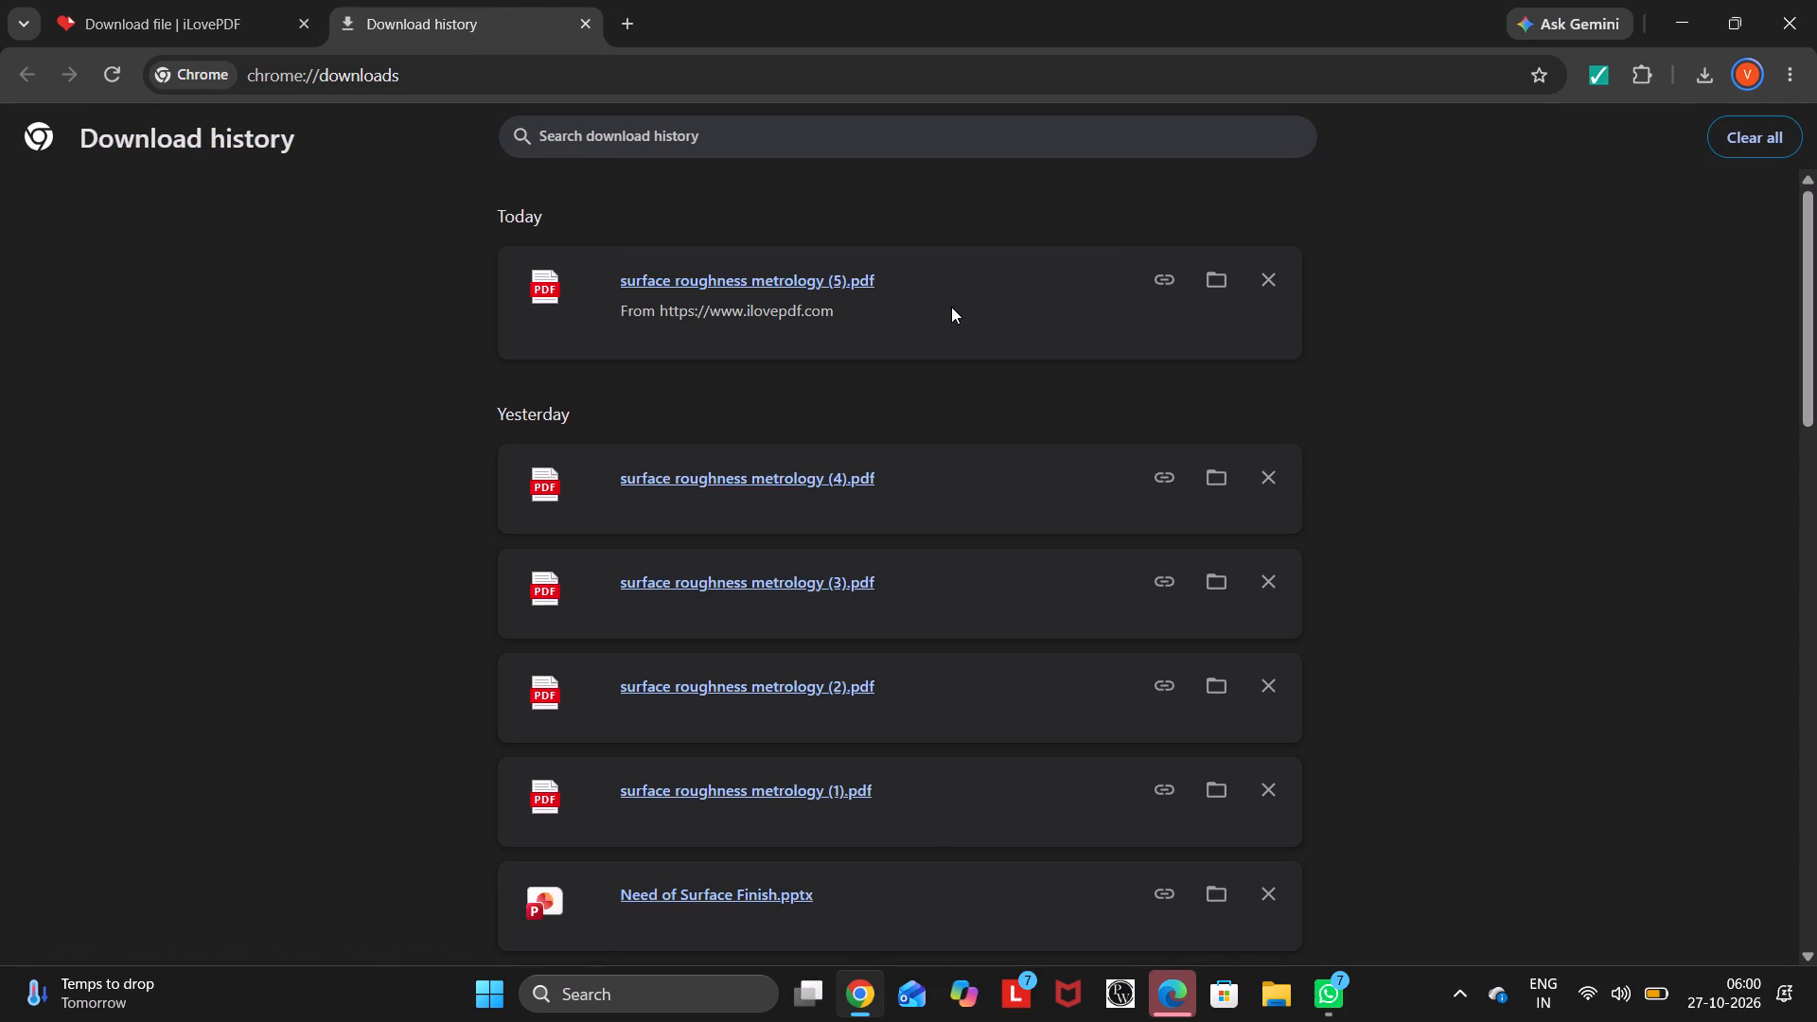
right_click(951, 307)
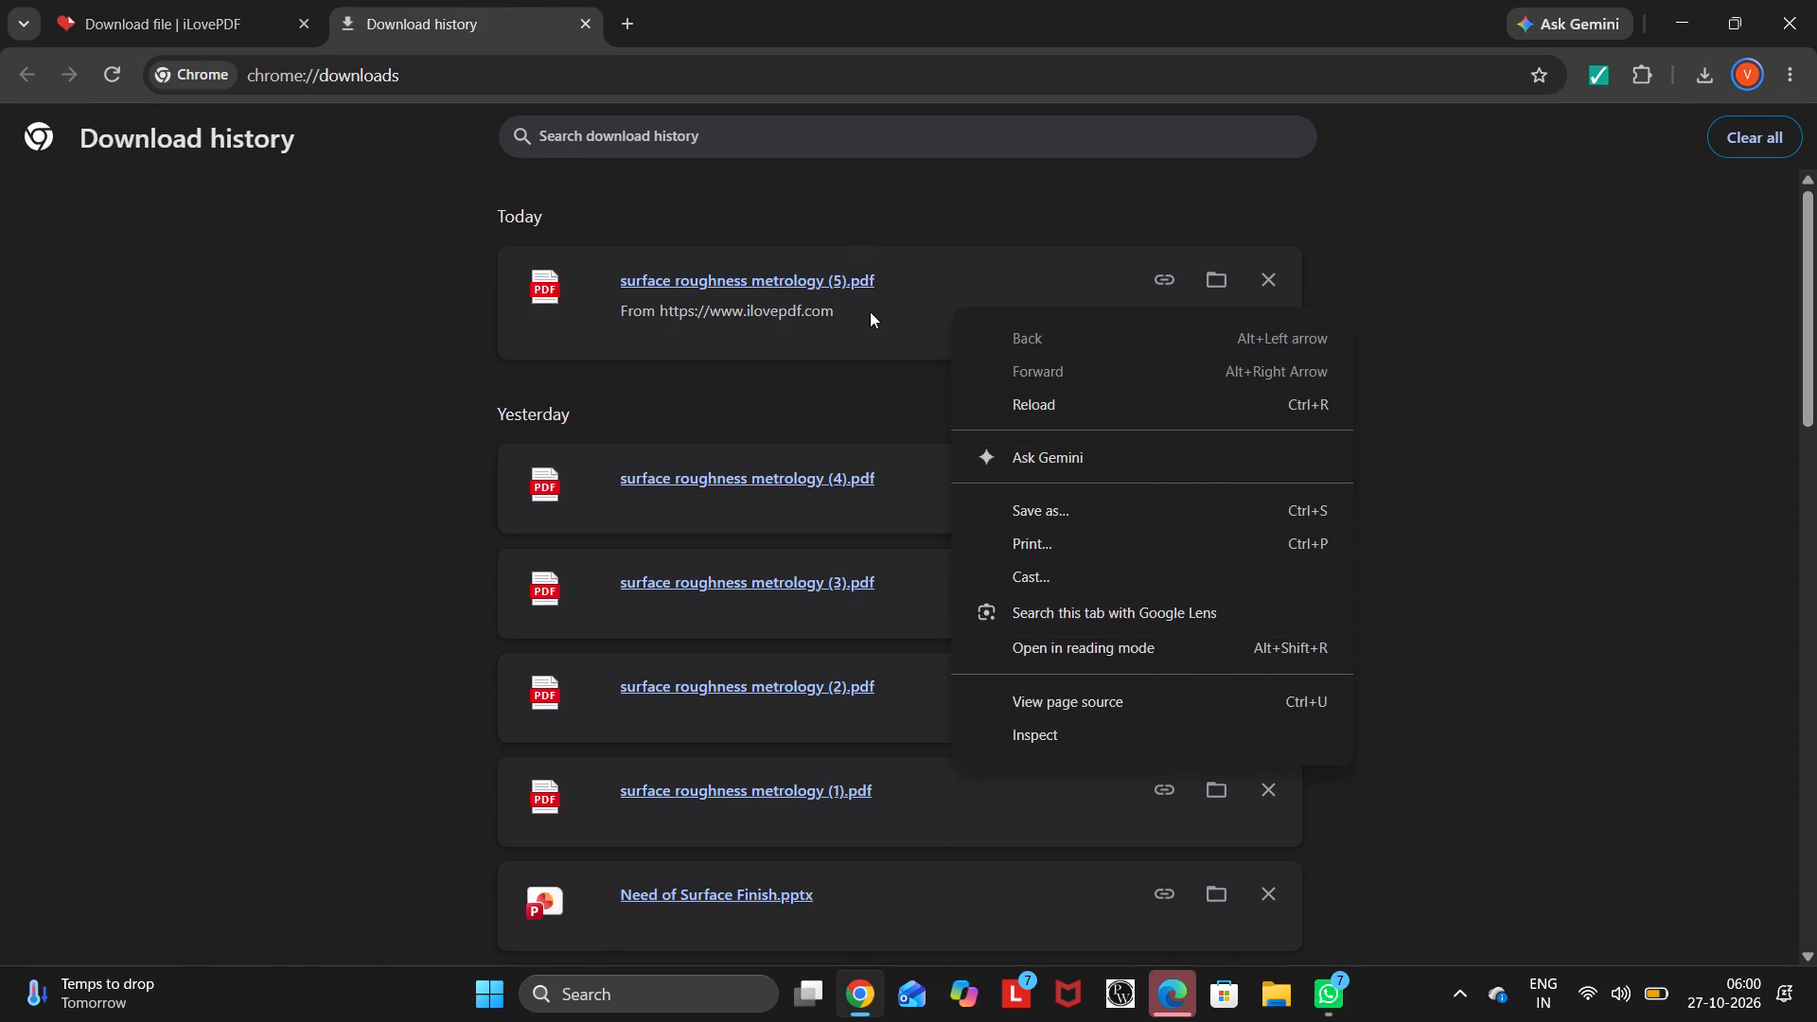
left_click(870, 311)
left_click(870, 311)
left_click(799, 283)
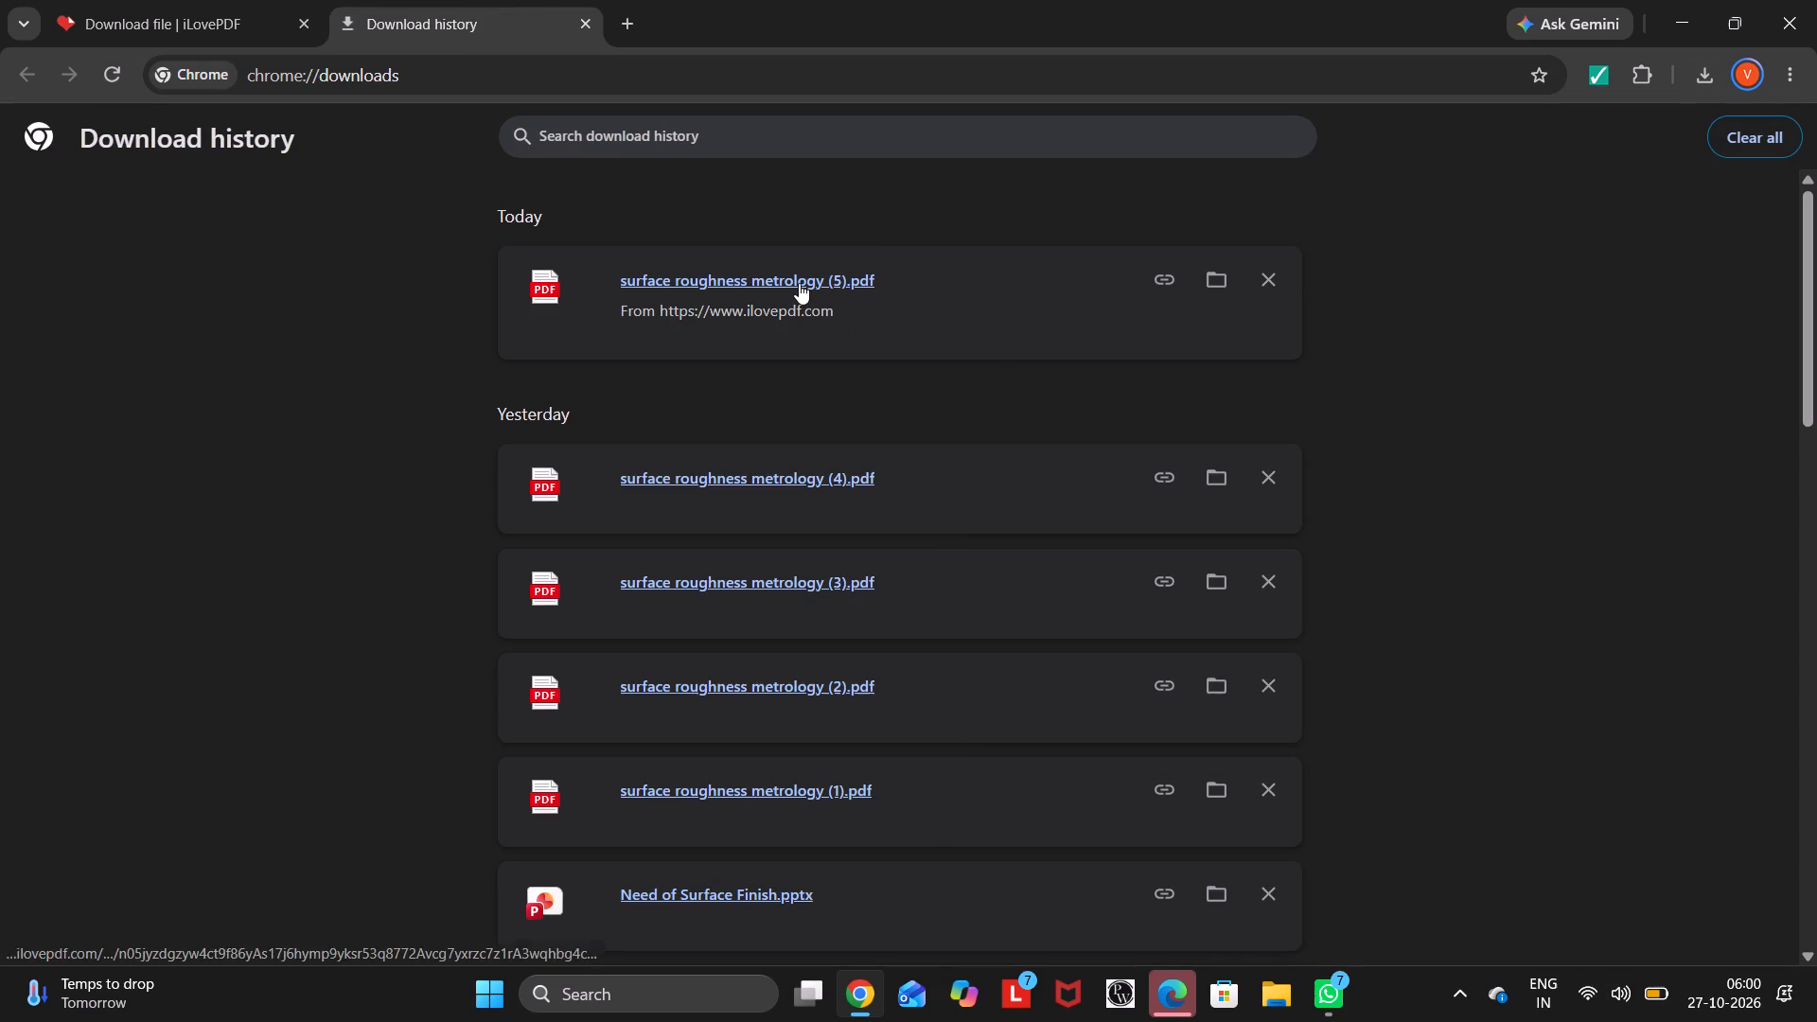
scroll(722, 509, "down", 2)
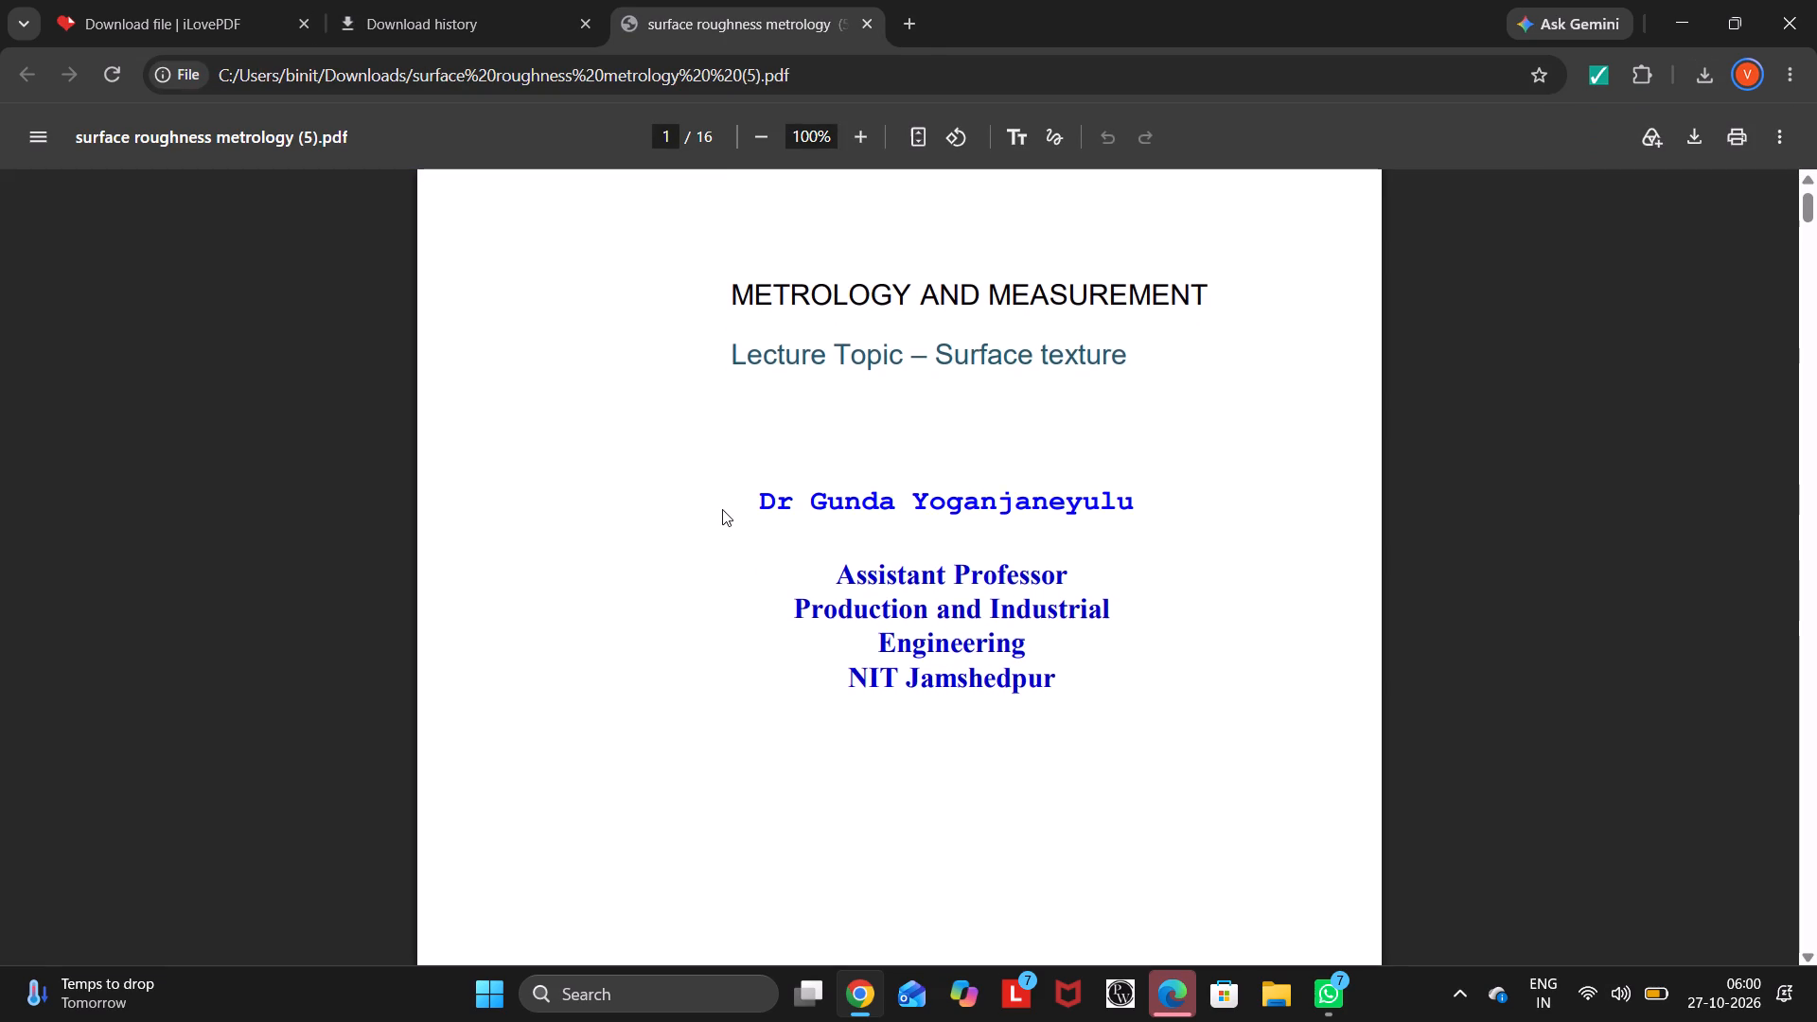
scroll(722, 509, "down", 4)
scroll(722, 509, "up", 7)
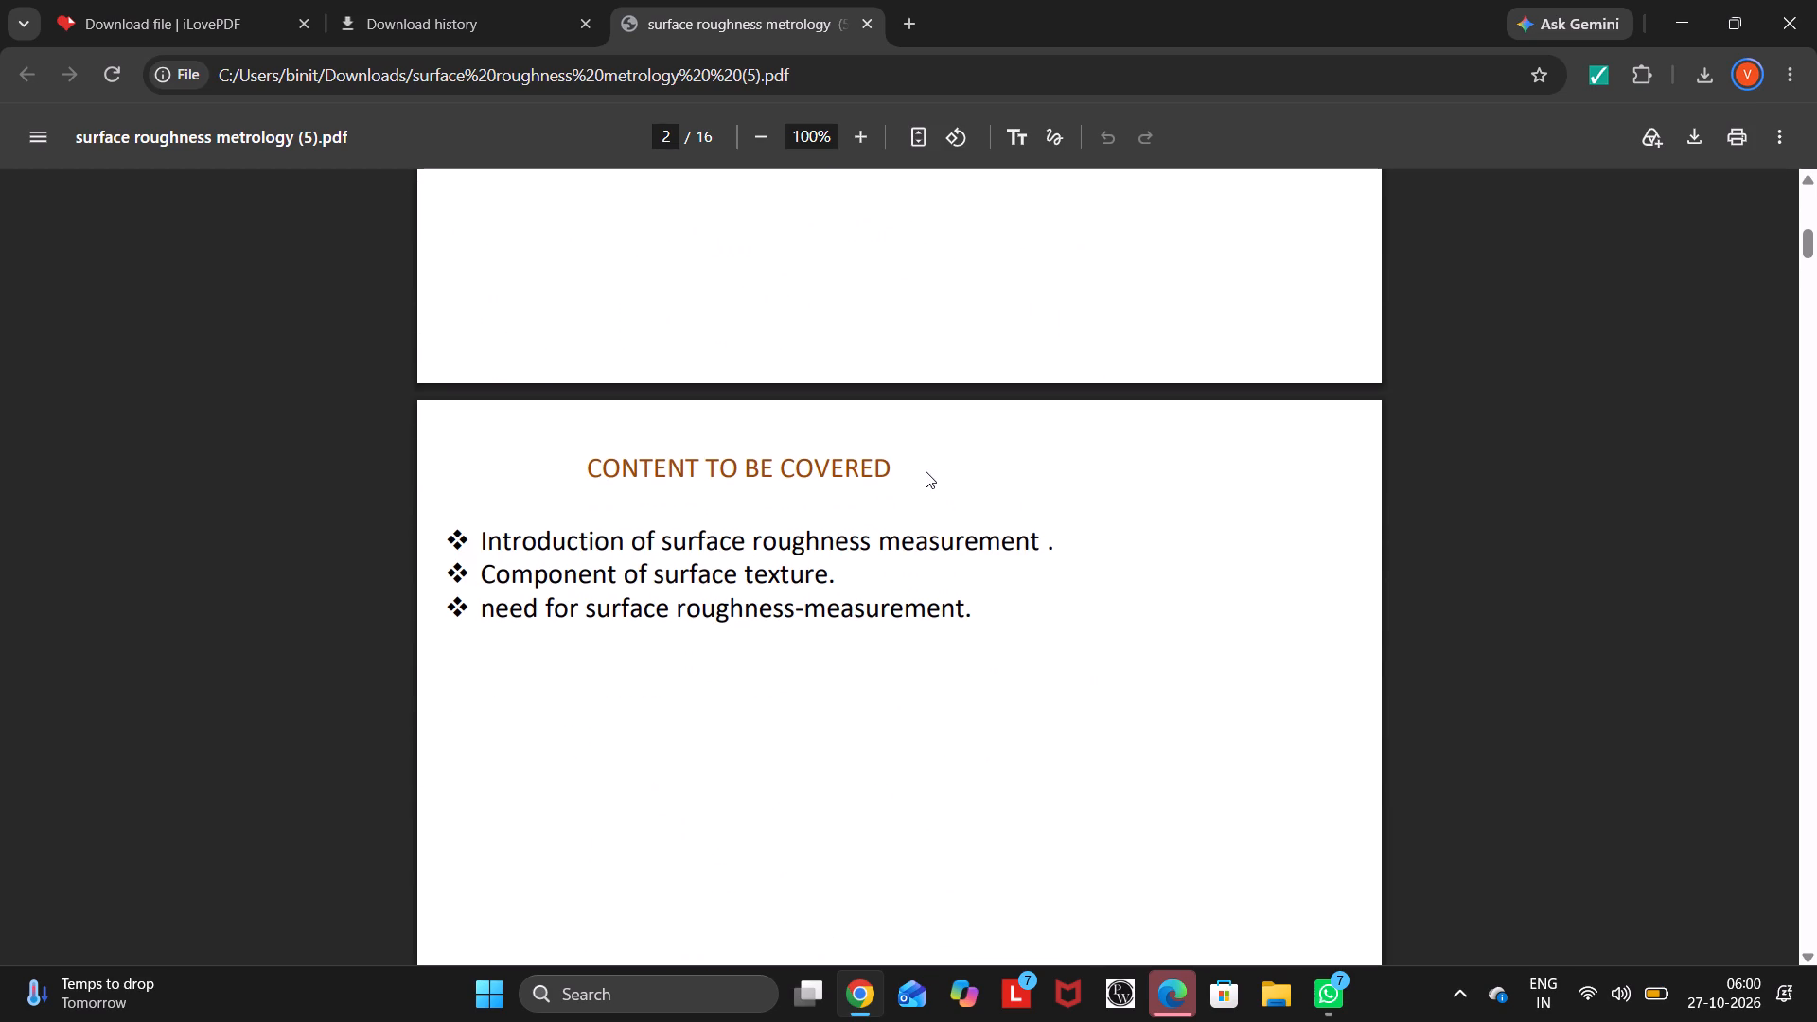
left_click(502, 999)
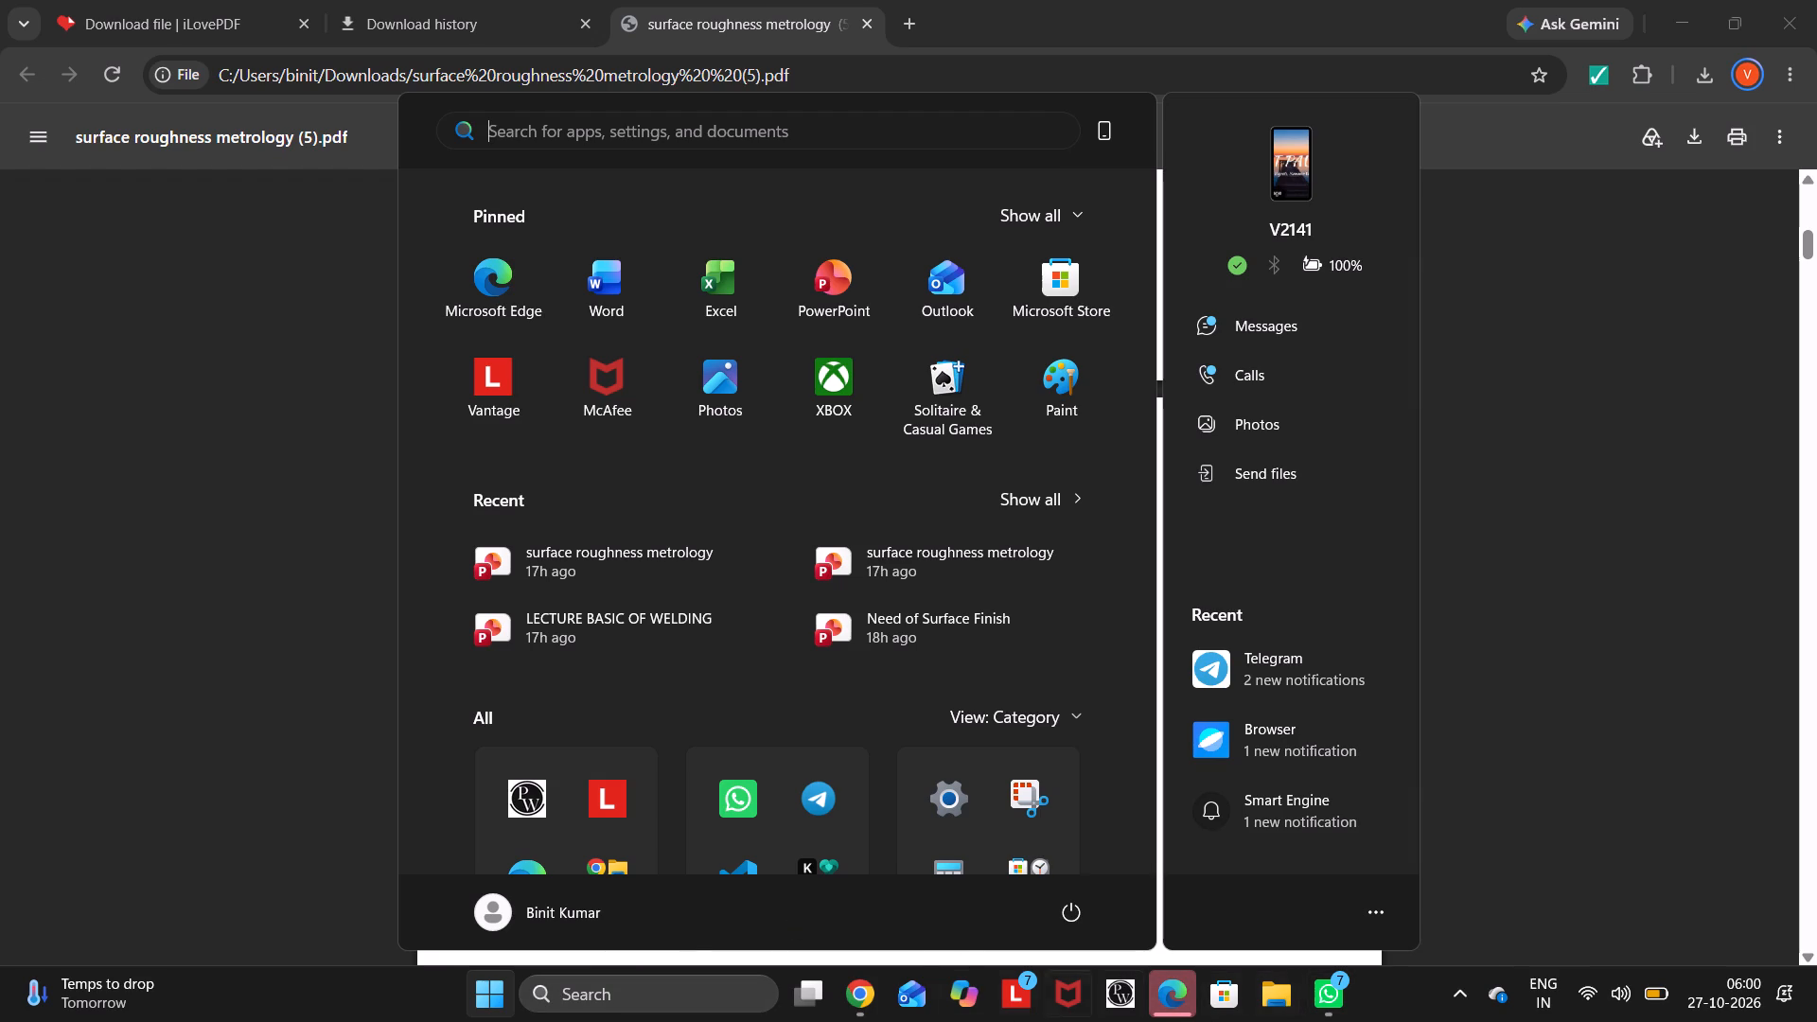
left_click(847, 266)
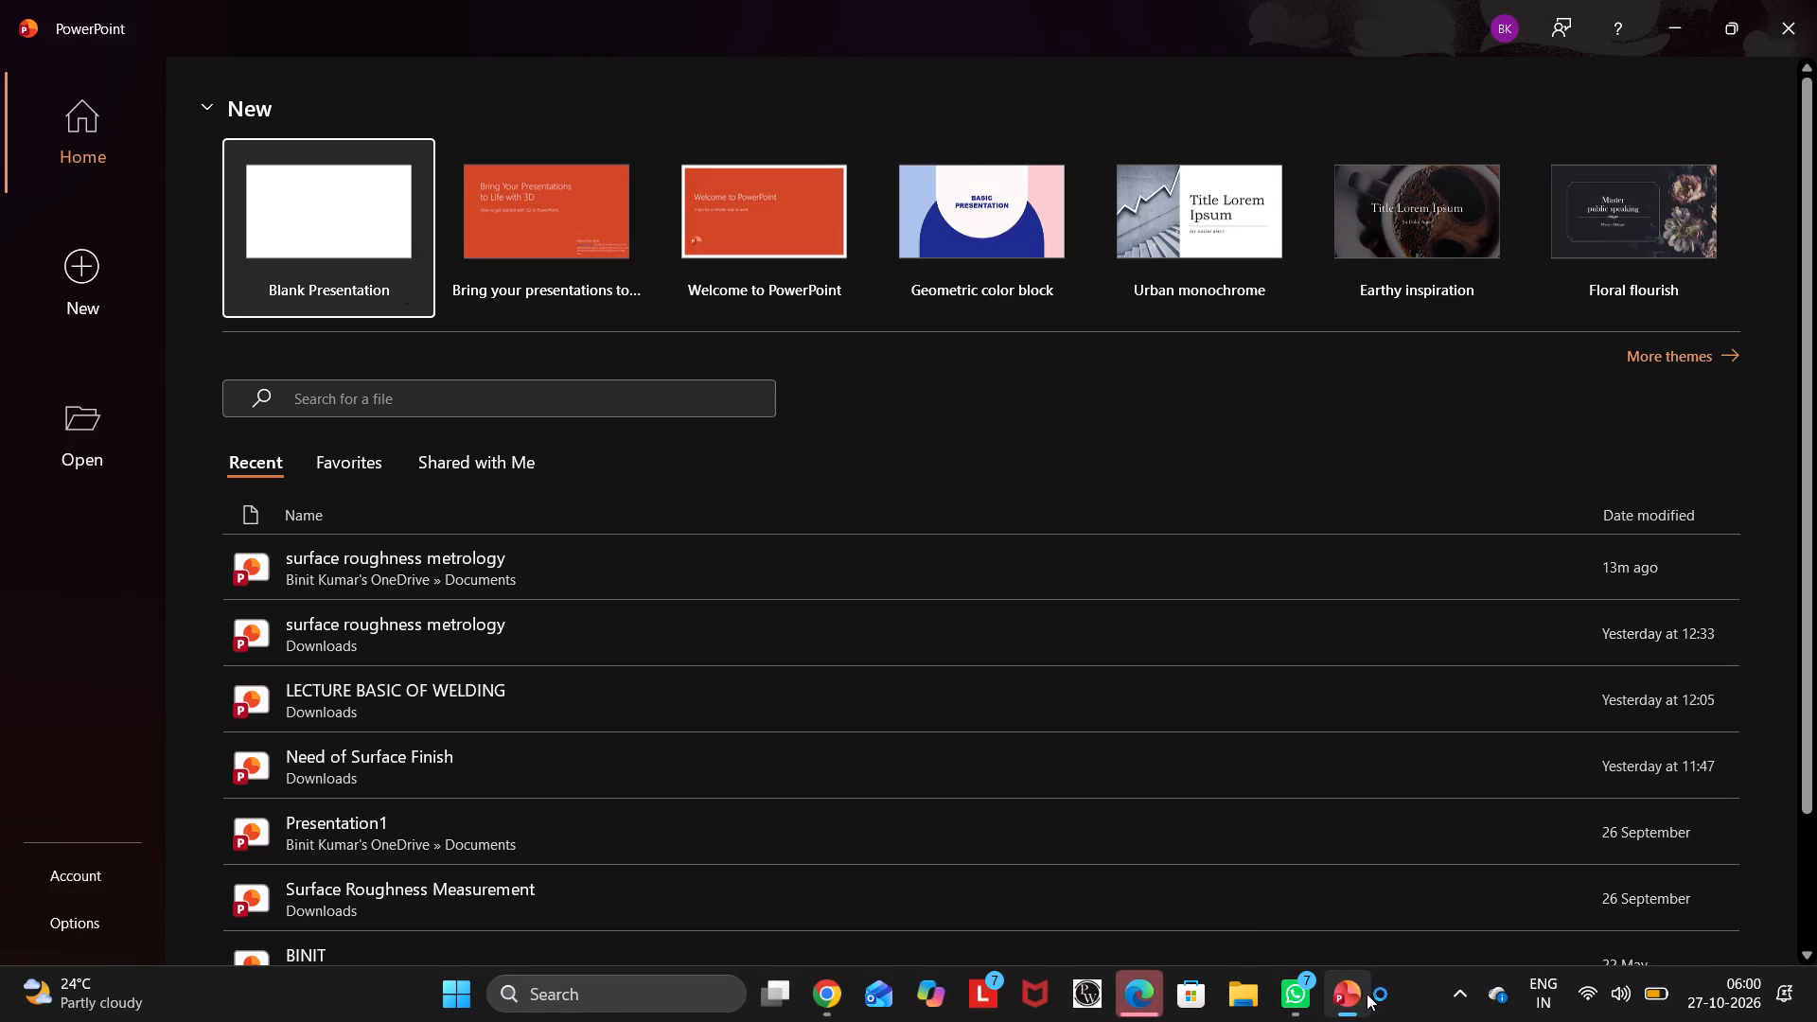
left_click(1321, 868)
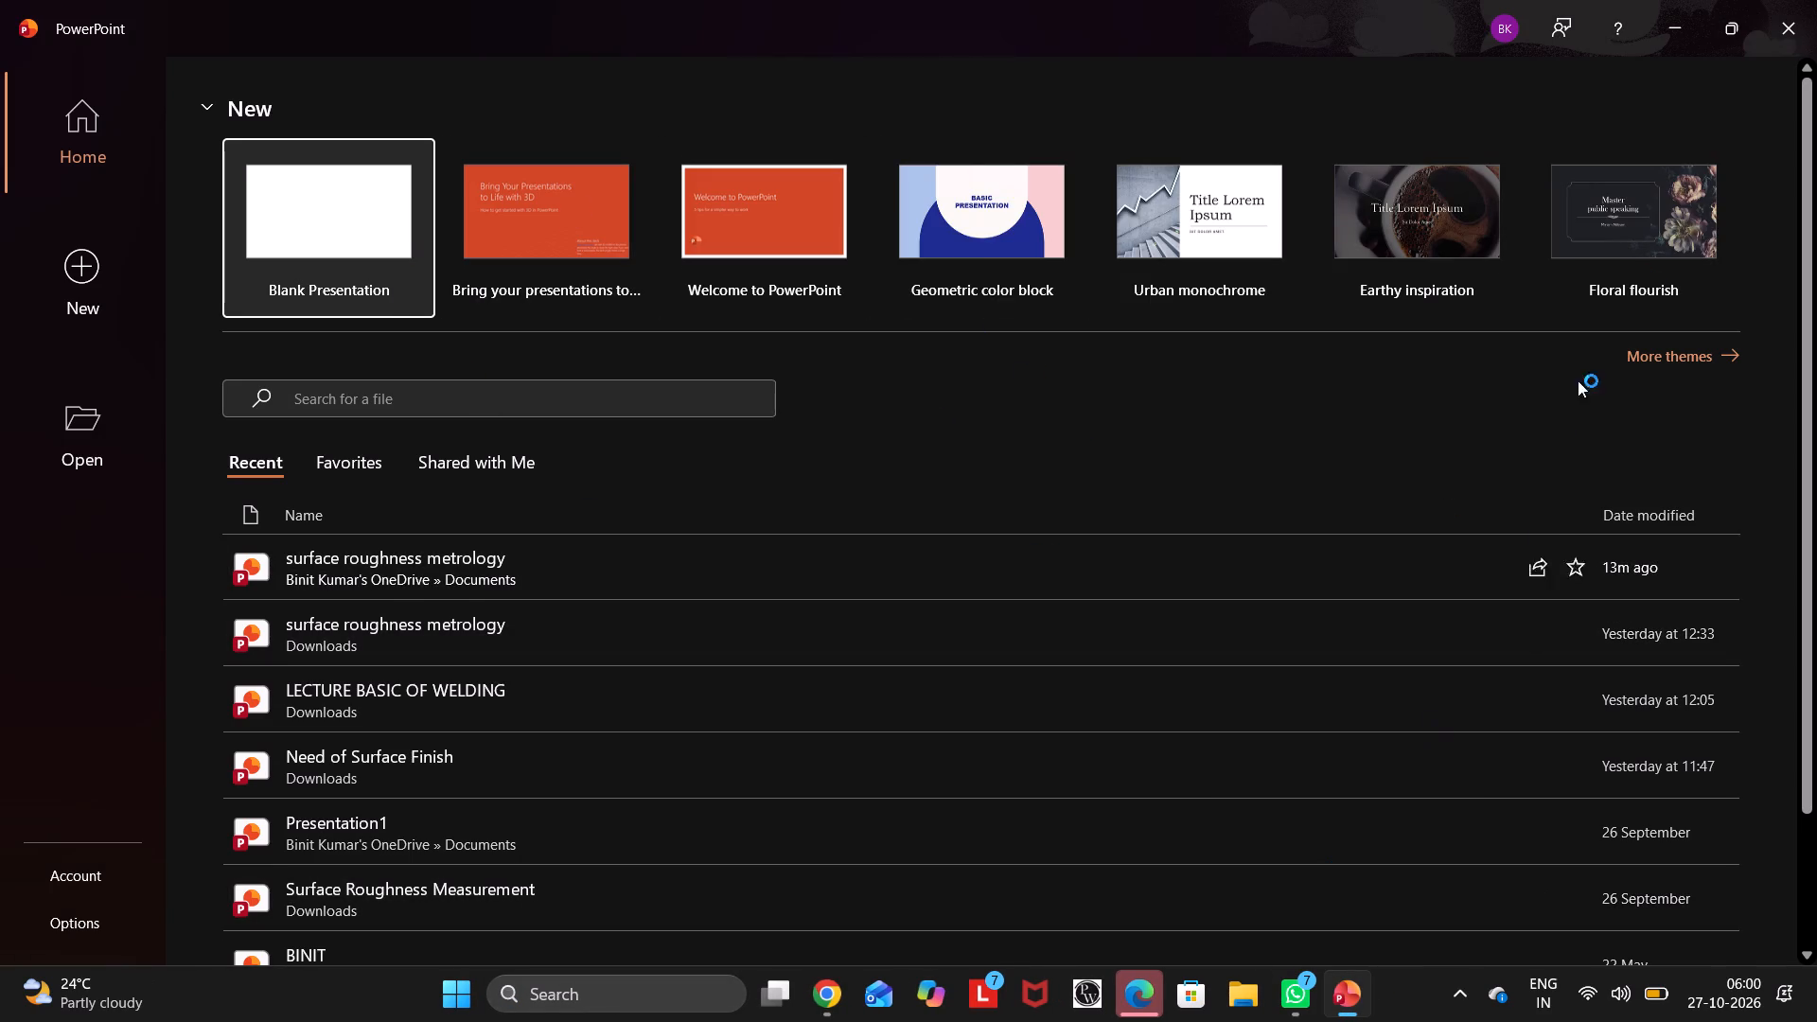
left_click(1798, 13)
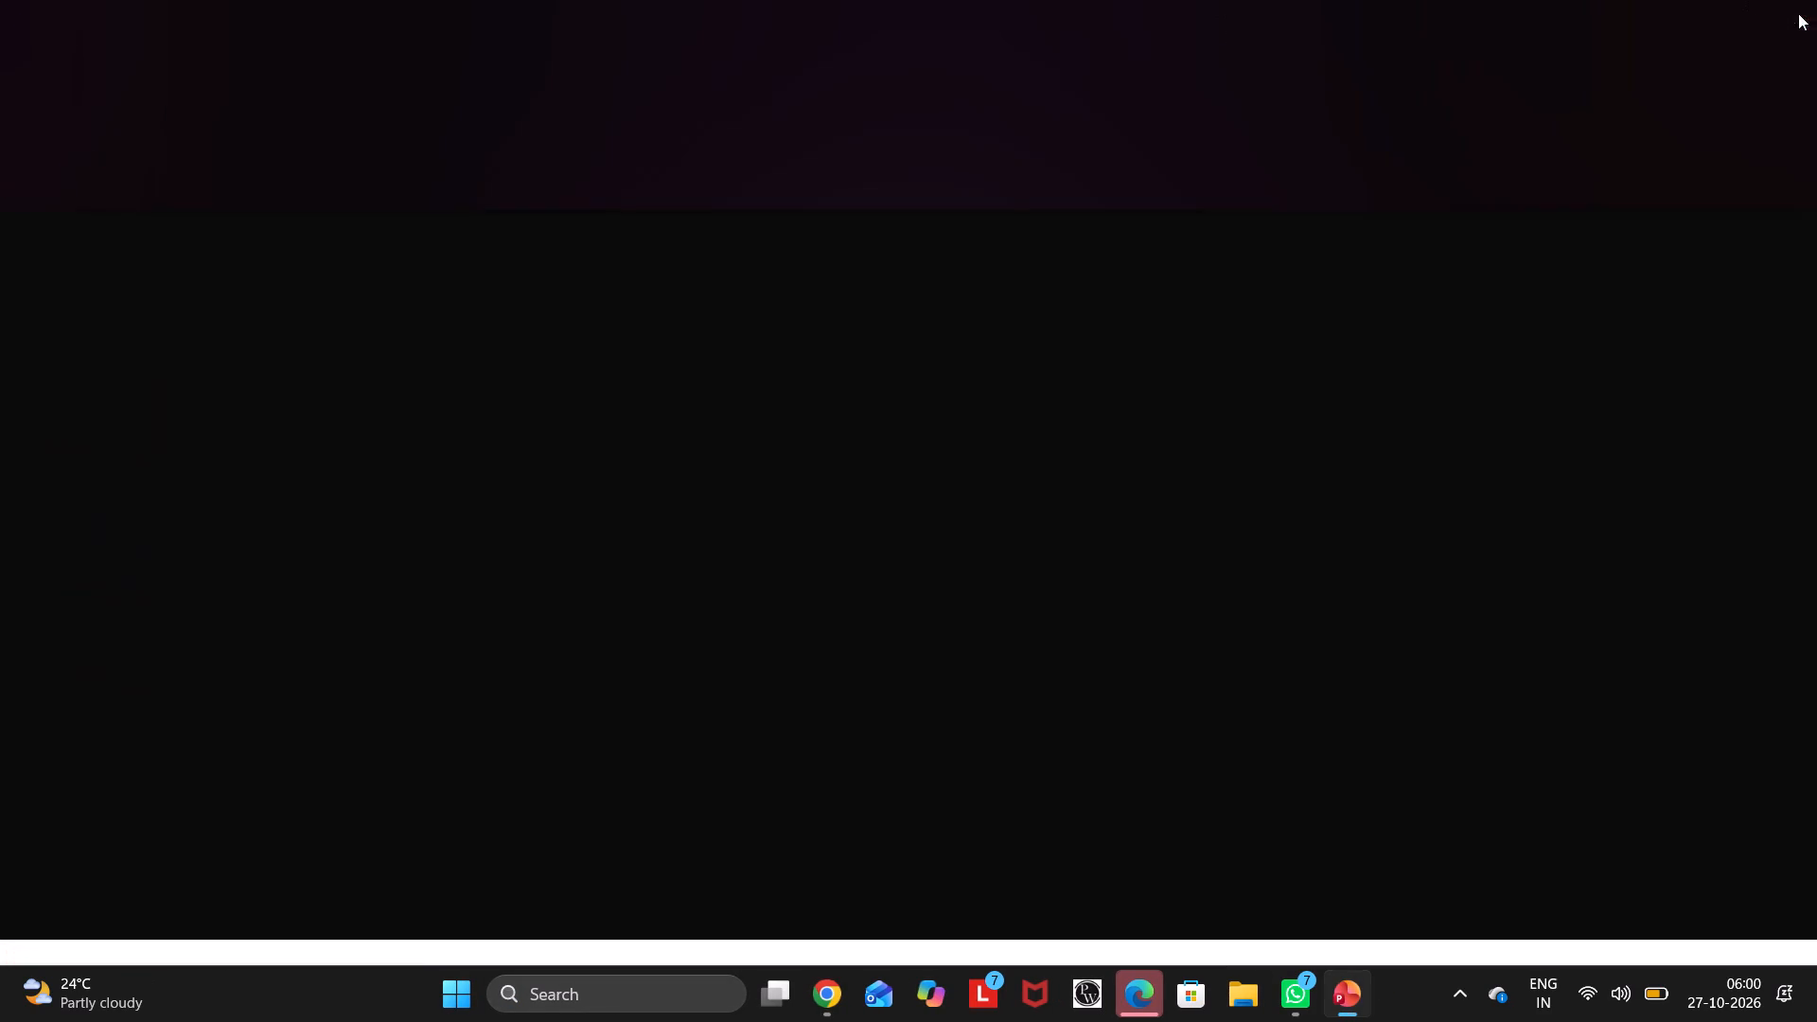
Examine the converted PDF from its title page through to the last page to check how the slides came out.
scroll(1005, 660, "up", 4)
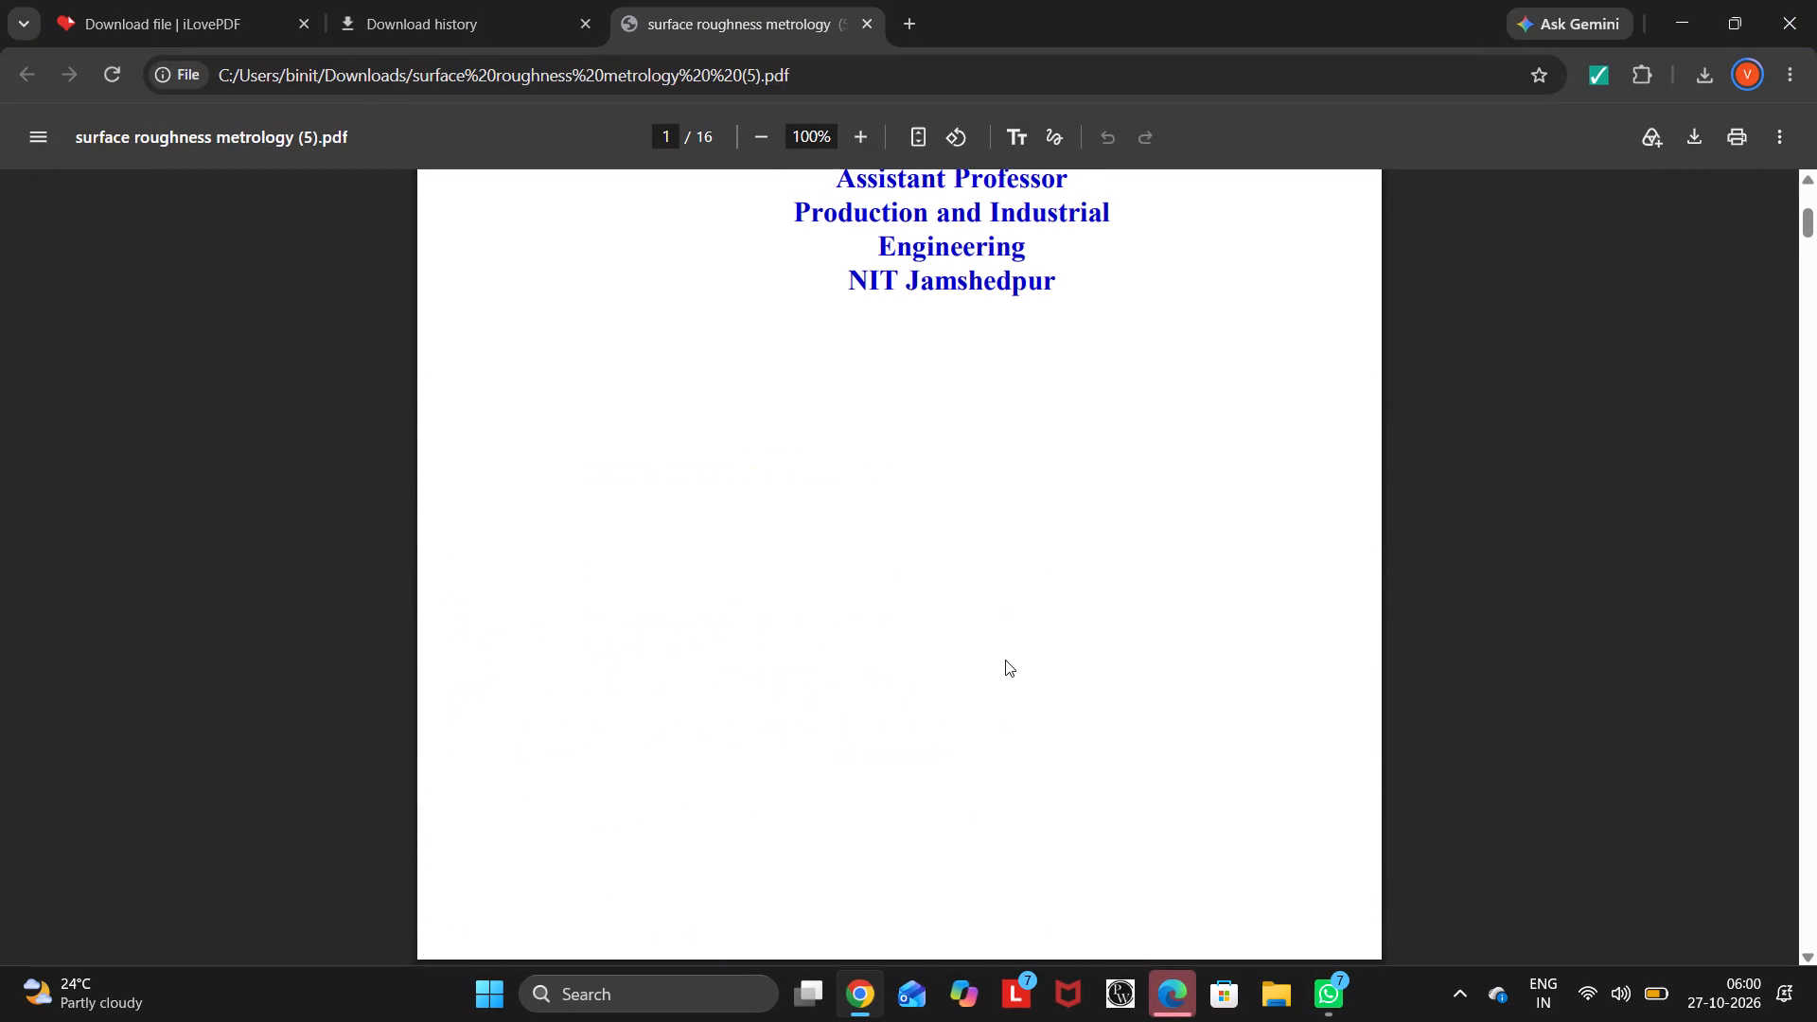
scroll(1005, 660, "up", 6)
scroll(1005, 660, "down", 6)
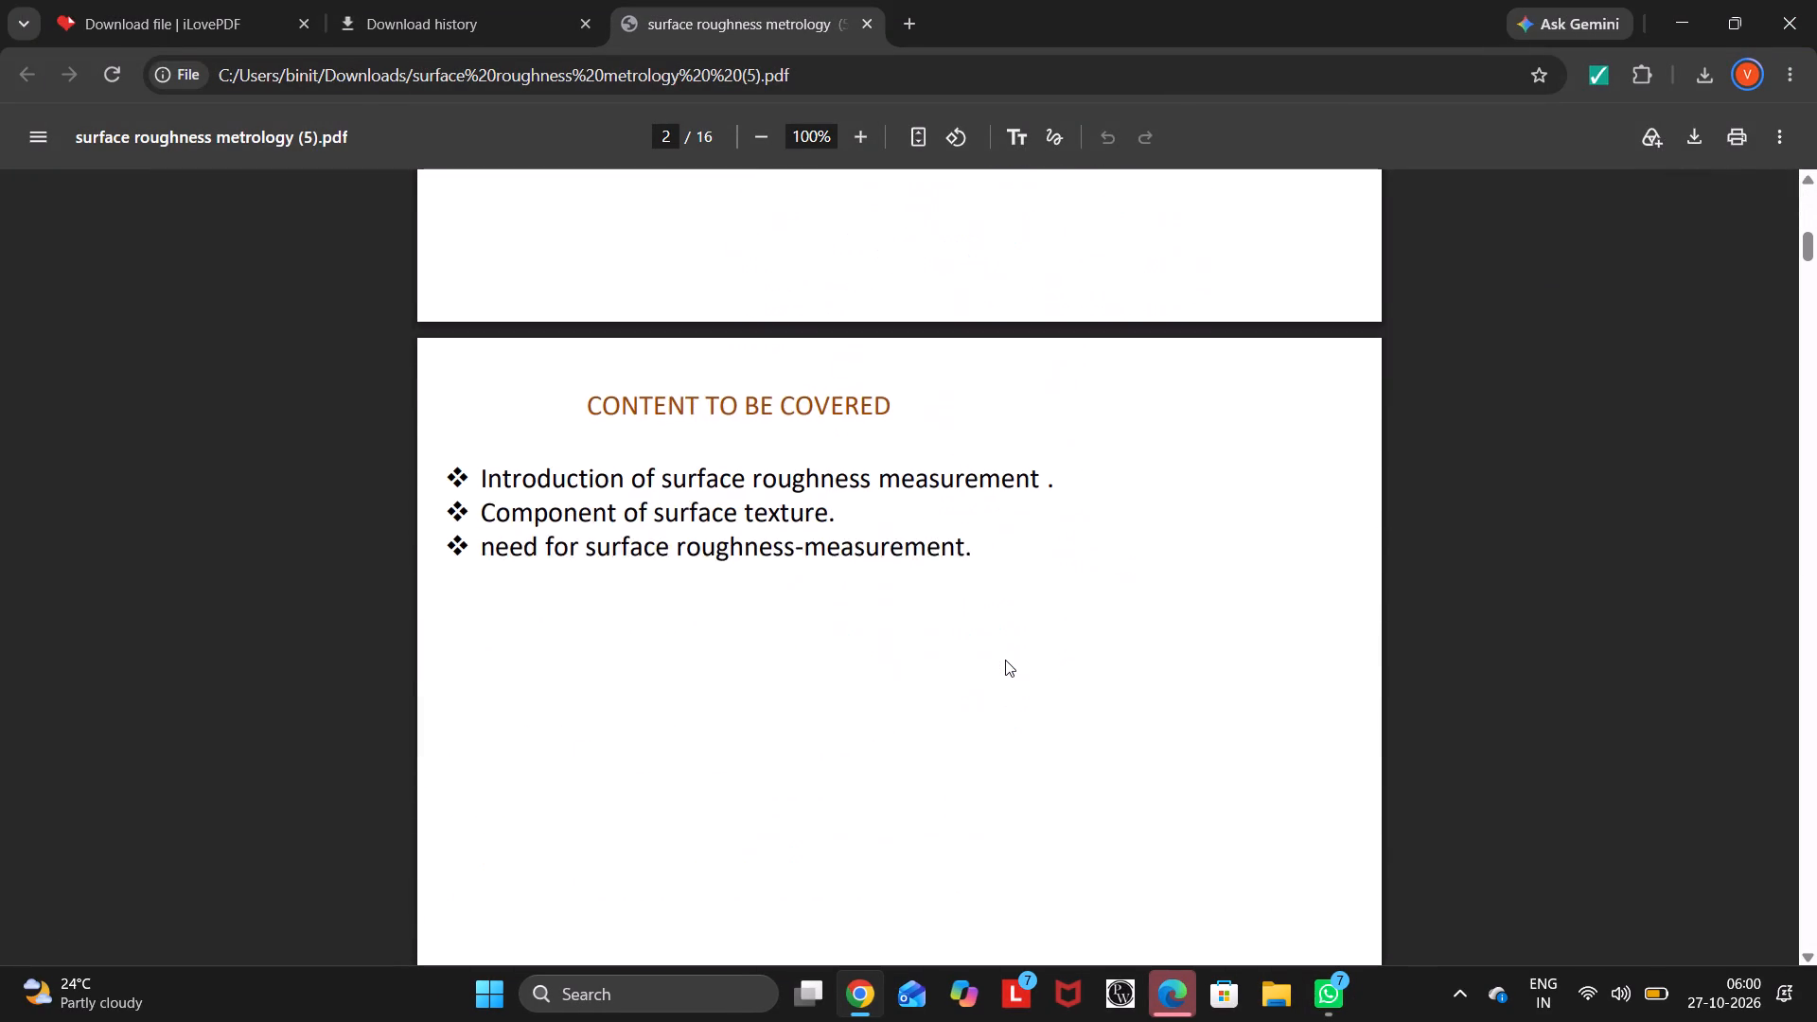
scroll(1005, 660, "down", 1)
scroll(1005, 660, "up", 2)
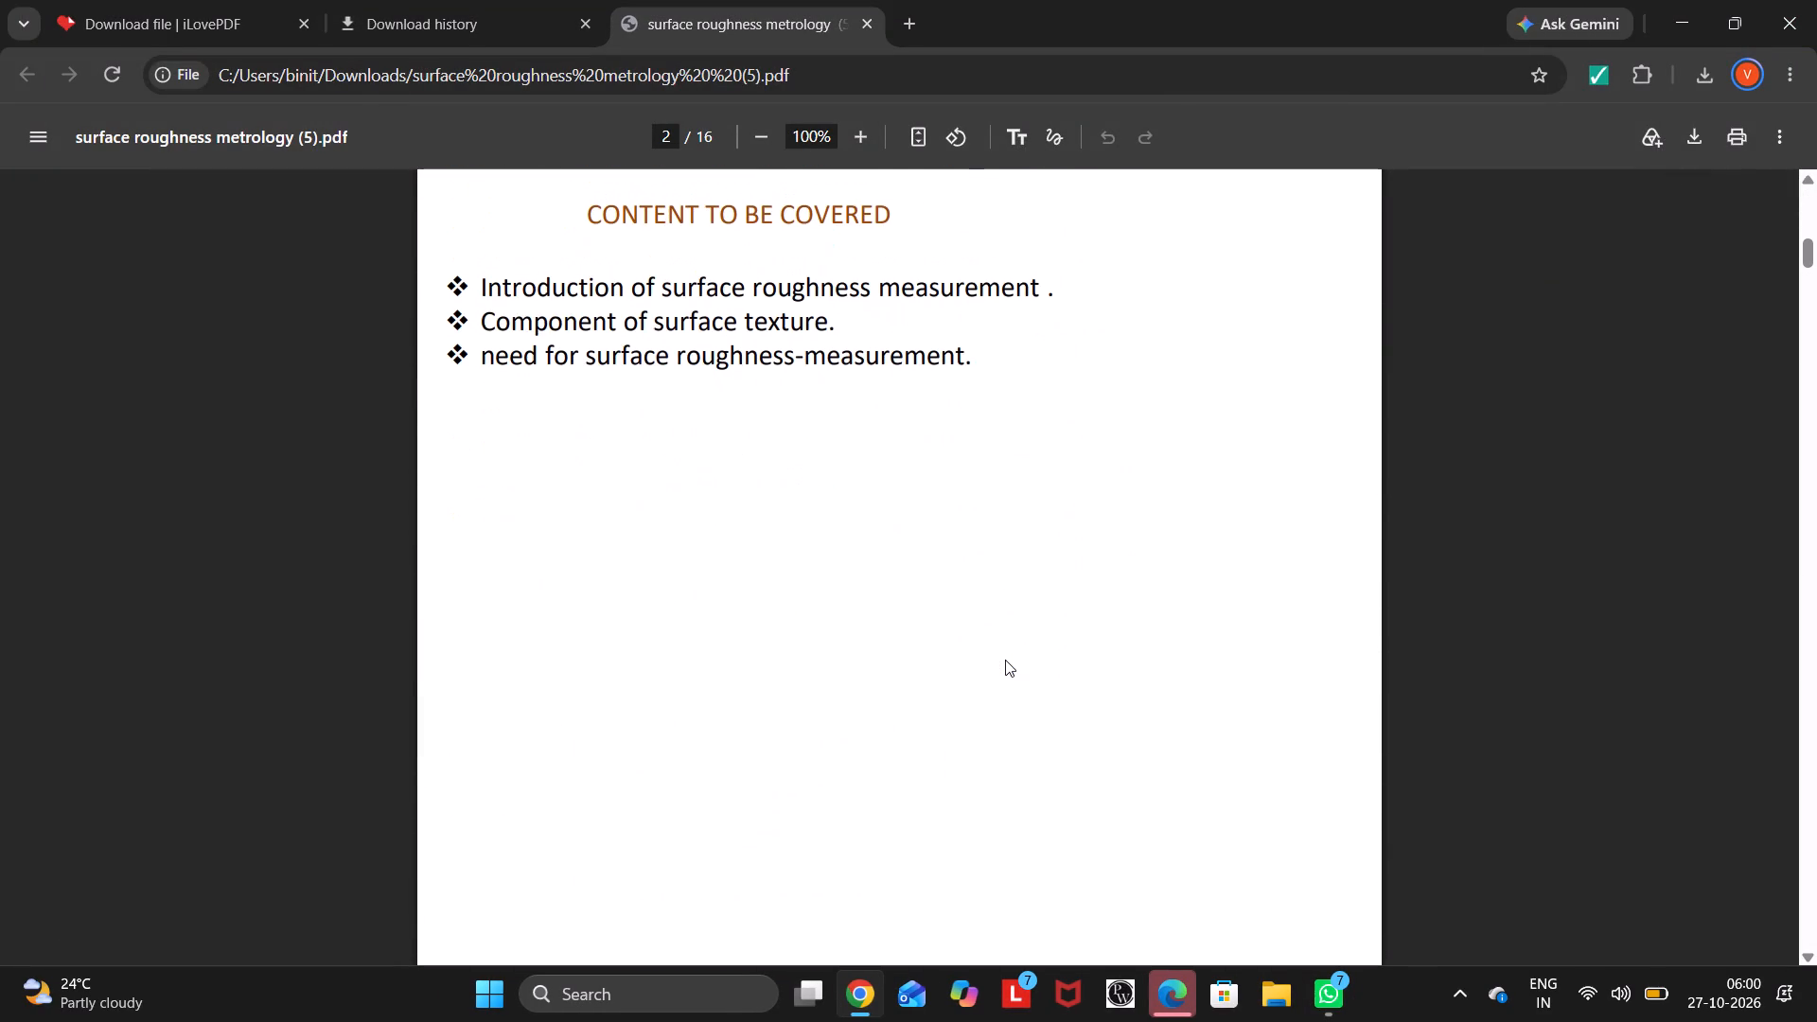
scroll(1005, 660, "down", 4)
scroll(1005, 660, "up", 2)
scroll(1005, 660, "down", 4)
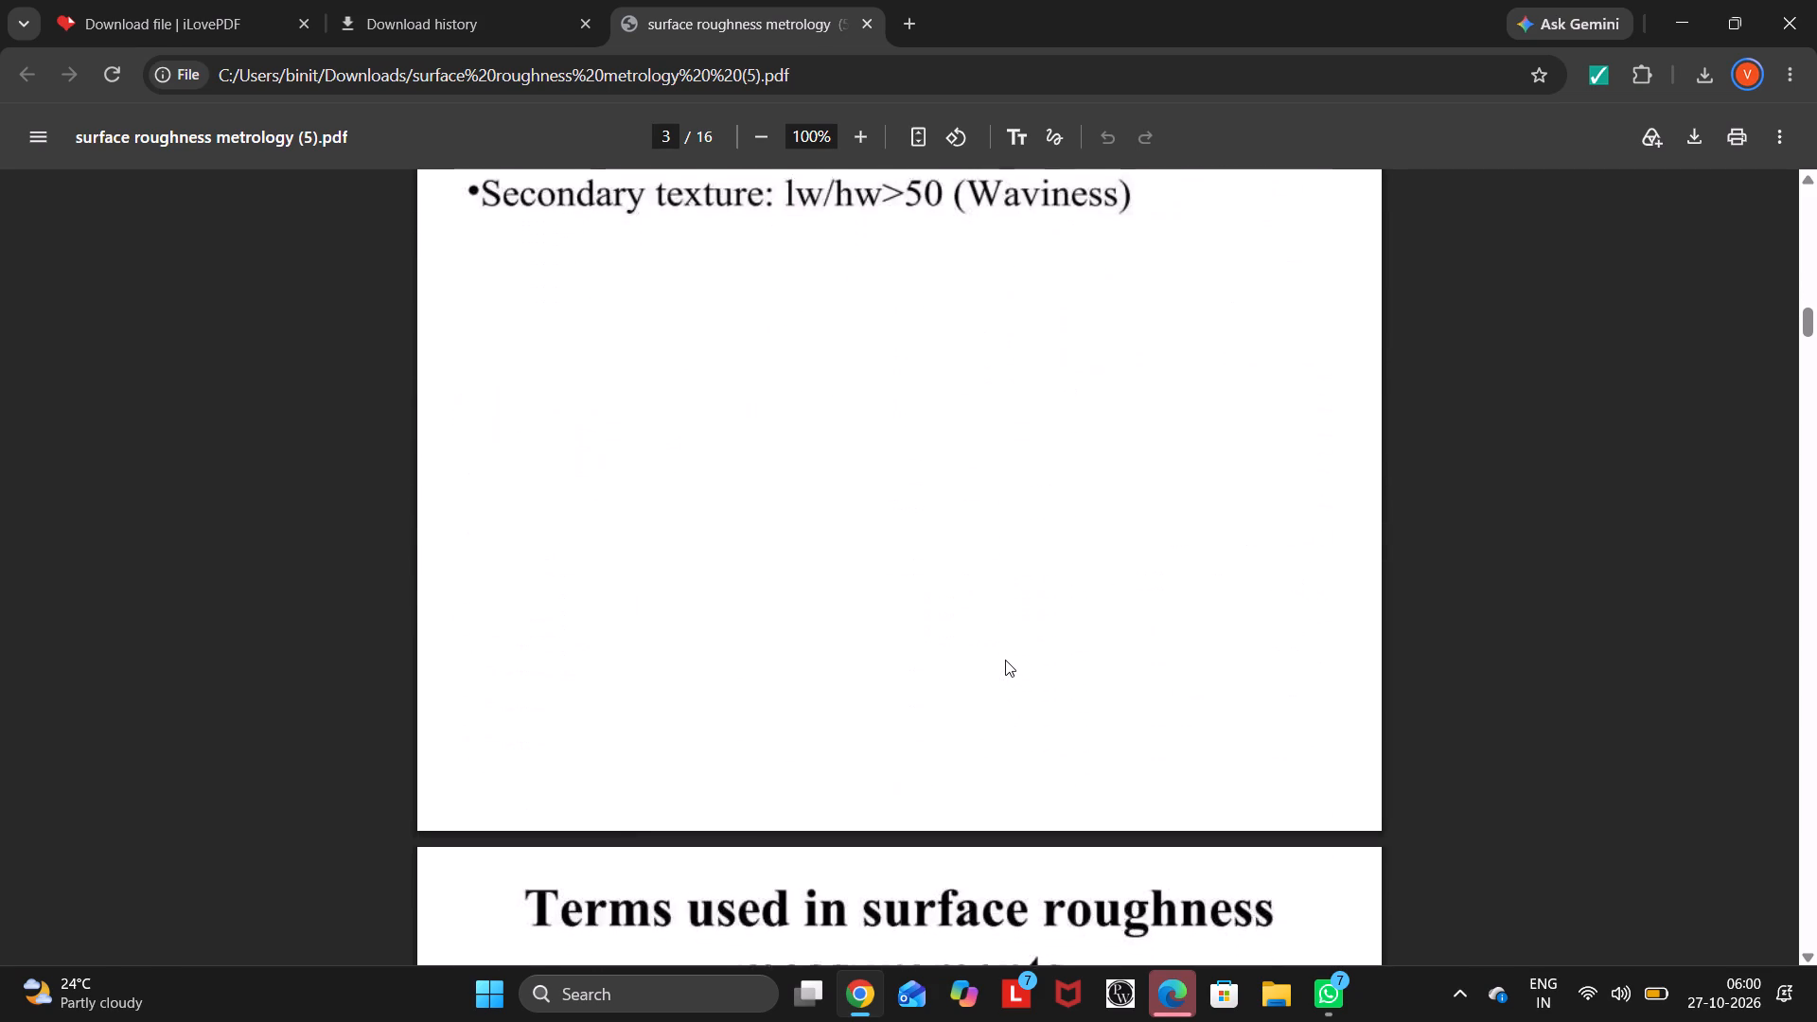
scroll(1005, 660, "down", 6)
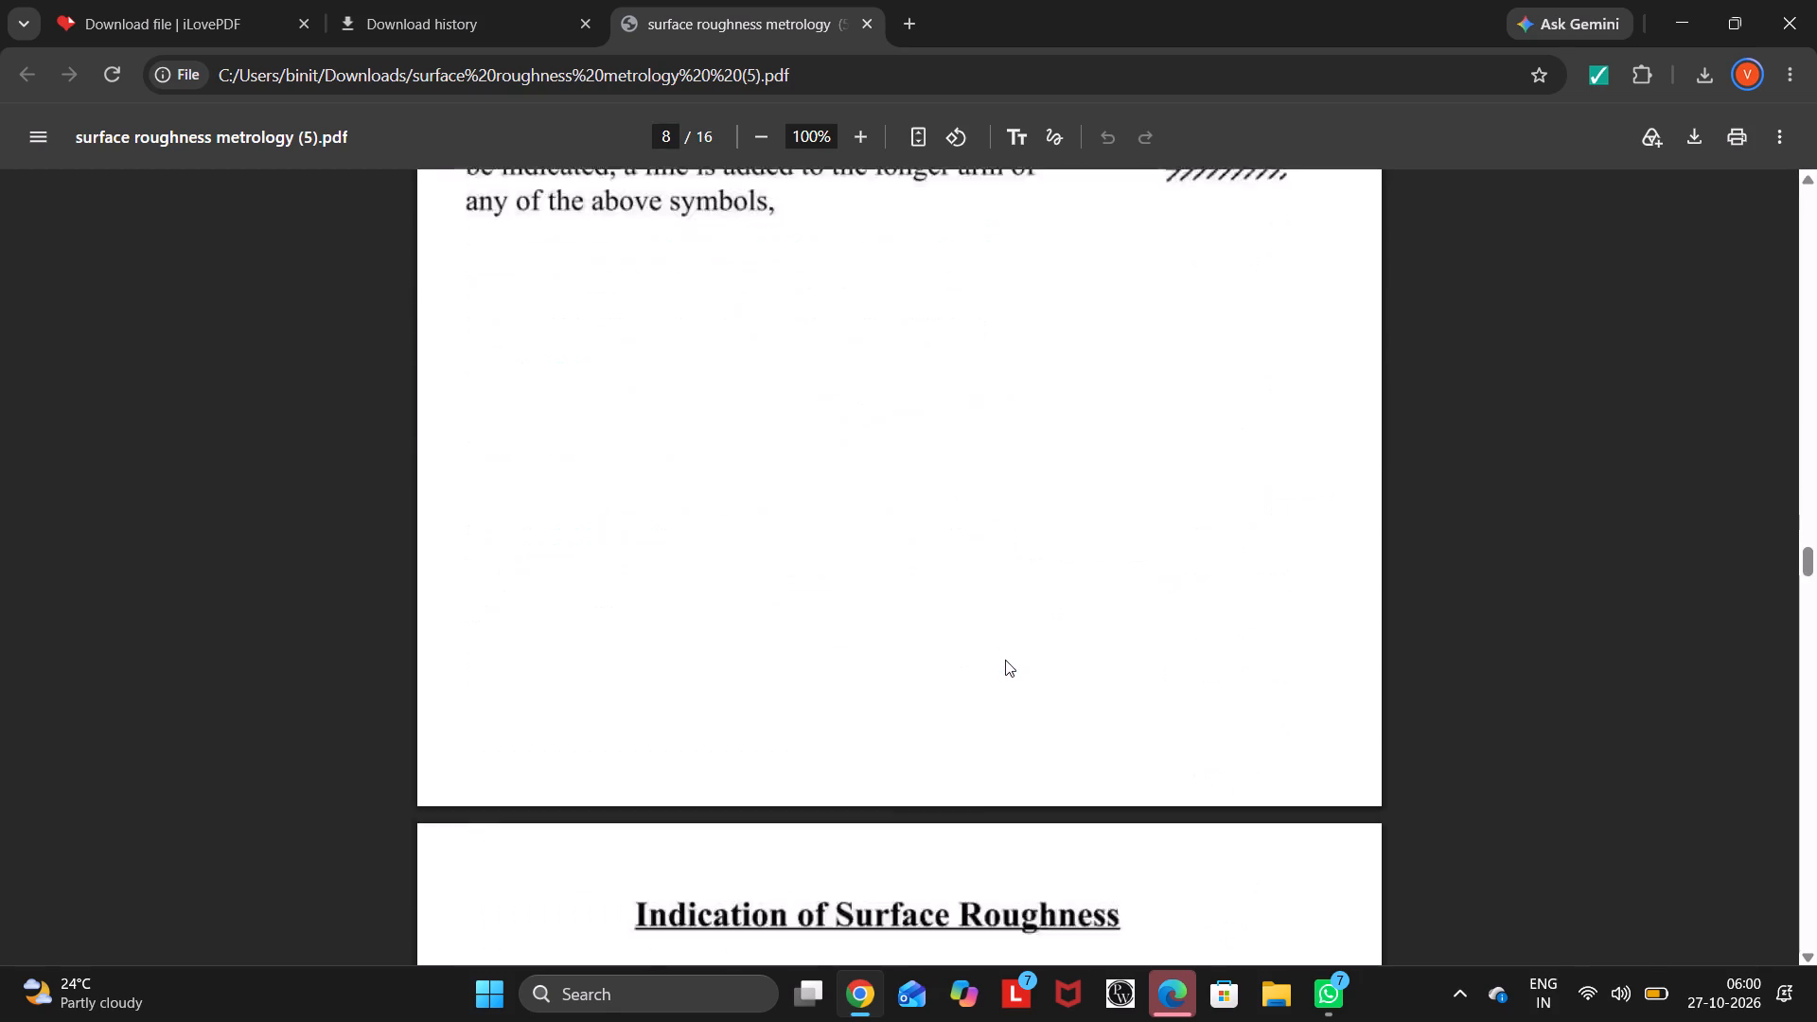
scroll(1005, 660, "down", 5)
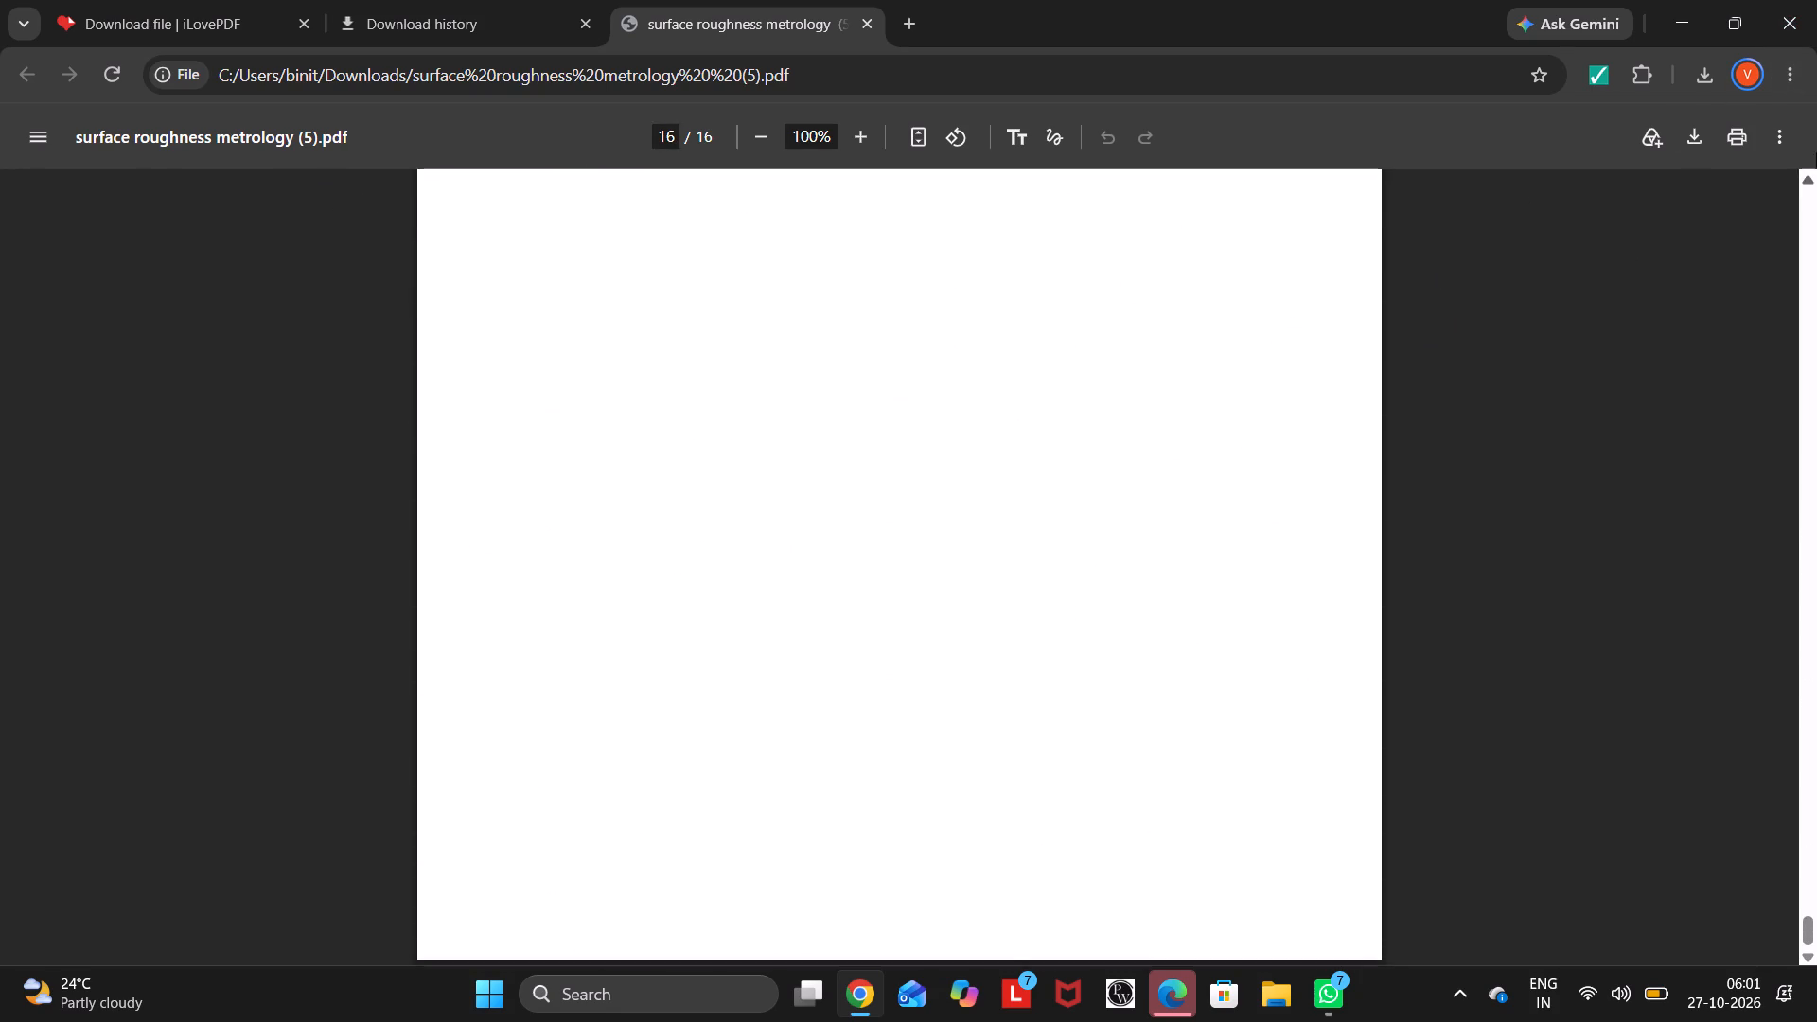
Download the opened surface roughness metrology PDF from the viewer and bring up the recent downloads list.
left_click(1690, 132)
left_click(1716, 72)
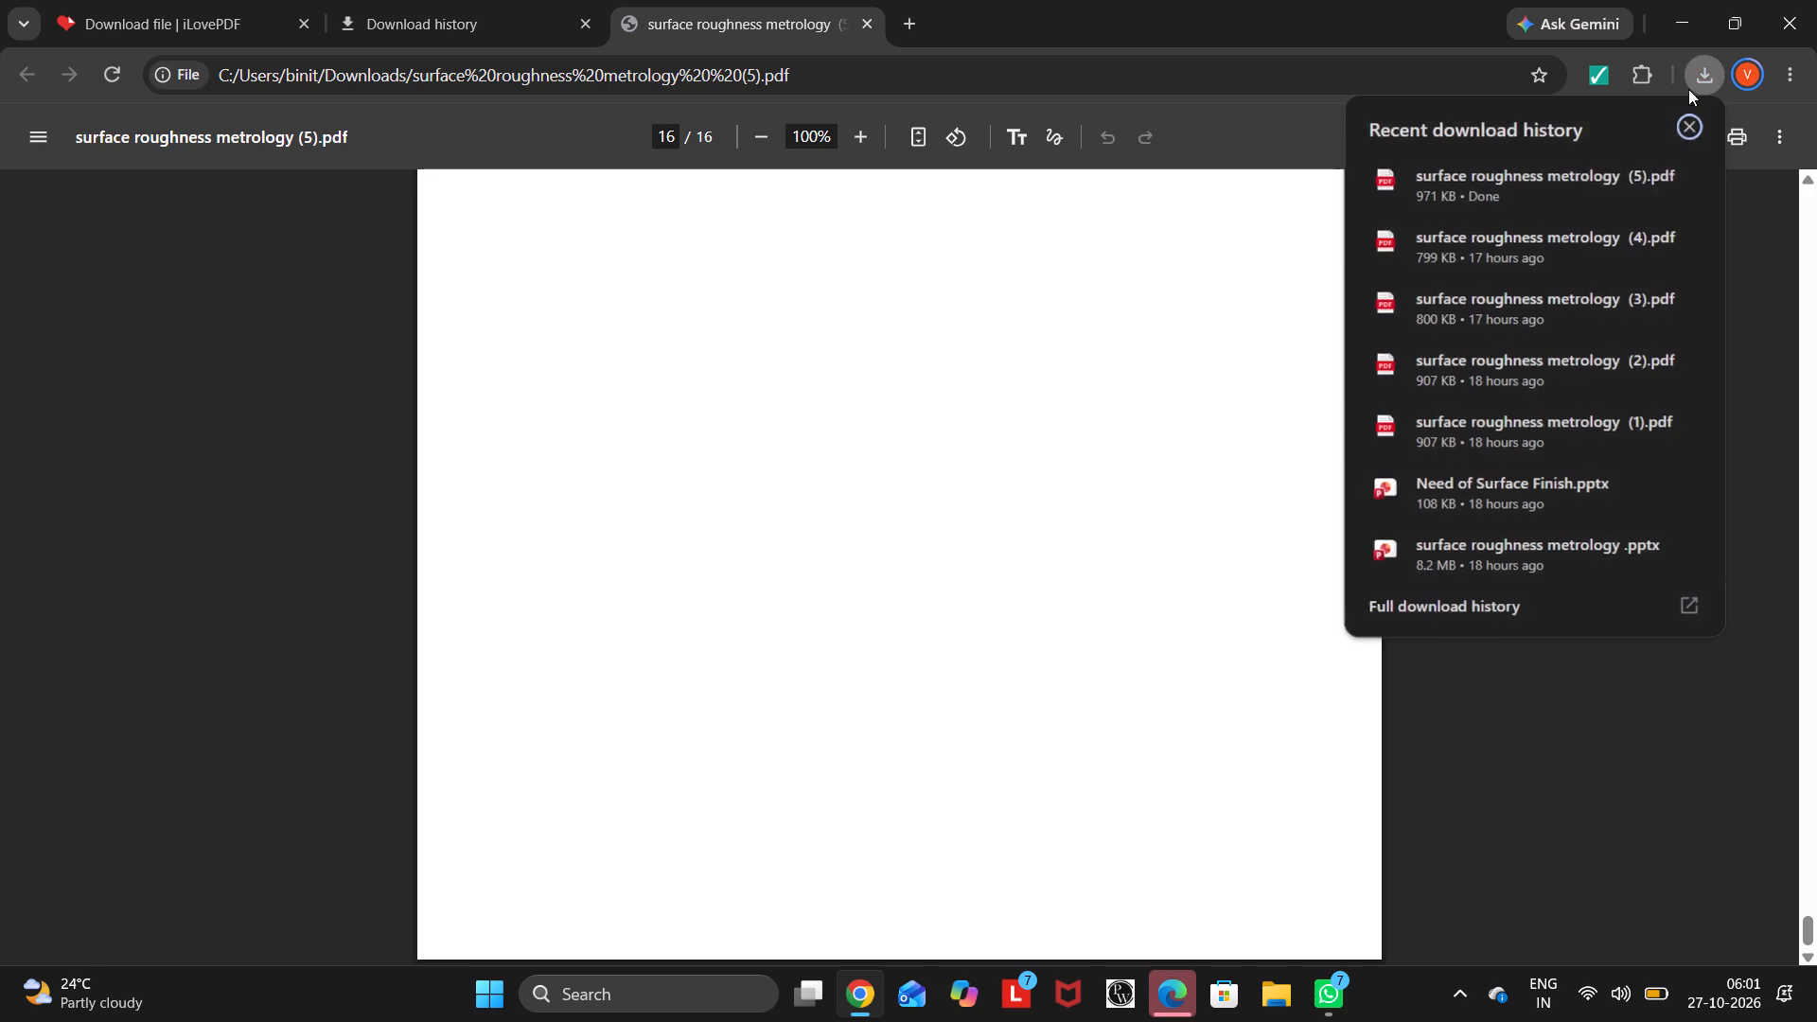